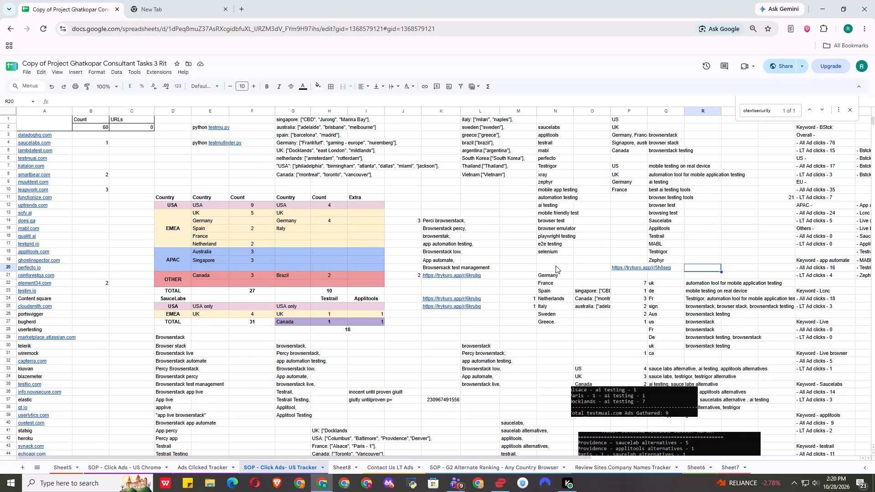
Switch from the SOP - Click Ads- US Tracker spreadsheet to the desktop application with the red logo.
scroll(326, 296, "up", 2)
left_click(493, 482)
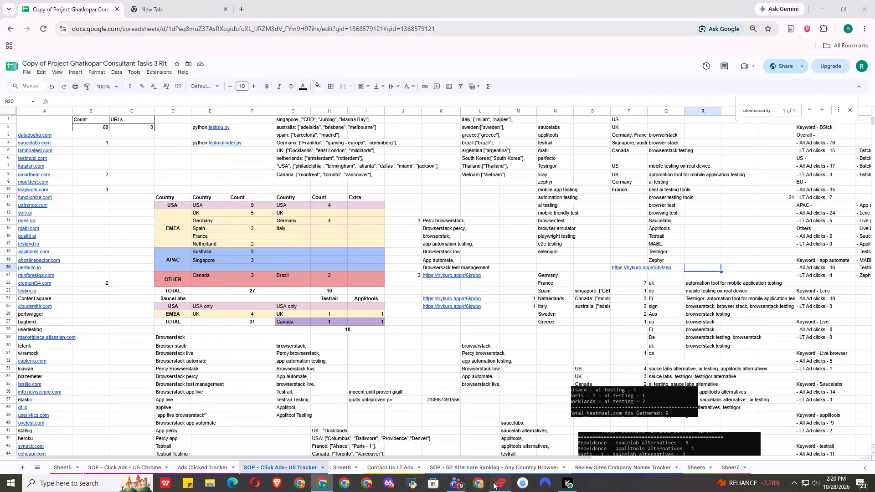
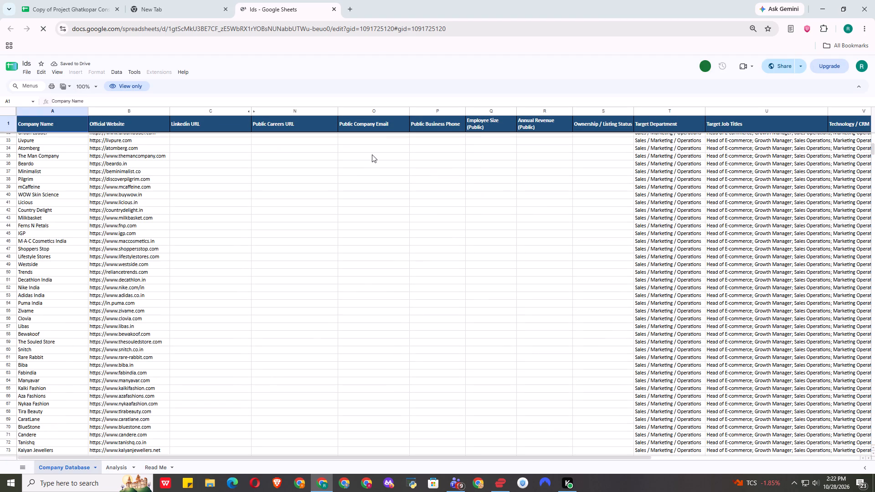
Go to the last filled row of the Company Database sheet and copy the company name Jollychic.
scroll(381, 182, "down", 16)
left_click(98, 327)
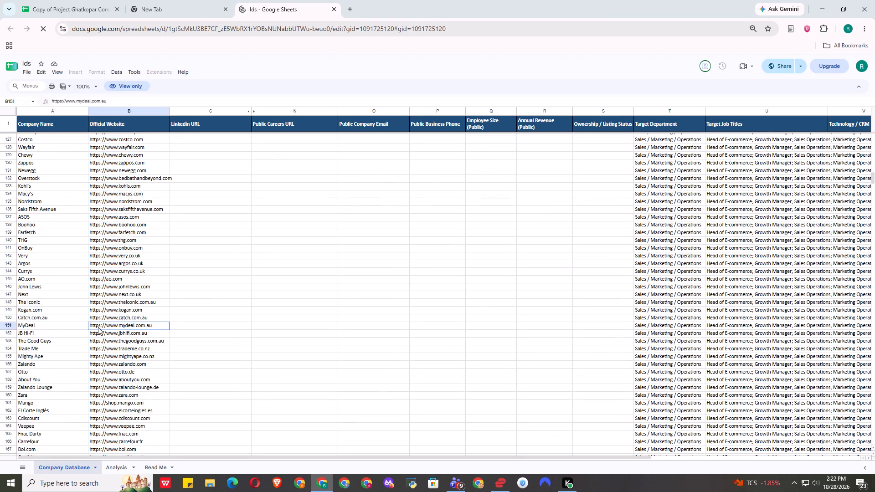
key("ctrl+Down")
scroll(95, 321, "down", 4)
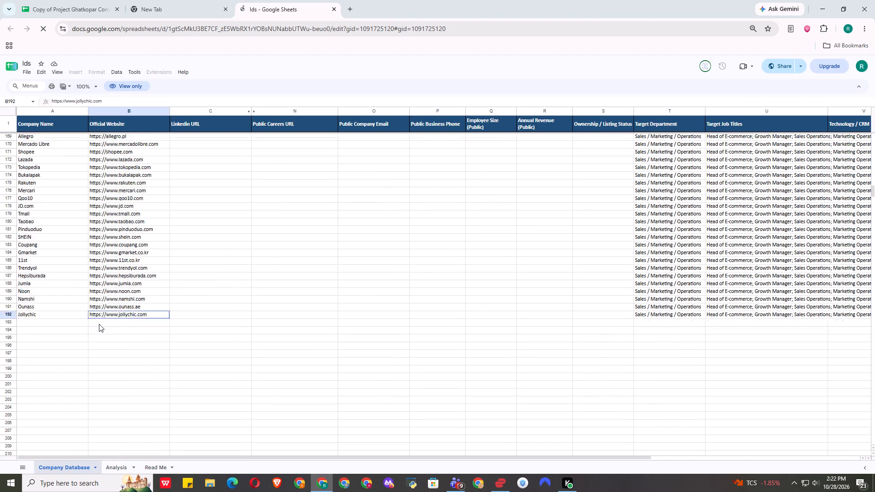
scroll(99, 324, "down", 1)
left_click(50, 225)
key("ctrl+c")
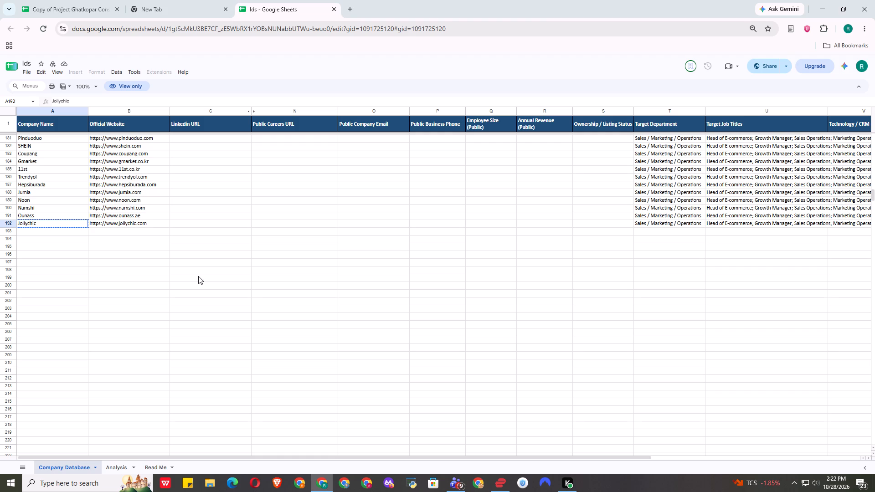
scroll(198, 276, "up", 1)
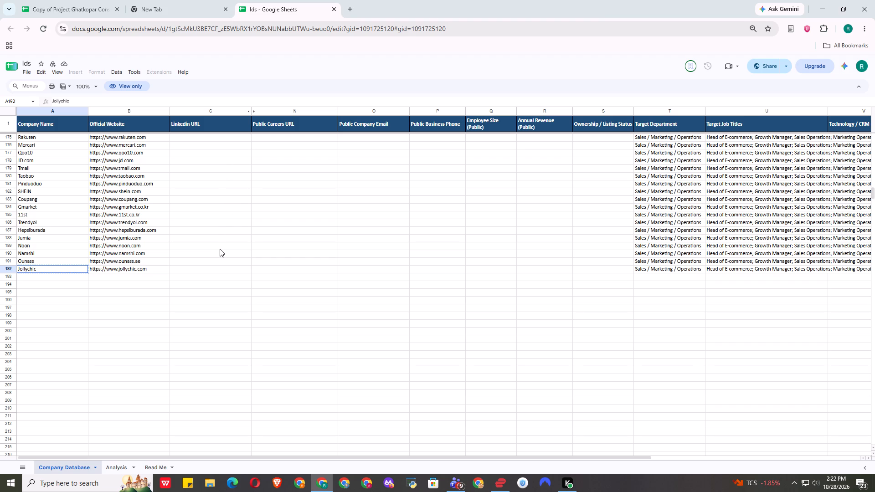
Search Google for "Jollychic linkedin" in a new browser tab, using the copied company name.
left_click(346, 6)
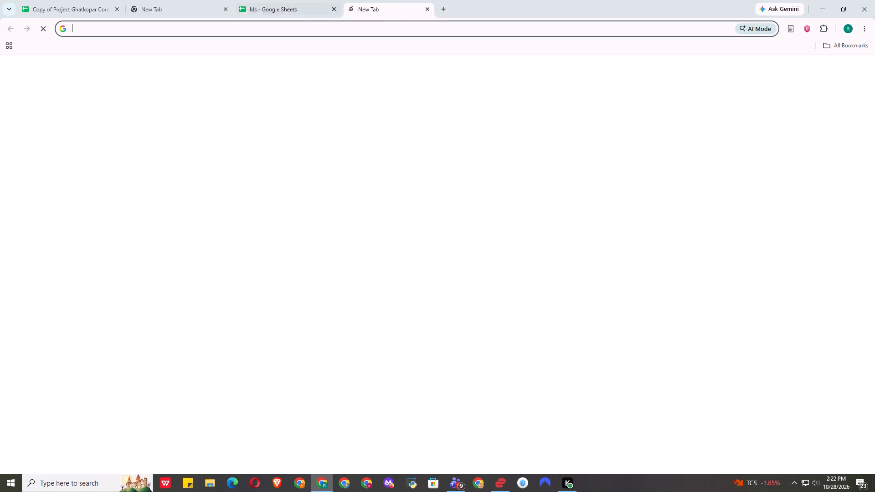
left_click_drag(308, 21, 304, 25)
left_click(304, 27)
key("ctrl+v")
key("space")
type("lik")
key("BackSpace")
type("nkedin")
key("Return")
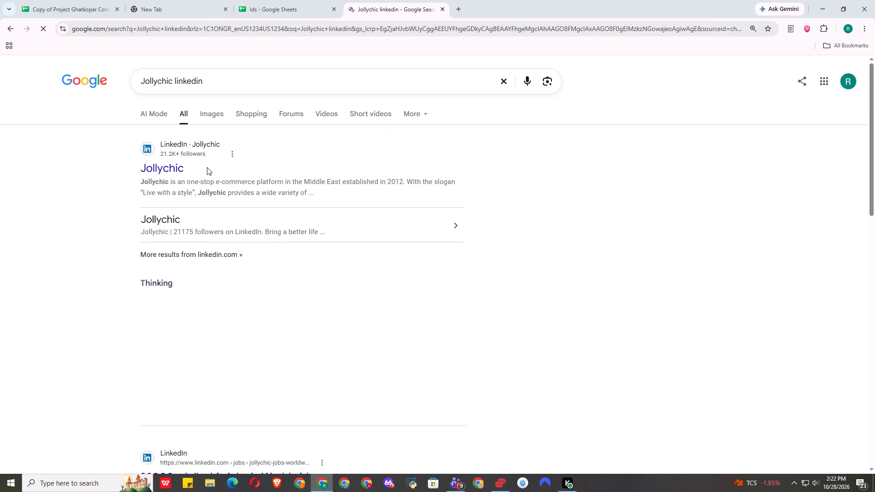
Open Jollychic's LinkedIn company page from the search results in a separate tab and dismiss the sign-in prompt.
middle_click(169, 171, "ctrl")
left_click(493, 1)
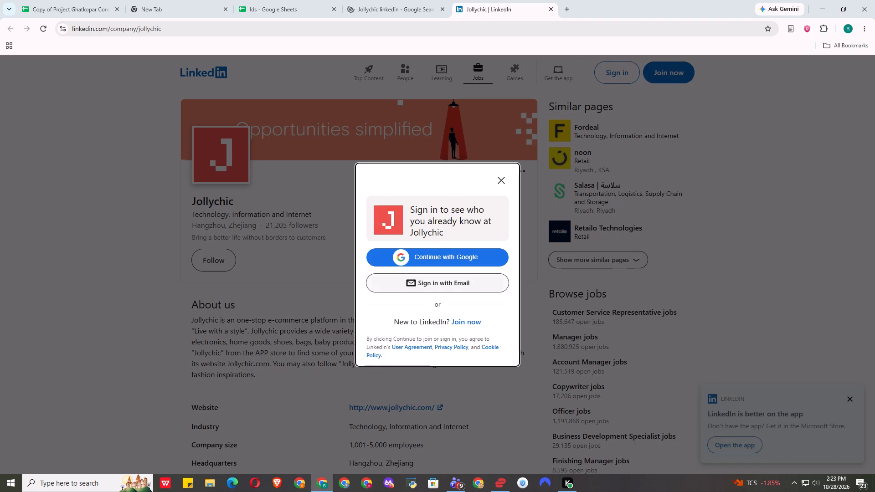
left_click(505, 179)
Examine Jollychic's LinkedIn page, including its extra options, company details, expanded job list and locations, and close the page.
scroll(412, 257, "up", 2)
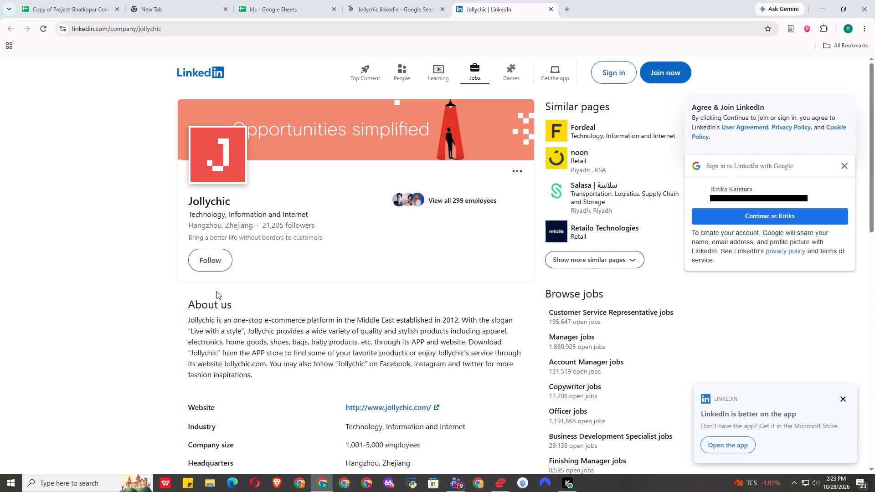
scroll(481, 237, "down", 1)
scroll(428, 242, "up", 3)
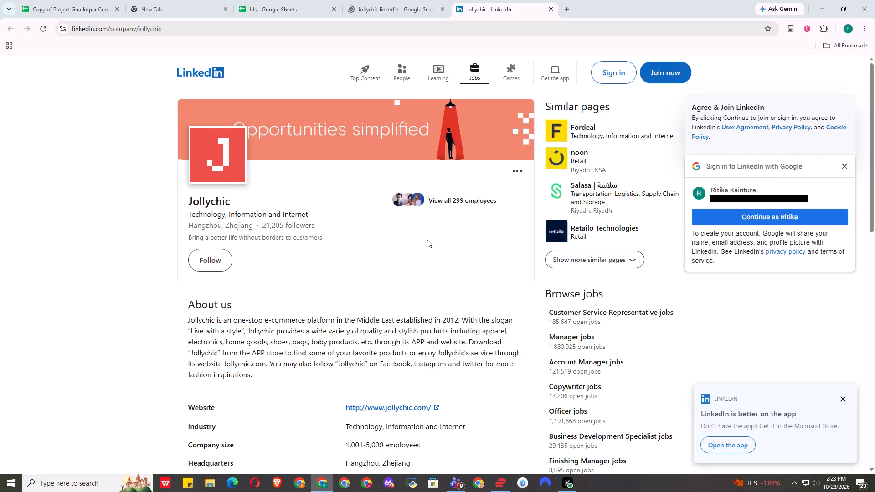
left_click(518, 172)
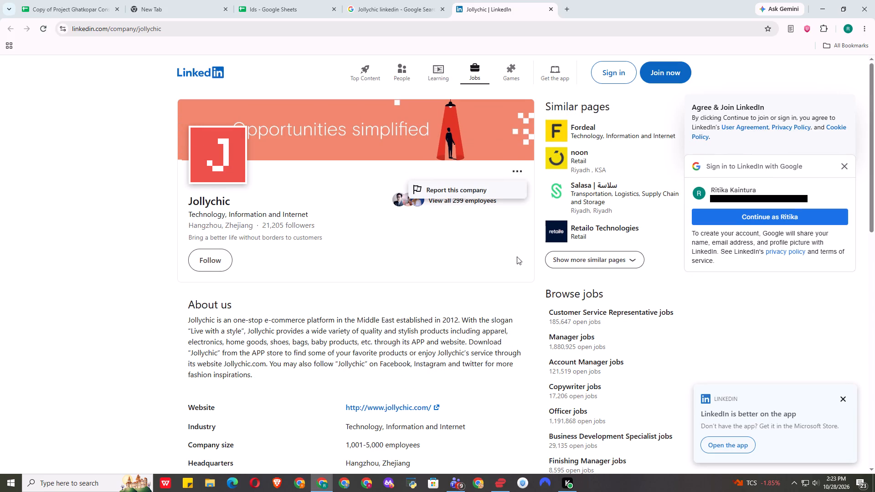
left_click(494, 272)
scroll(494, 272, "down", 3)
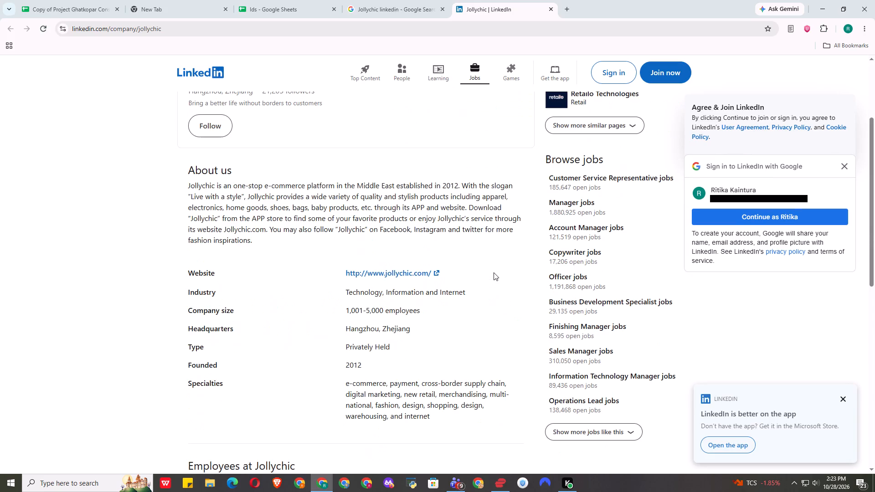
scroll(478, 266, "down", 3)
scroll(617, 295, "down", 1)
left_click(612, 252)
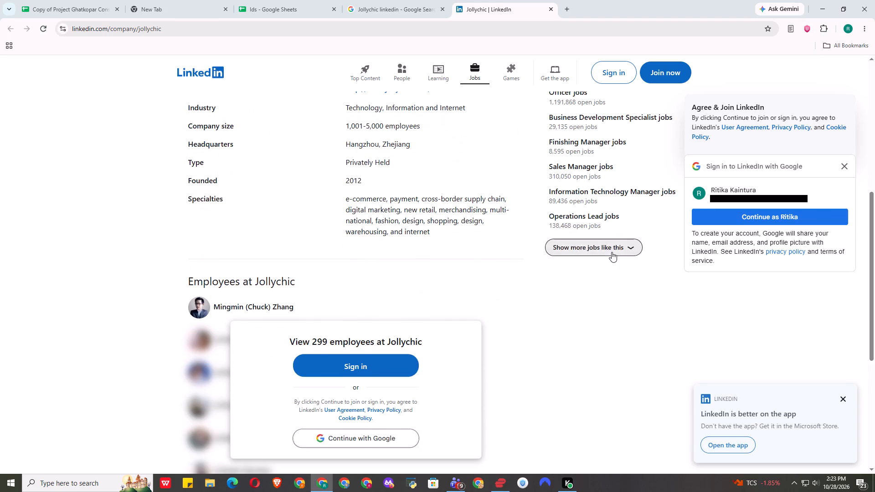
left_click(843, 169)
scroll(431, 266, "down", 7)
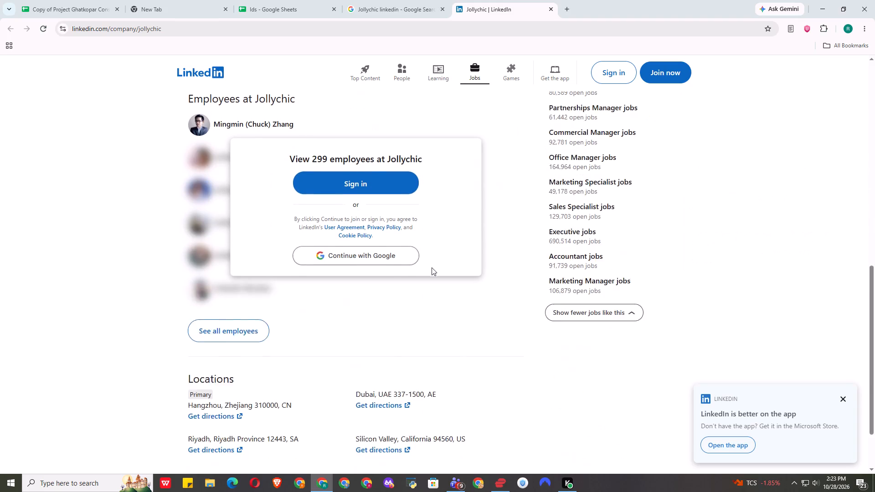
scroll(248, 360, "down", 4)
scroll(295, 316, "down", 4)
scroll(402, 344, "up", 3)
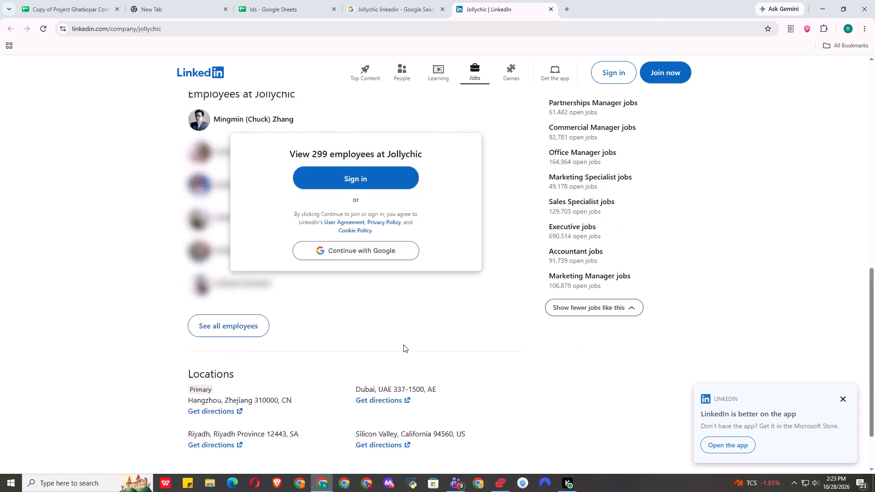
scroll(403, 344, "up", 13)
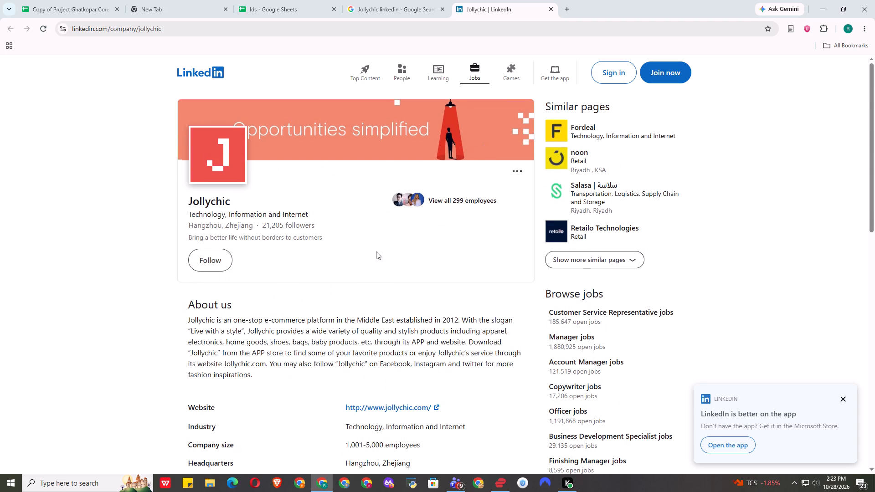
left_click(553, 9)
Switch to the other Chrome profile window and search Google for Jollychic's LinkedIn page, using the copied company name.
left_click(299, 482)
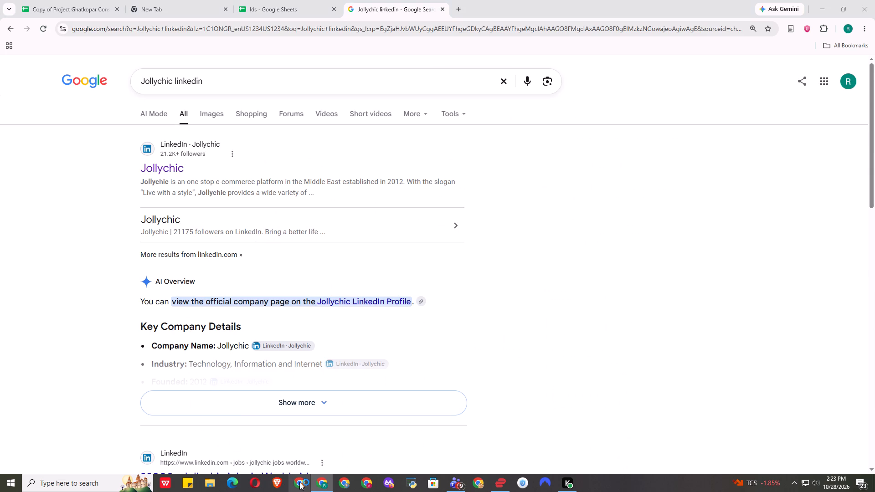
left_click(278, 25)
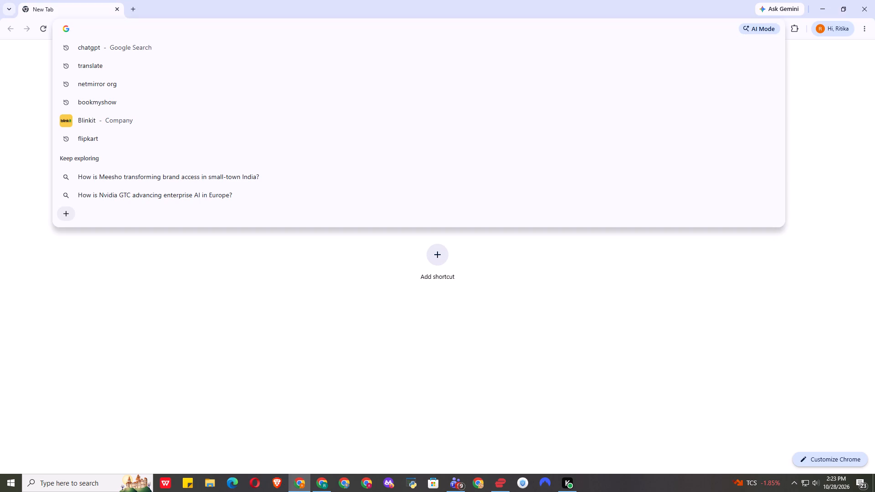
key("ctrl+v")
key("space")
type("linkeind")
key("space")
key("Return")
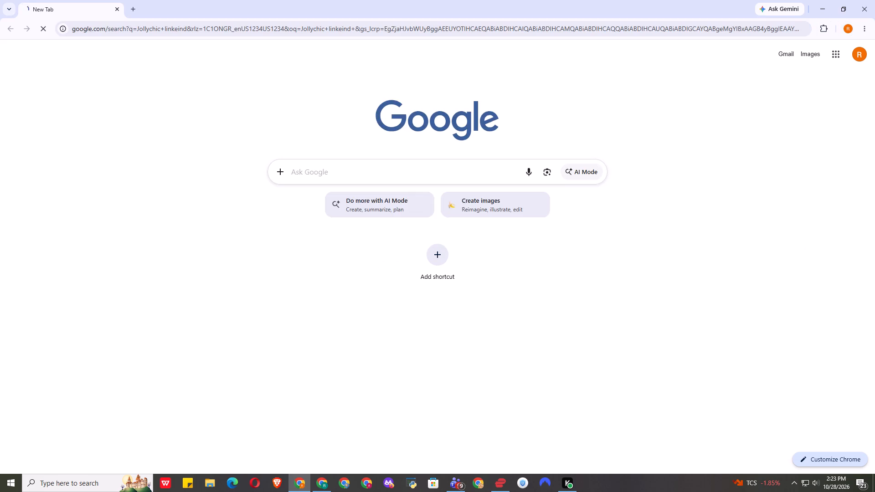
Open Jollychic's LinkedIn company page from the search results and examine its home page and additional options.
left_click(147, 169)
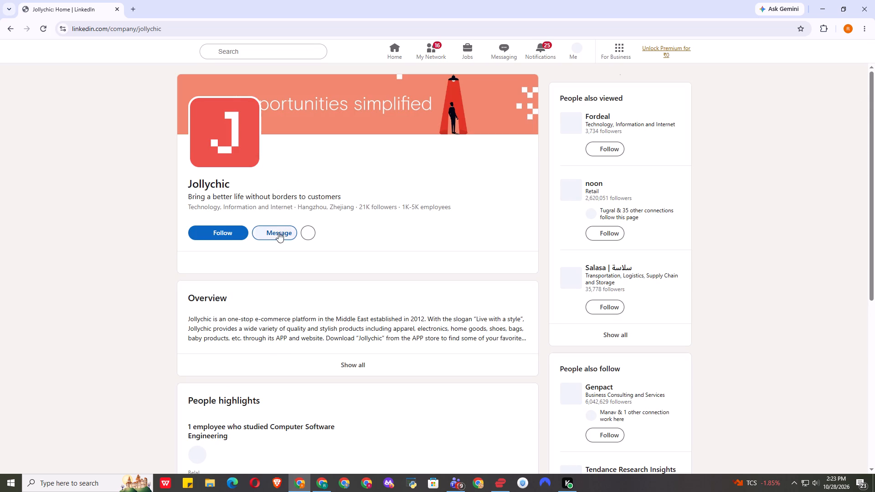
scroll(520, 166, "up", 2)
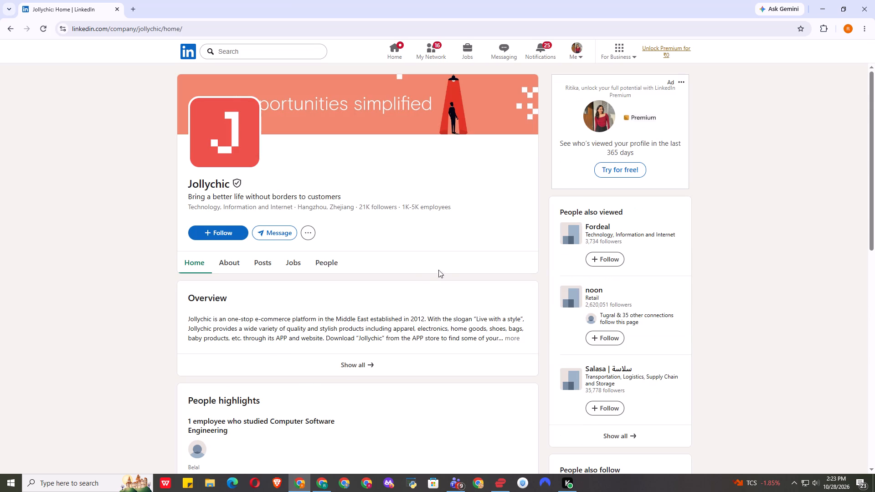
scroll(477, 149, "up", 2)
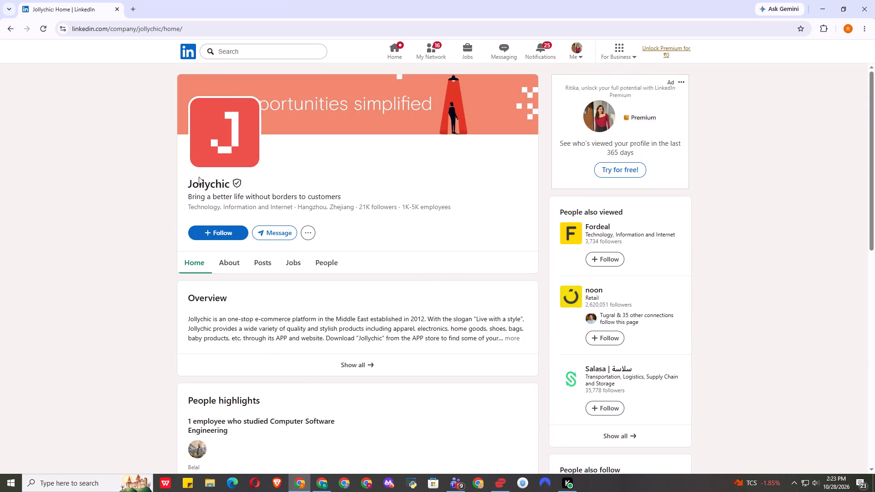
left_click(311, 235)
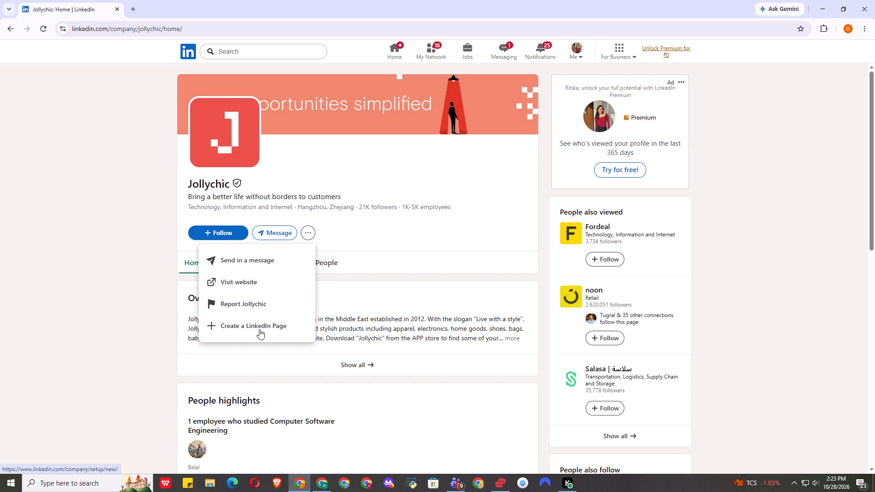
scroll(382, 316, "down", 1)
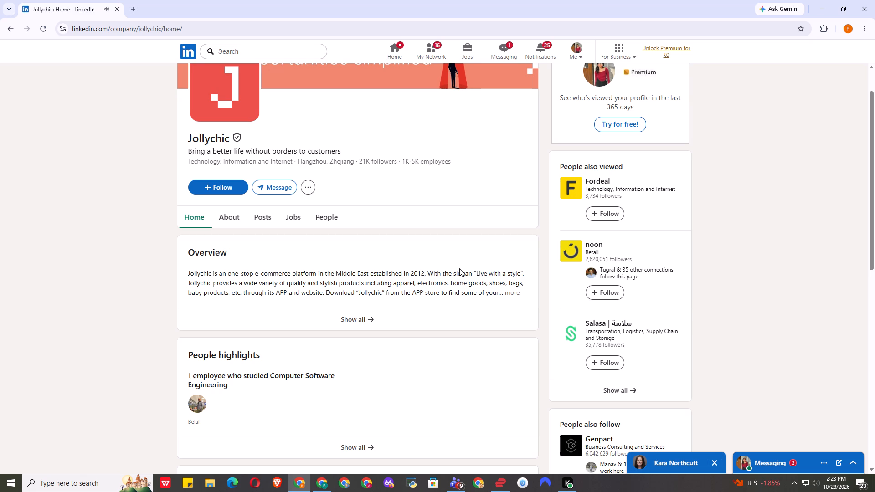
scroll(611, 348, "up", 5)
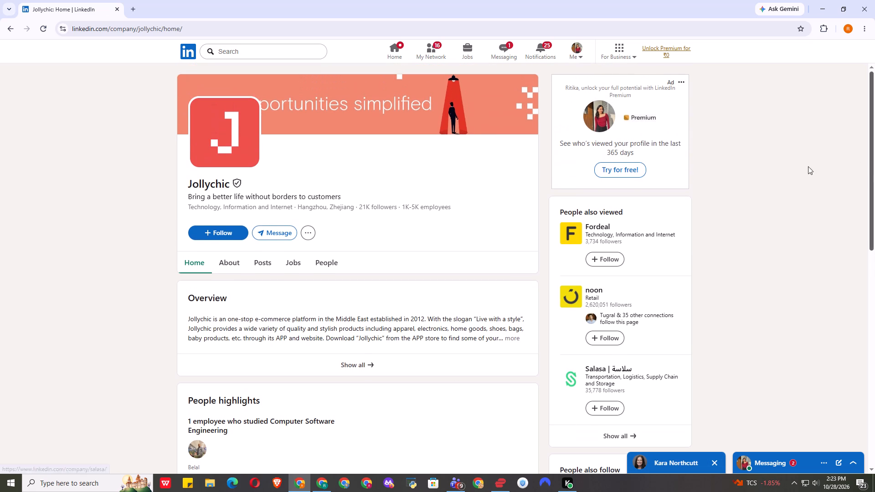
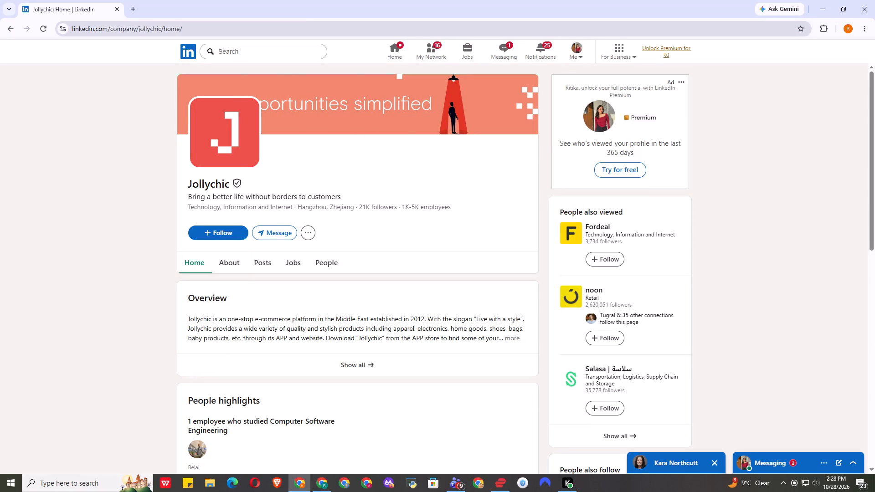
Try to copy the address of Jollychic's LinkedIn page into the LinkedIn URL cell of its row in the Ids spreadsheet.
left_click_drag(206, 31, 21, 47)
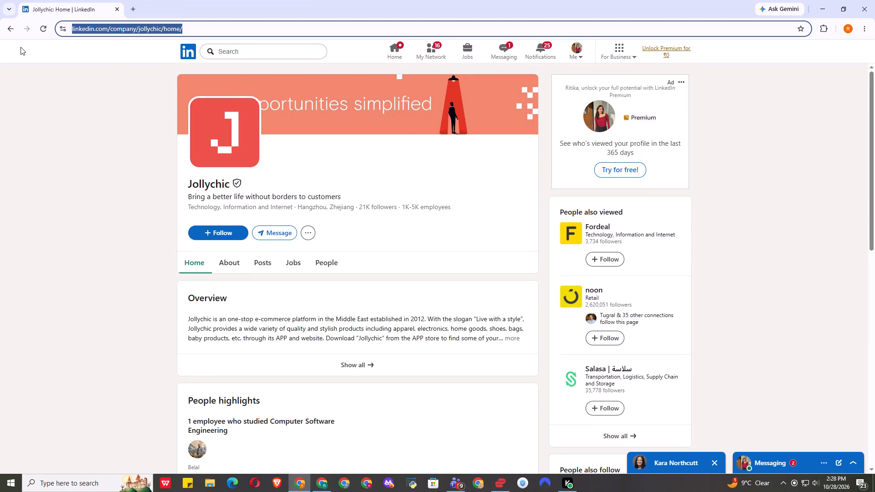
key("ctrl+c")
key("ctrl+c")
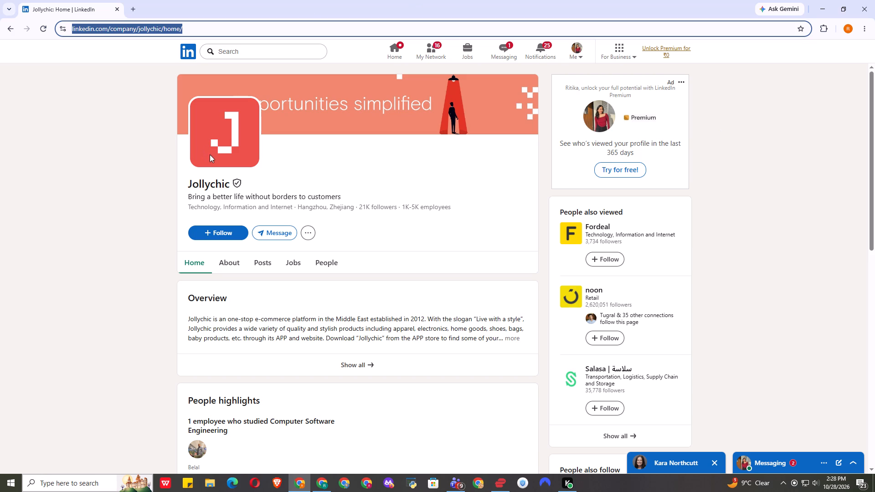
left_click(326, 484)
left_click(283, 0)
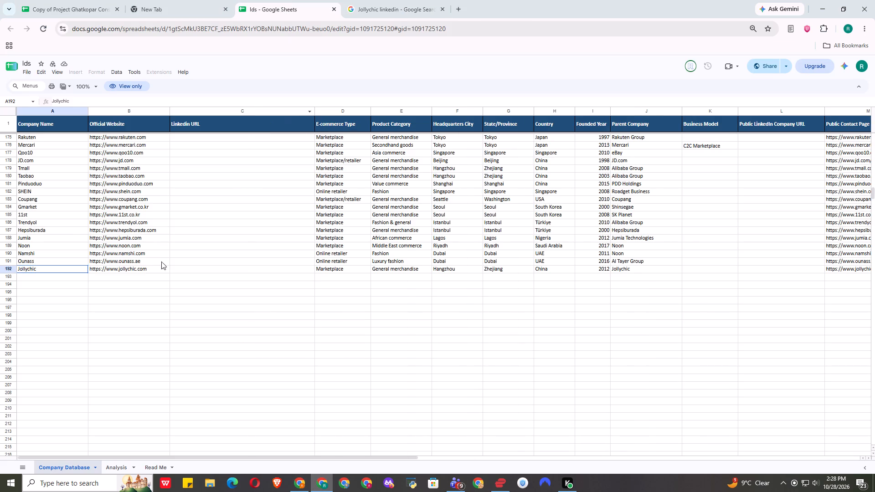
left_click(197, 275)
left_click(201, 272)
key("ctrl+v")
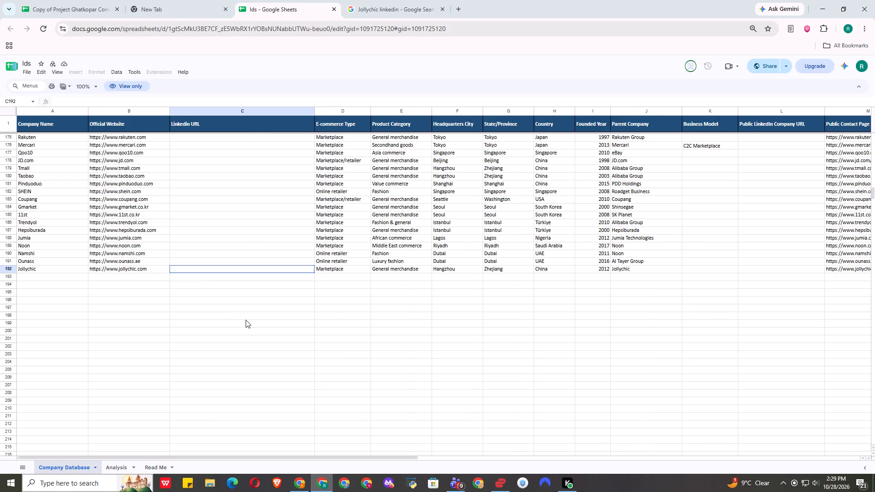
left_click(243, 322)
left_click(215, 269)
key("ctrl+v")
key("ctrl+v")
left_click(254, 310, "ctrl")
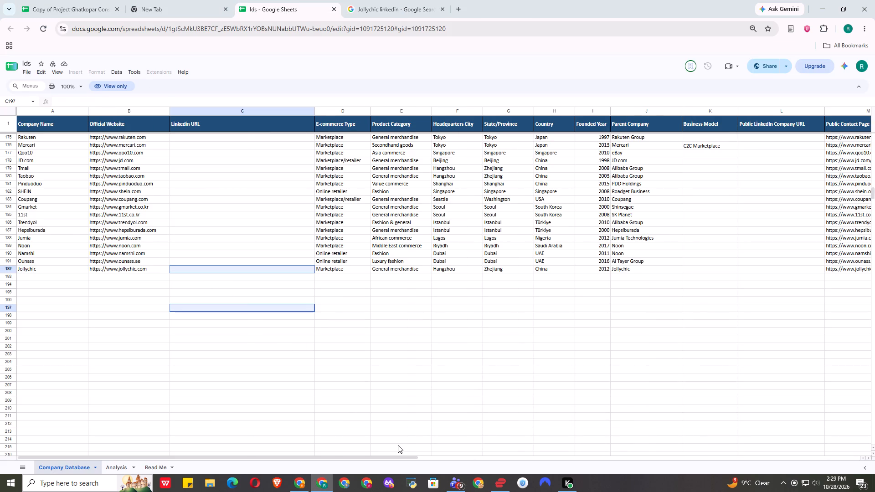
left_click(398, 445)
left_click(301, 485)
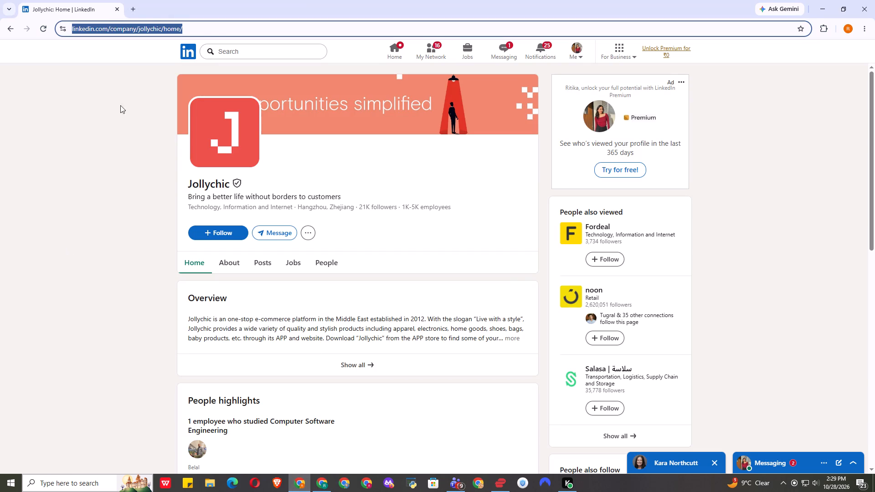
left_click(200, 23)
left_click_drag(241, 26, 2, 30)
key("ctrl+c")
key("ctrl+c")
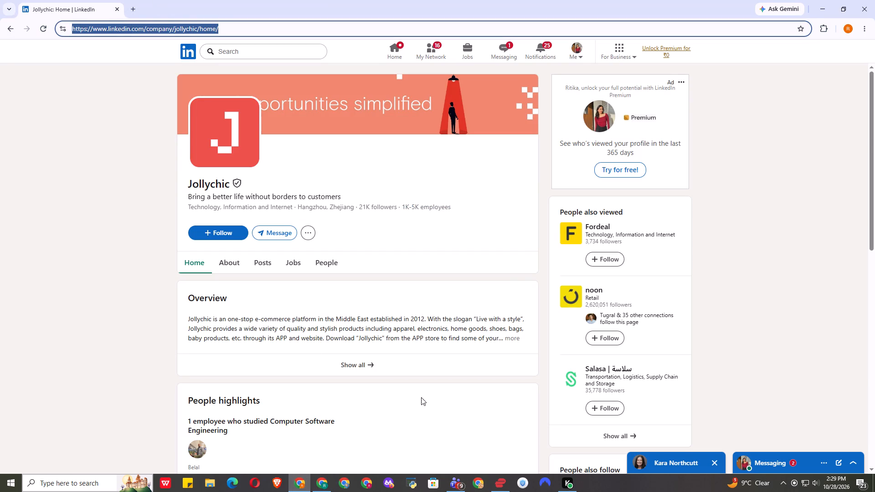
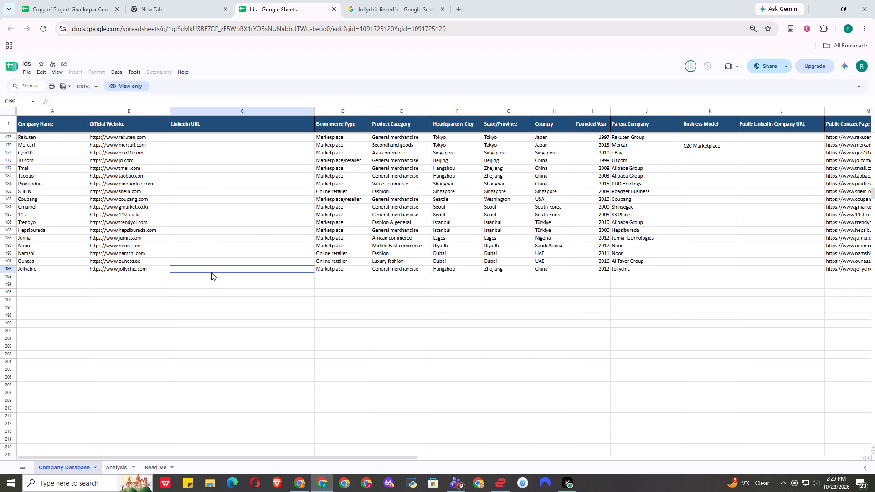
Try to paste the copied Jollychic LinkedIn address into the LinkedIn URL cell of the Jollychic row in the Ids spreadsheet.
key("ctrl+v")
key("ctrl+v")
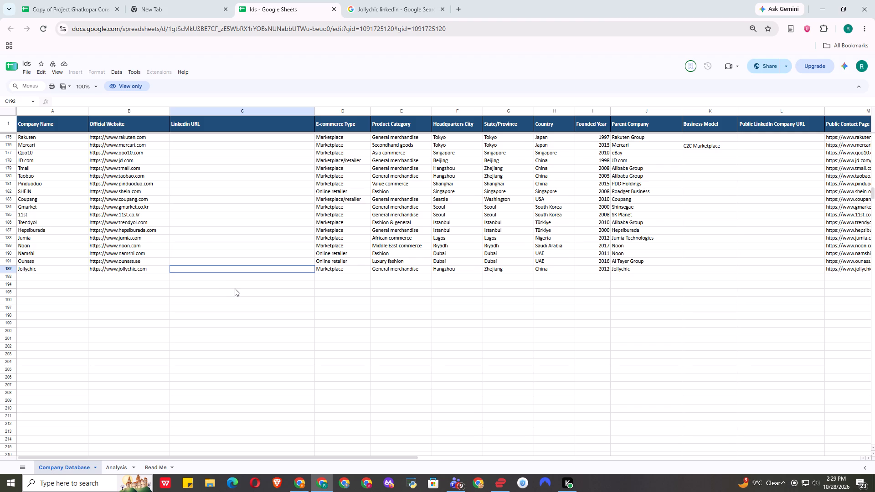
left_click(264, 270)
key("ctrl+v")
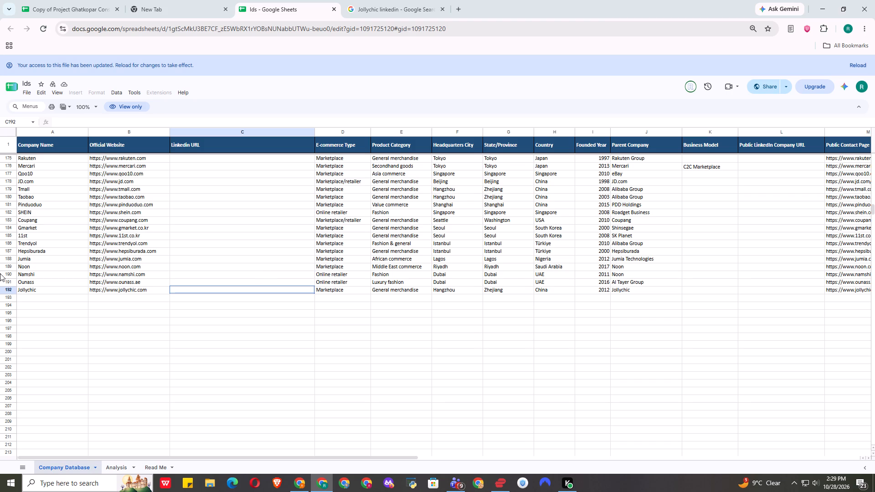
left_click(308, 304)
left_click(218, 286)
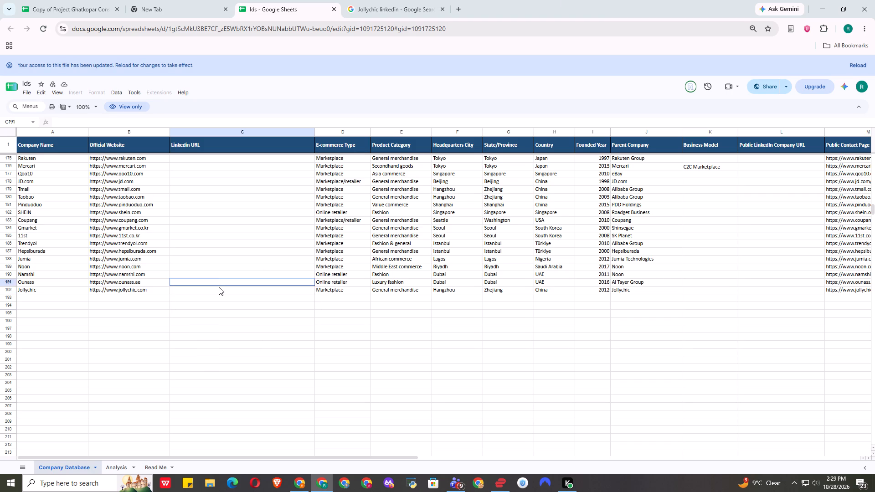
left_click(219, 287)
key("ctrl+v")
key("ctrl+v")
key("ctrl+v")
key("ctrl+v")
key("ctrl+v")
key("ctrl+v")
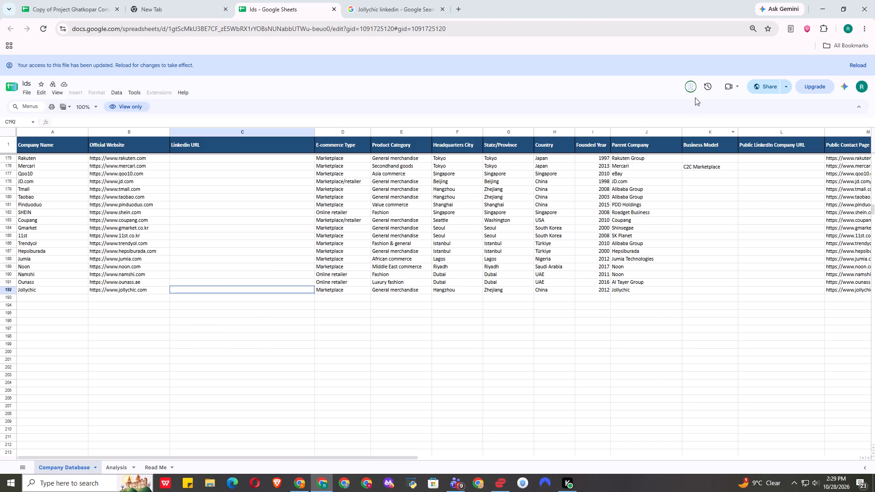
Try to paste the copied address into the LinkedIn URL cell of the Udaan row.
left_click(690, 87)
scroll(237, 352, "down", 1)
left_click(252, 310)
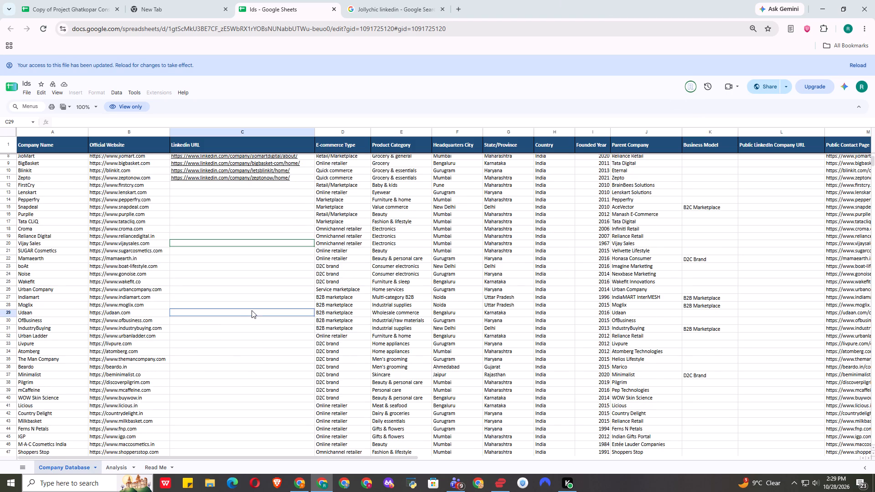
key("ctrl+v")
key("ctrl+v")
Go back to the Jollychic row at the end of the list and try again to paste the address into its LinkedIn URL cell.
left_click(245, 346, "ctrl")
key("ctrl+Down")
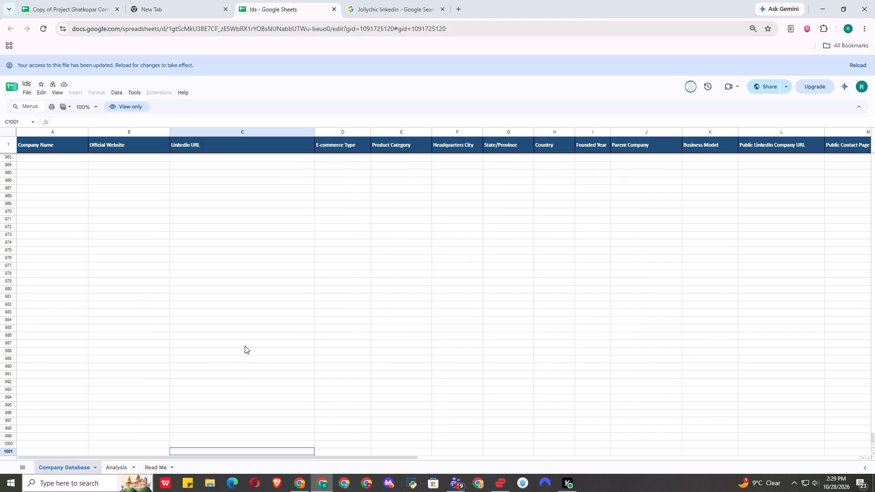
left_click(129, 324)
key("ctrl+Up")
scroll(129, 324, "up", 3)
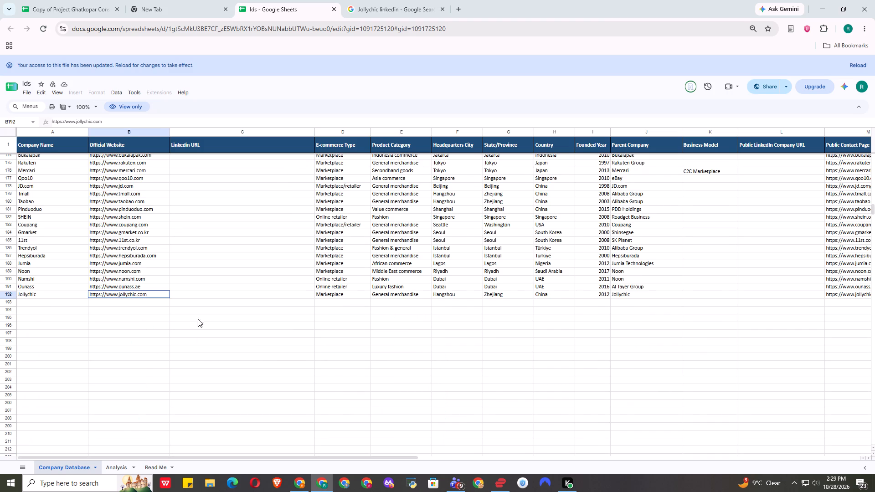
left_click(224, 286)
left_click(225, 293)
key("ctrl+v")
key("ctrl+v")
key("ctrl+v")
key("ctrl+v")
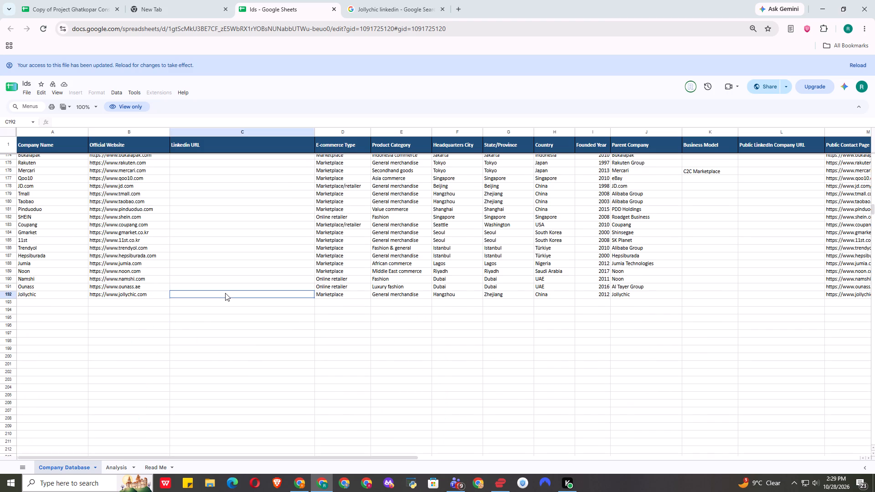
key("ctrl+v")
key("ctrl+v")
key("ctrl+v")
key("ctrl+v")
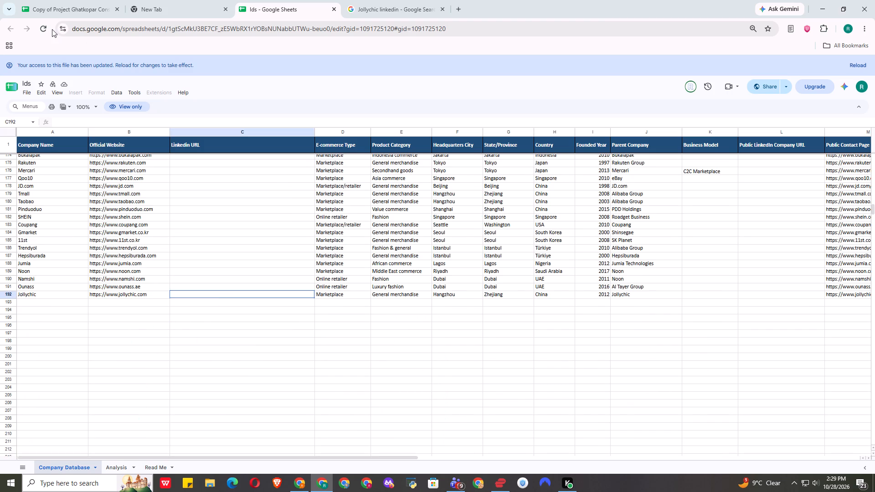
Reload the Ids spreadsheet.
left_click(45, 27)
scroll(233, 195, "down", 2)
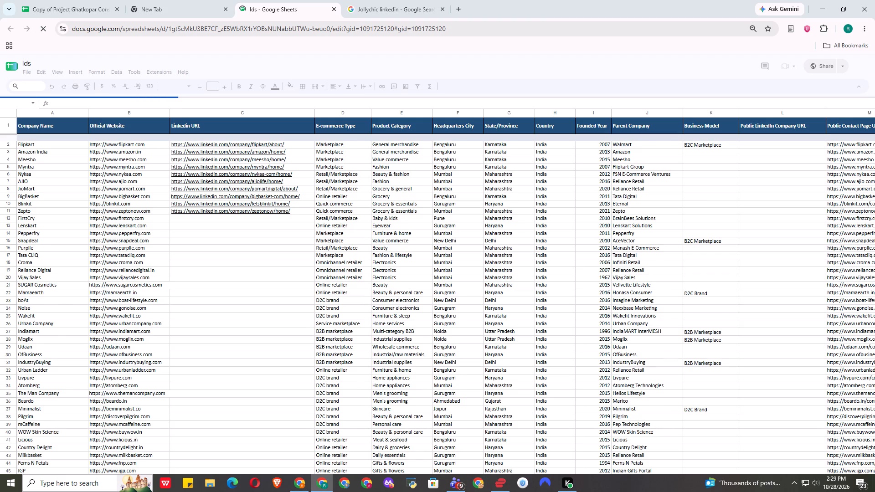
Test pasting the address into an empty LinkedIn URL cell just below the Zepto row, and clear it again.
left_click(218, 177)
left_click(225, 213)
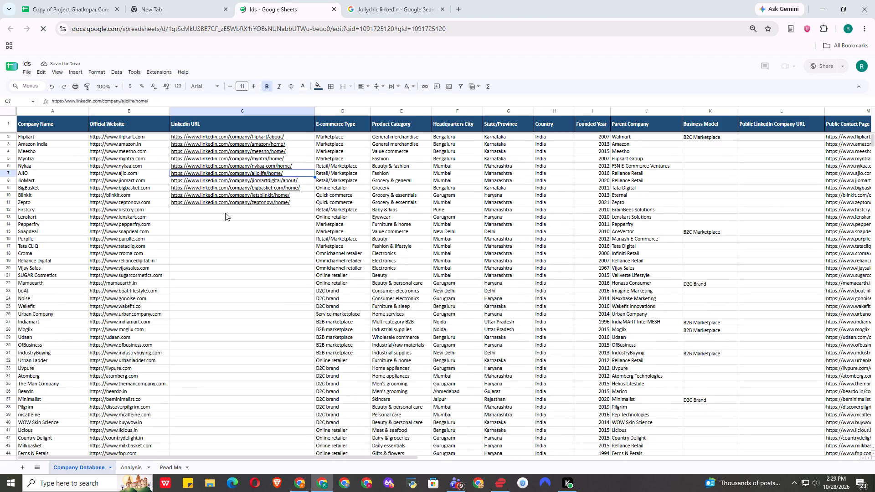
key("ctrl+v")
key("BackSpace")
left_click(230, 226)
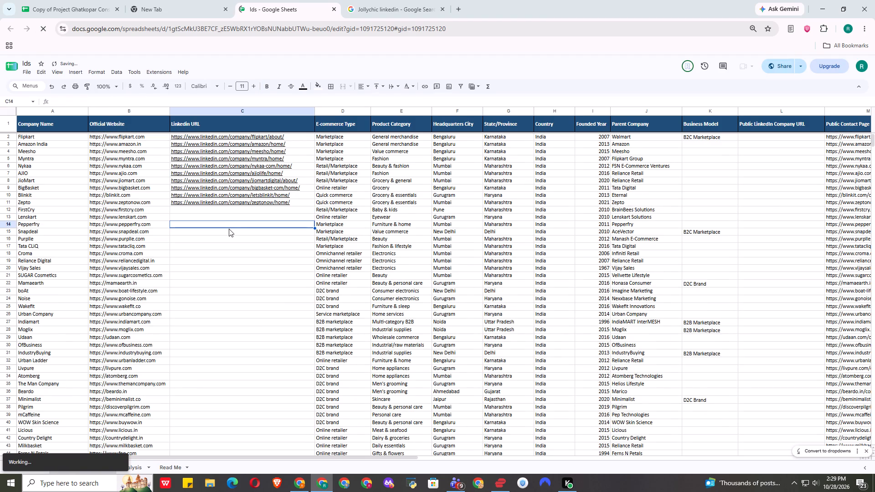
key("ctrl+Down")
key("Left")
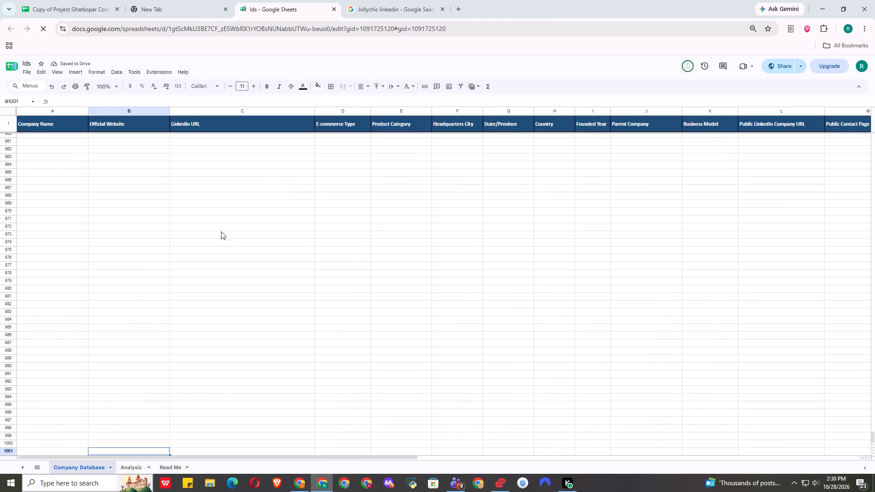
key("ctrl+Up")
left_click(226, 139)
key("ctrl+v")
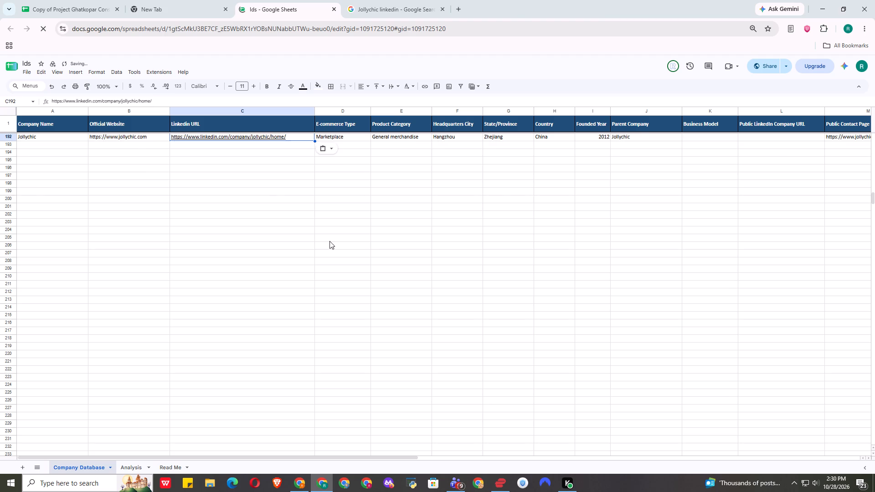
Copy the company name Ounass from the spreadsheet, search Google for "Ounass linkeind" in the other Chrome window, and open its LinkedIn page.
scroll(292, 253, "up", 4)
left_click(44, 311)
key("ctrl+c")
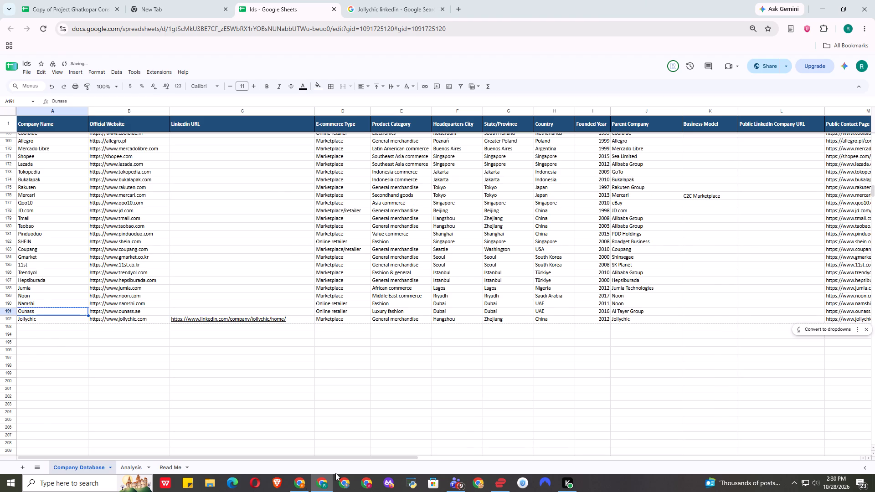
left_click(298, 482)
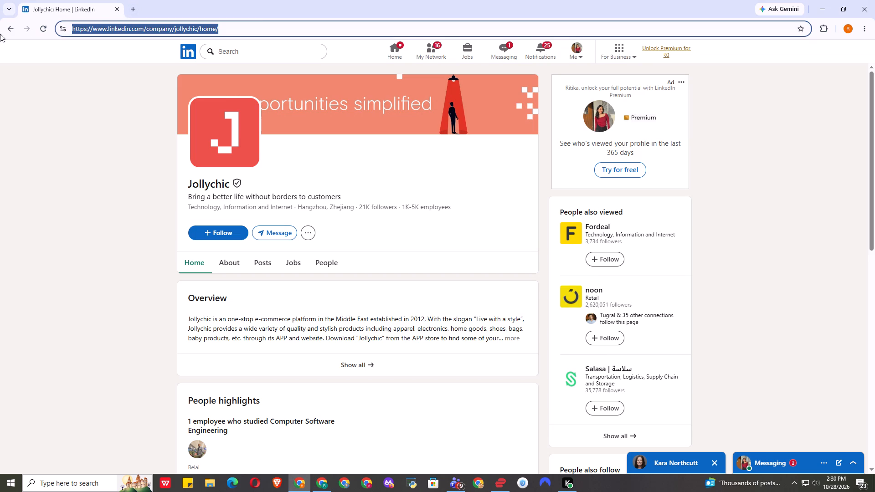
left_click(13, 26)
double_click(141, 65)
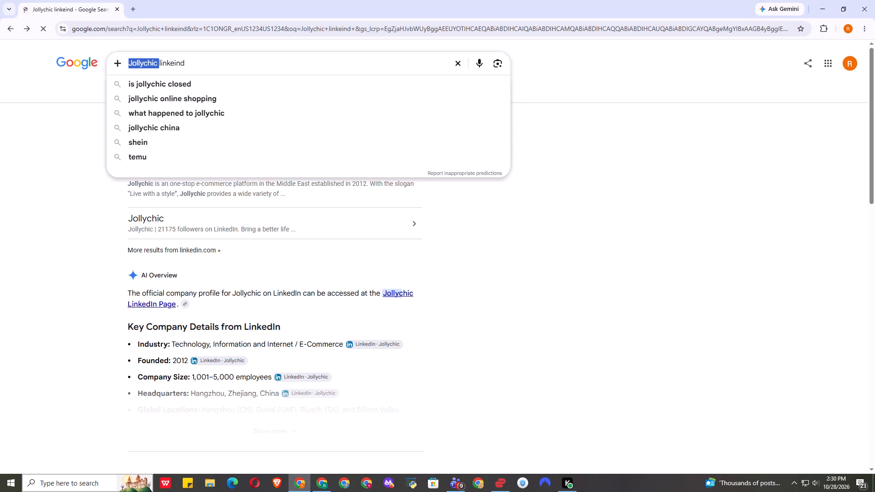
key("ctrl+v")
key("space")
key("Return")
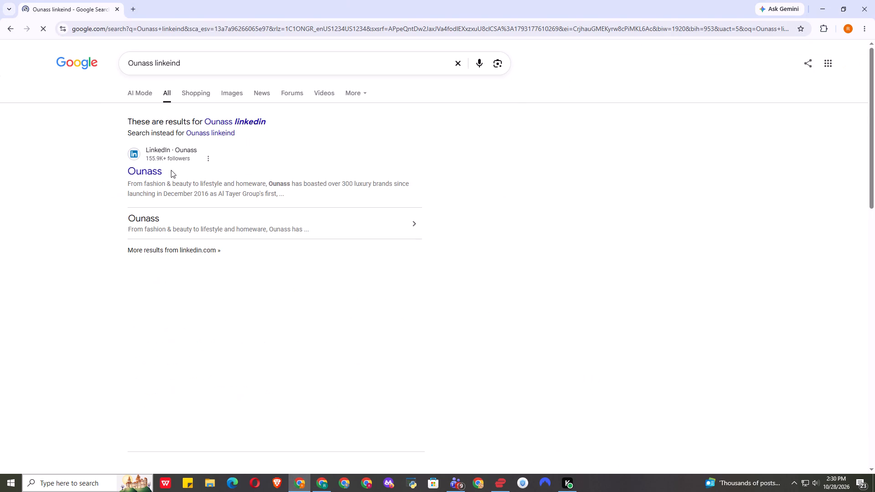
left_click(144, 175)
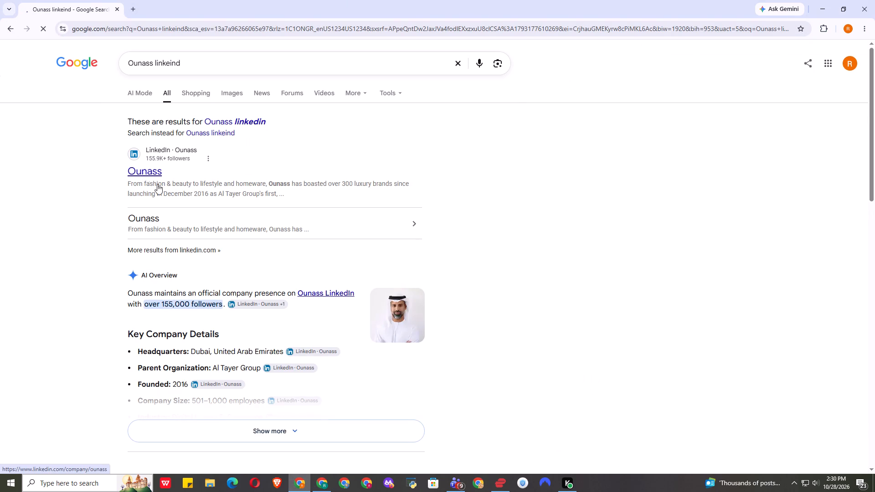
left_click_drag(272, 32, 0, 219)
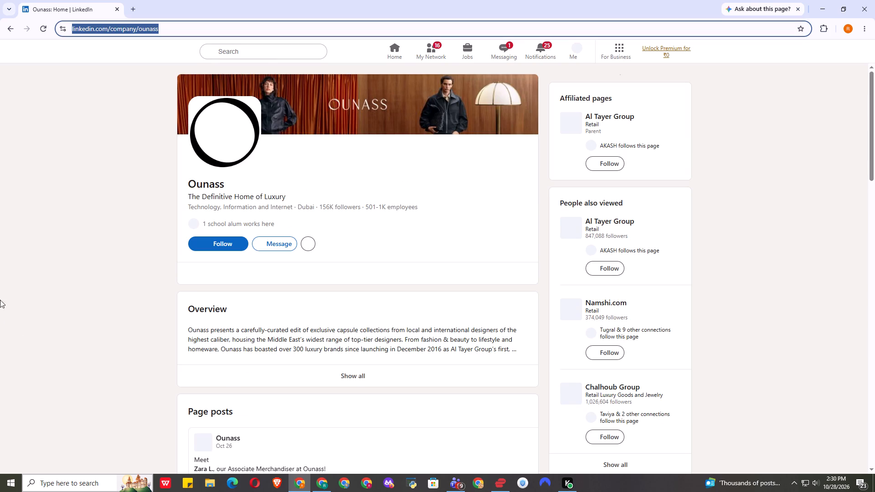
key("ctrl+c")
key("ctrl+c")
key("ctrl+c")
key("ctrl+c")
left_click(327, 483)
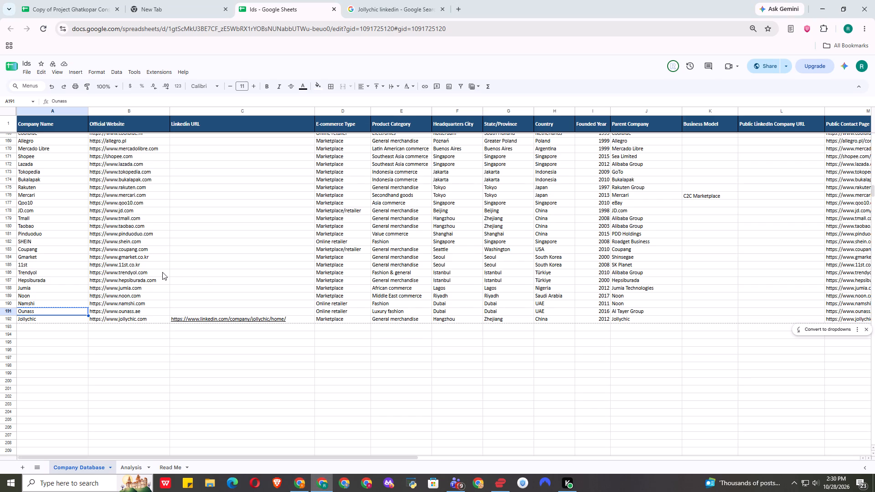
left_click(214, 307)
left_click(222, 314)
key("ctrl+v")
Copy the company name Namshi from the spreadsheet, search Google for "Namshi linkeind" in the other Chrome window, and open the Namshi.com LinkedIn page.
left_click(27, 304)
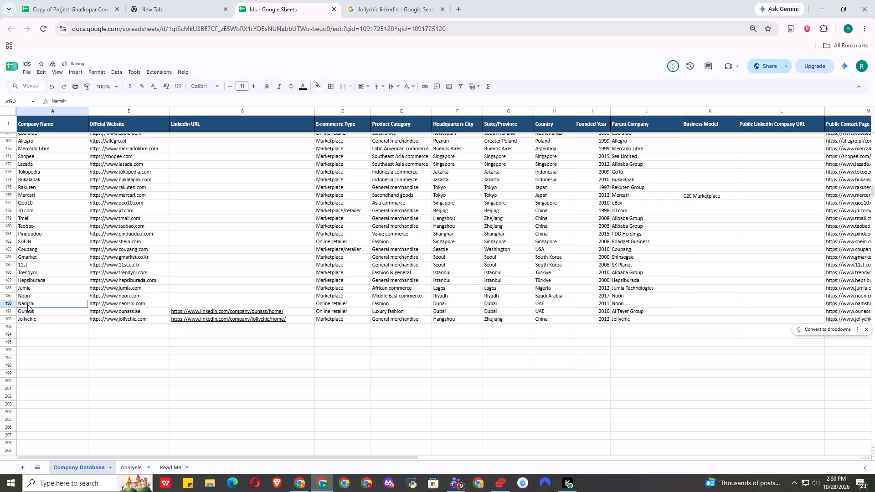
key("ctrl+c")
left_click(301, 481)
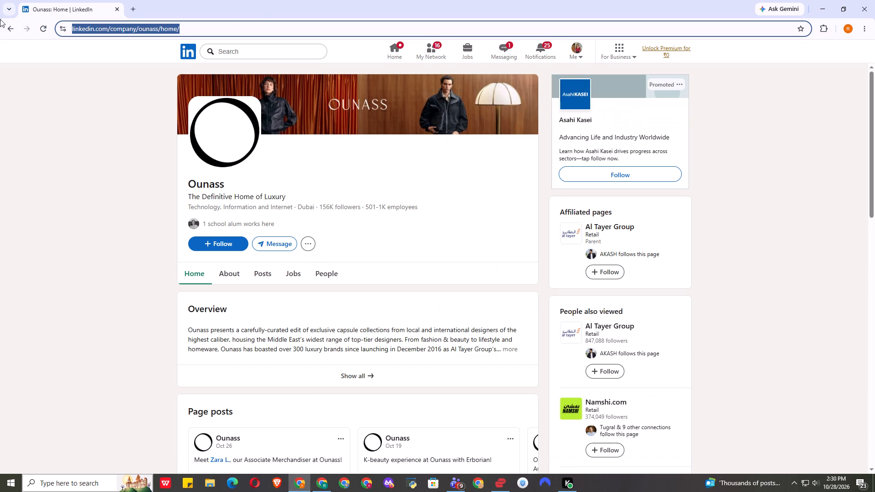
left_click(11, 26)
left_click_drag(183, 61, 101, 66)
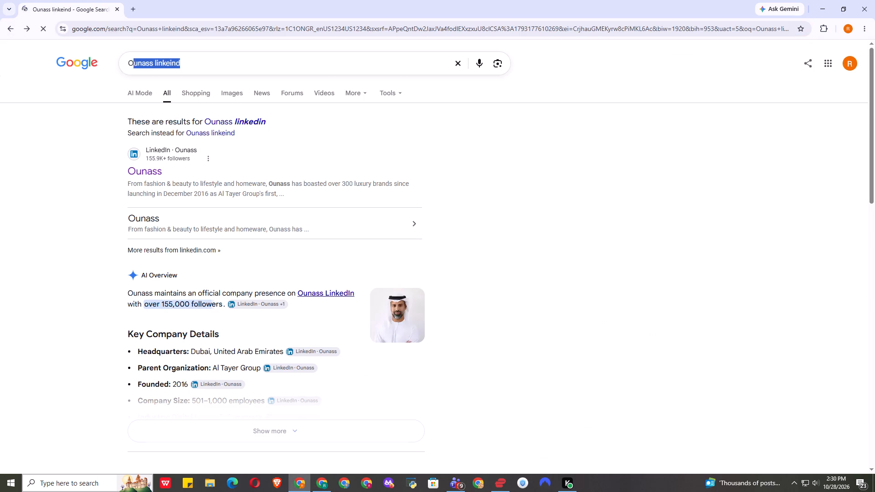
left_click_drag(101, 66, 82, 70)
double_click(140, 59)
key("ctrl+v")
double_click(139, 65, "ctrl")
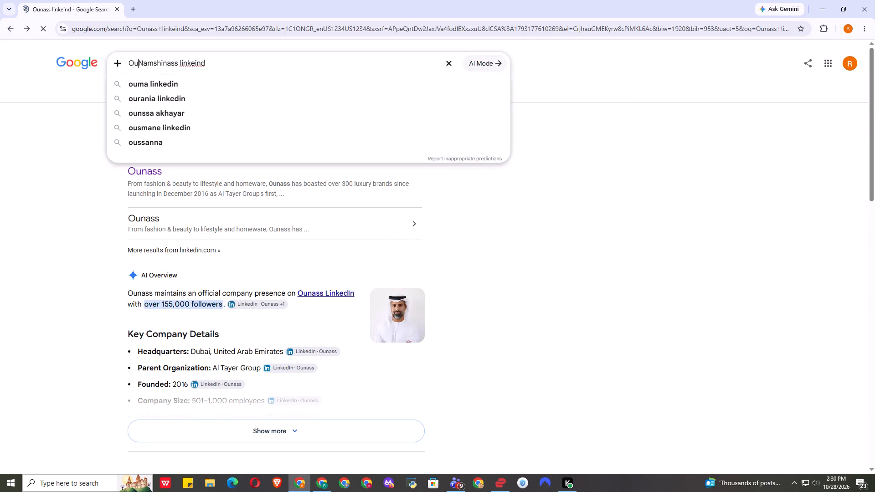
key("ctrl+v")
key("space")
key("space")
key("Return")
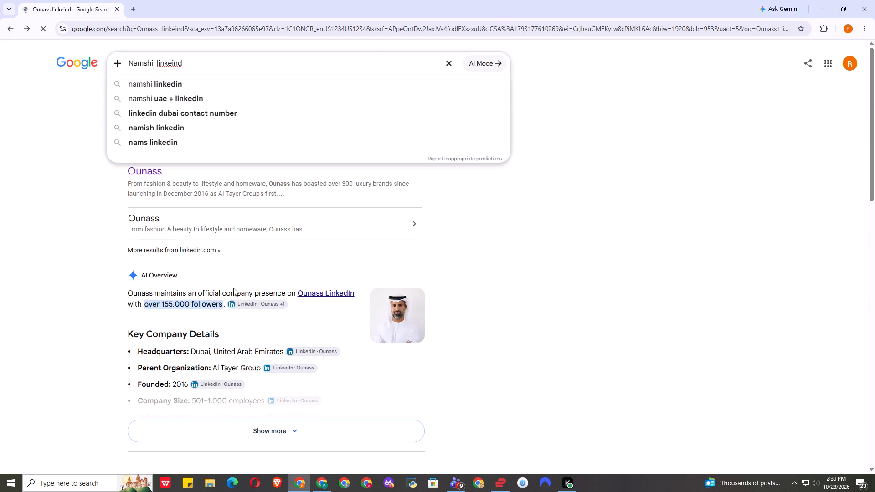
left_click(152, 169)
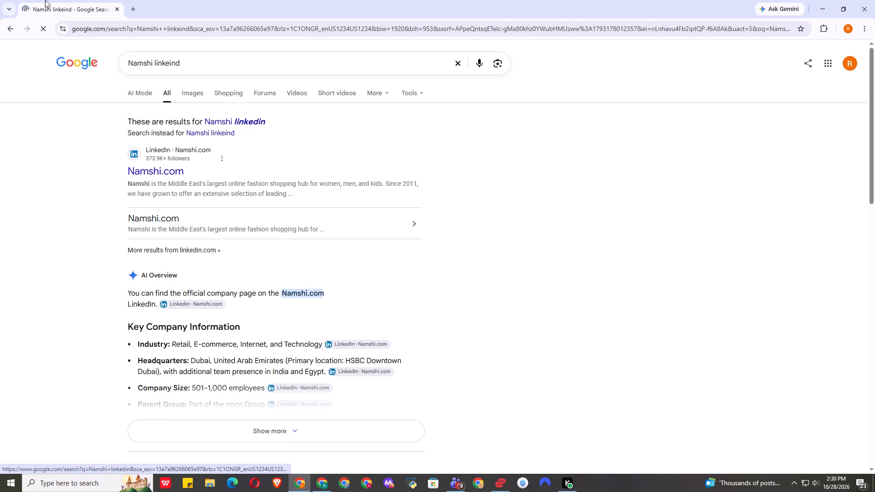
left_click_drag(256, 38, 0, 124)
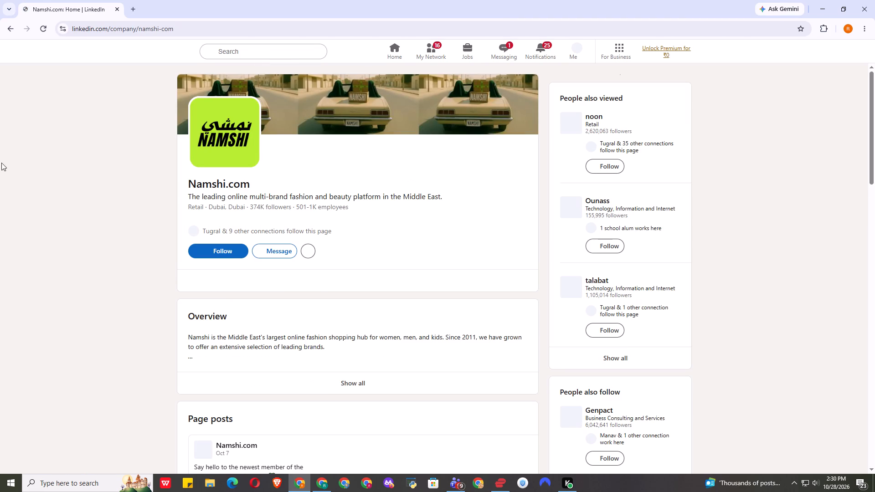
left_click_drag(258, 35, 0, 177)
key("ctrl+c")
key("ctrl+c")
key("ctrl+c")
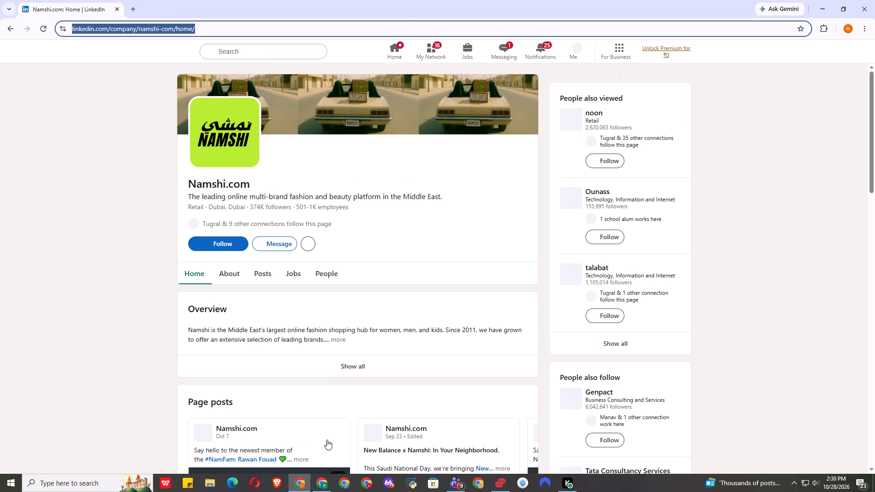
left_click(318, 477)
left_click(238, 300)
left_click(239, 303)
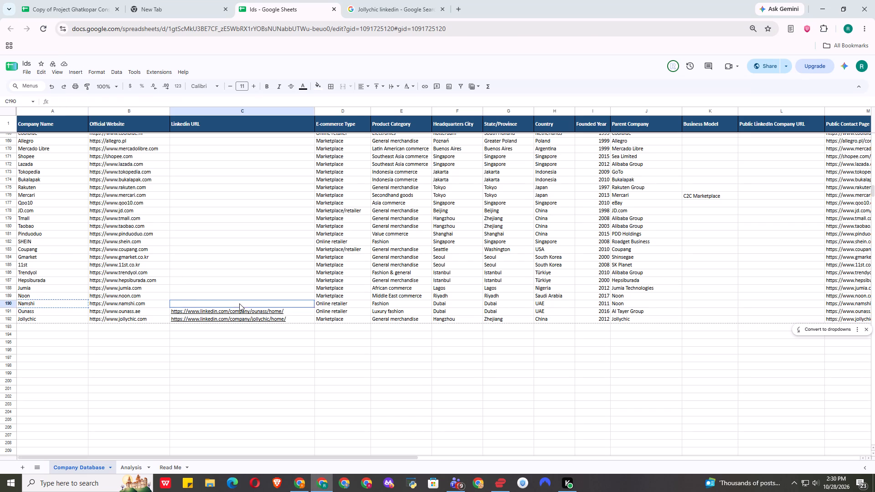
key("ctrl+v")
Copy the company name Noon from the spreadsheet, search Google for "Noon linkeind" in the other Chrome window, and open its LinkedIn page.
left_click(36, 295)
key("ctrl+c")
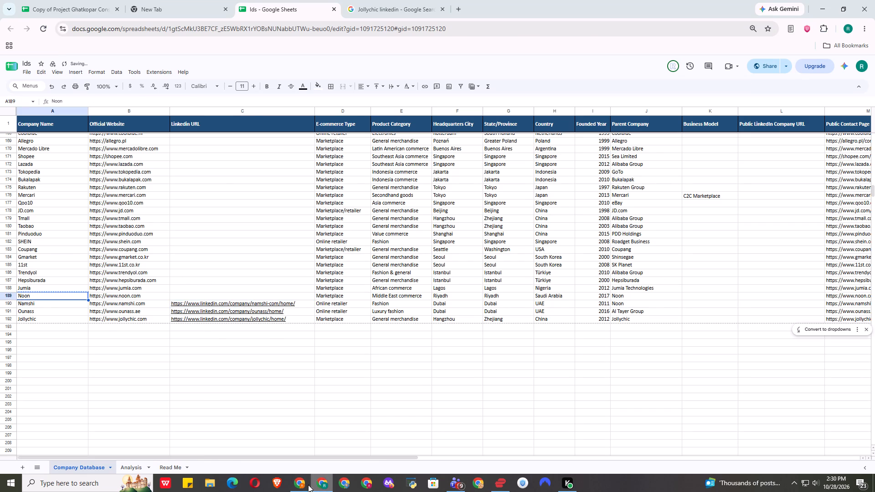
left_click(302, 487)
left_click(10, 31)
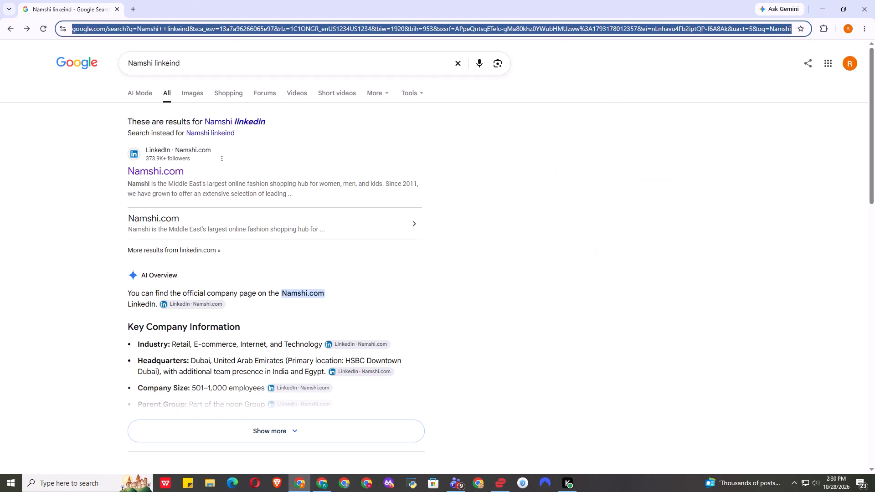
double_click(131, 63)
key("ctrl+v")
key("space")
key("Return")
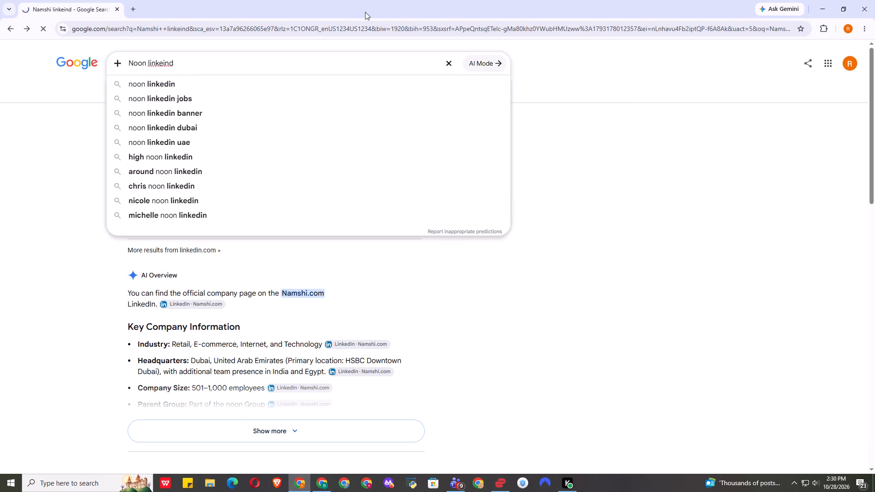
left_click(147, 169)
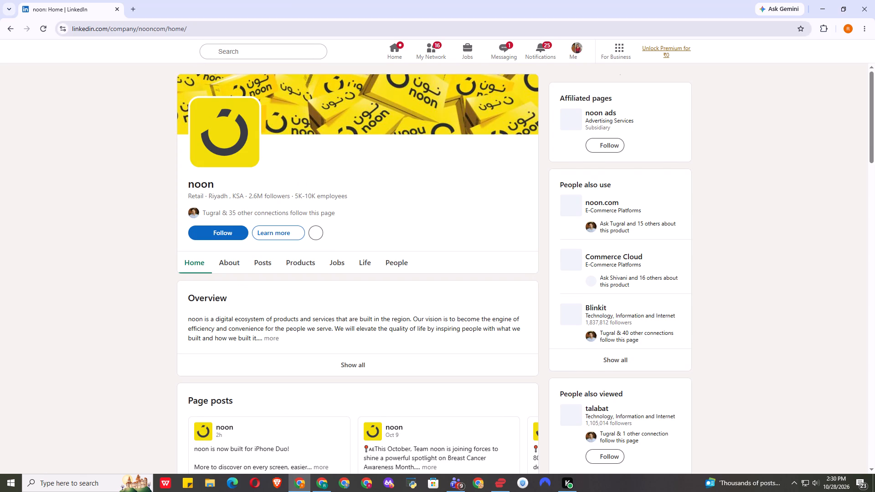
left_click_drag(237, 32, 0, 166)
key("ctrl+c")
key("ctrl+c")
key("ctrl+c")
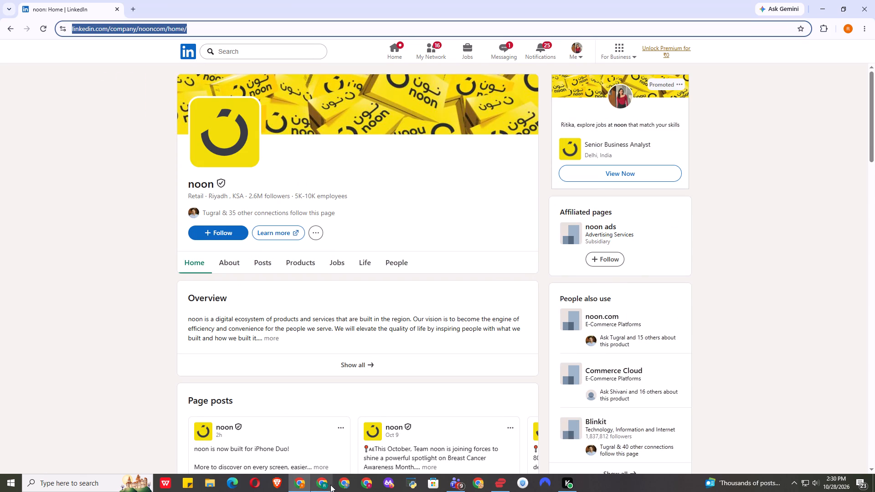
left_click(330, 485)
left_click(201, 295)
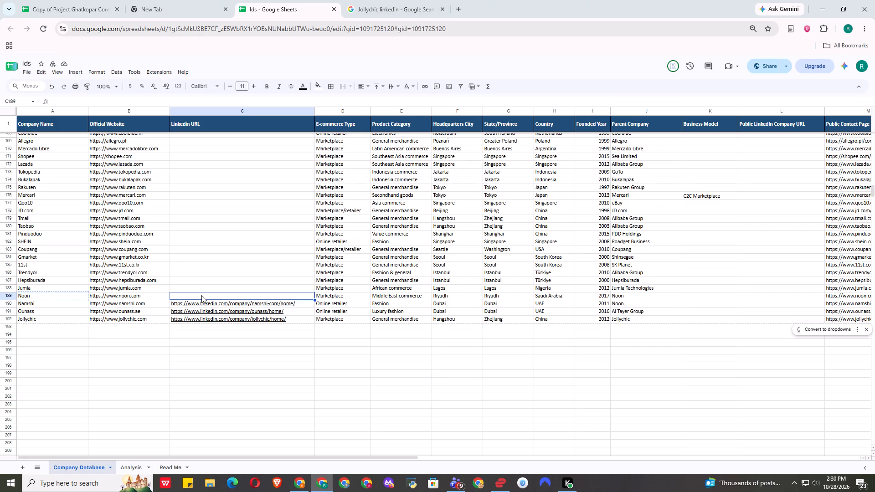
key("ctrl+v")
Switch back to the other Chrome window and look through Noon's LinkedIn page, from its overview and posts down to its events and job openings.
left_click(300, 487)
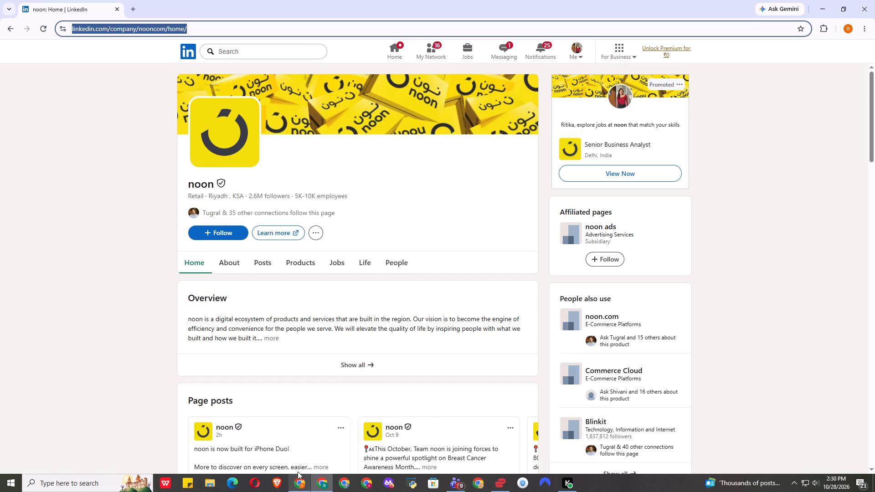
scroll(352, 245, "down", 6)
scroll(341, 289, "down", 3)
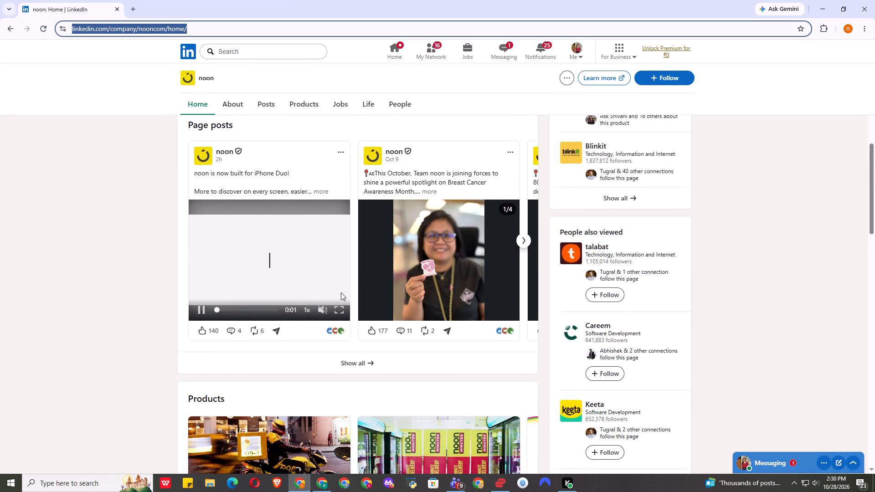
scroll(341, 292, "up", 11)
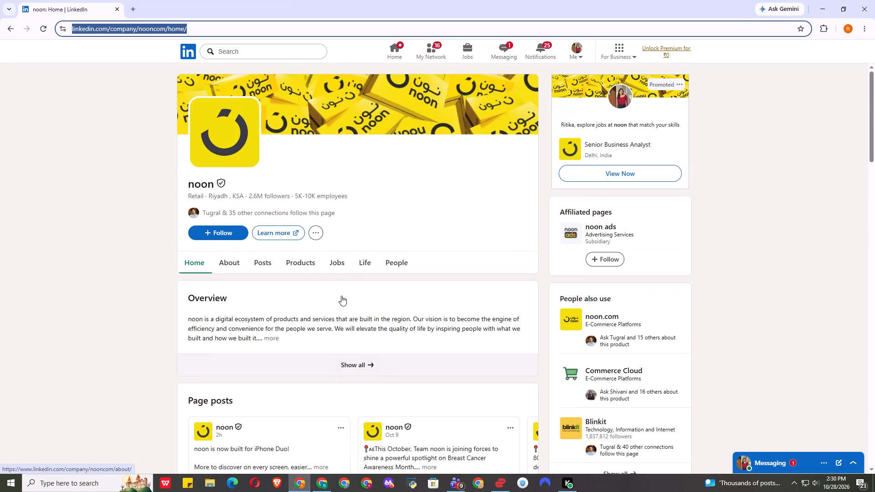
scroll(341, 296, "up", 2)
scroll(341, 296, "down", 13)
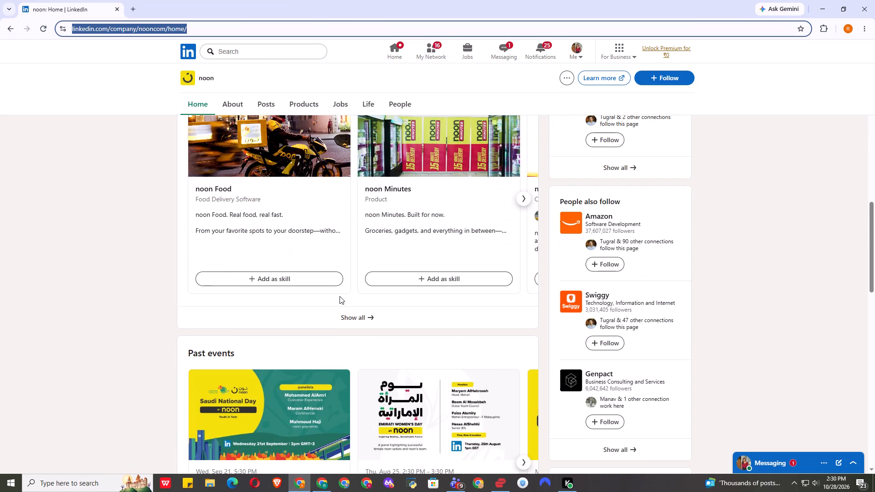
scroll(339, 296, "down", 6)
Read the sponsored LinkedIn message about the Chicago Booth Master in Finance Program, and close the conversation and message list.
left_click(790, 464)
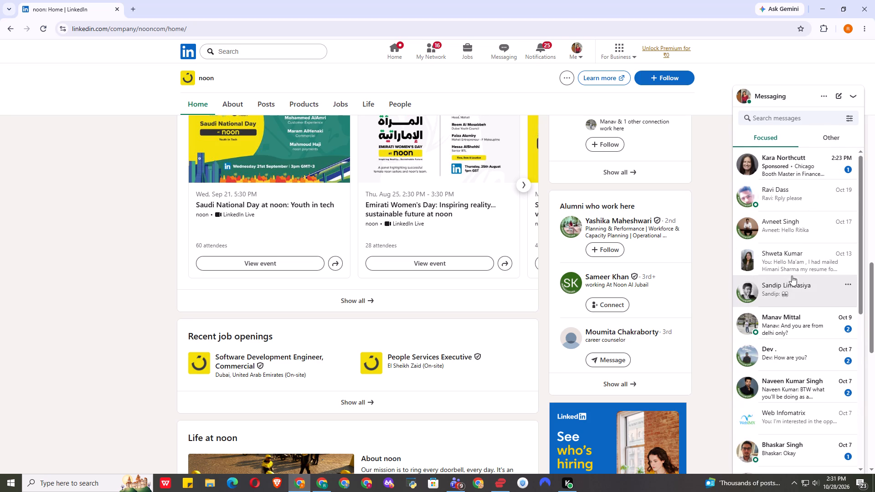
scroll(792, 203, "up", 1)
left_click(801, 171)
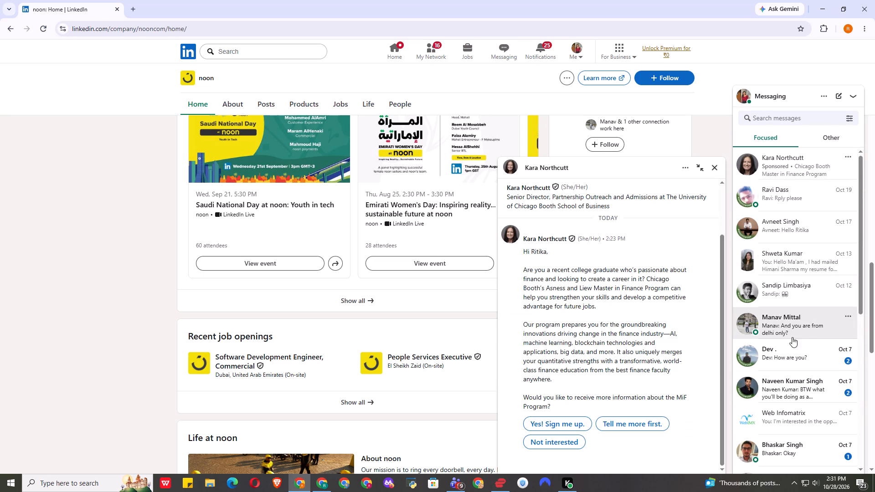
scroll(612, 301, "down", 3)
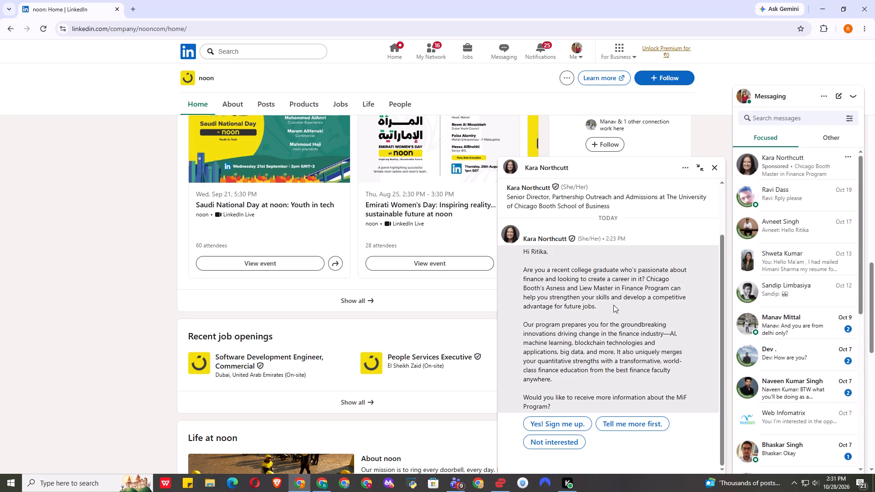
scroll(602, 316, "down", 2)
left_click(853, 99)
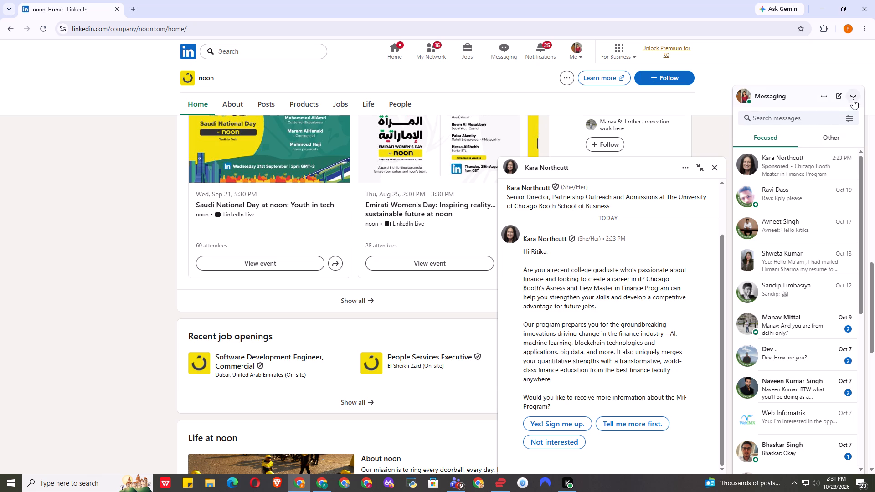
left_click(782, 103)
left_click(716, 165)
Return from Noon's LinkedIn page to the Google search results.
scroll(132, 271, "down", 2)
left_click(3, 27)
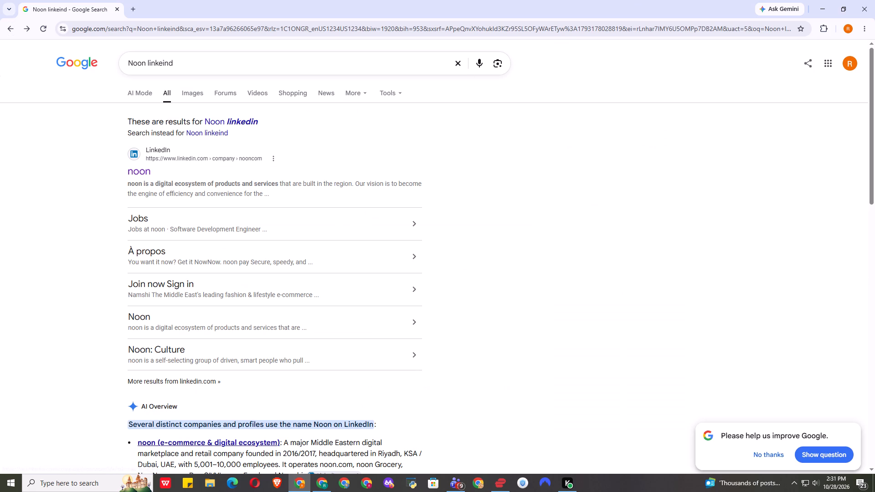
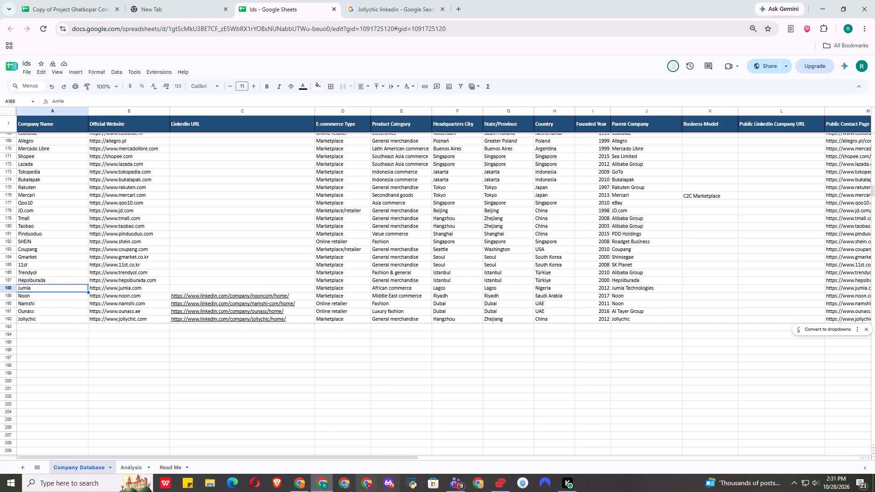
In the other Chrome window, replace Noon with Jumia in the Google LinkedIn search and open the first Jumia Group result.
left_click(309, 484)
double_click(130, 60)
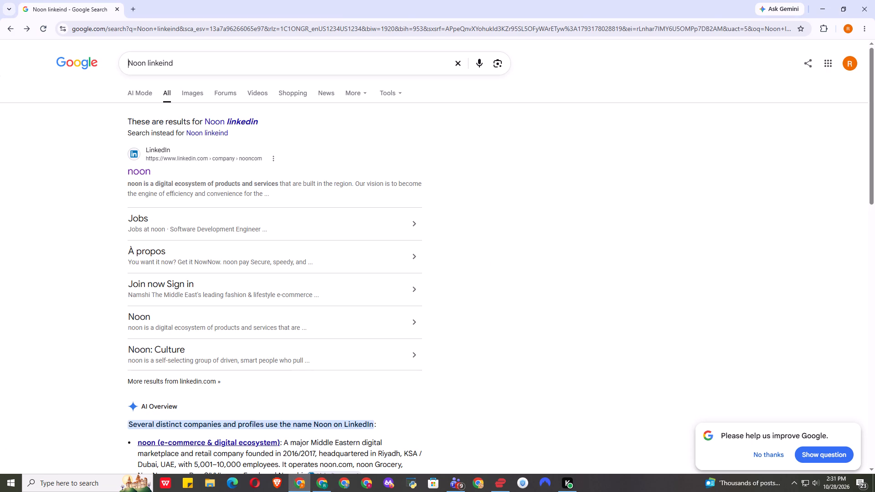
key("ctrl+v")
key("space")
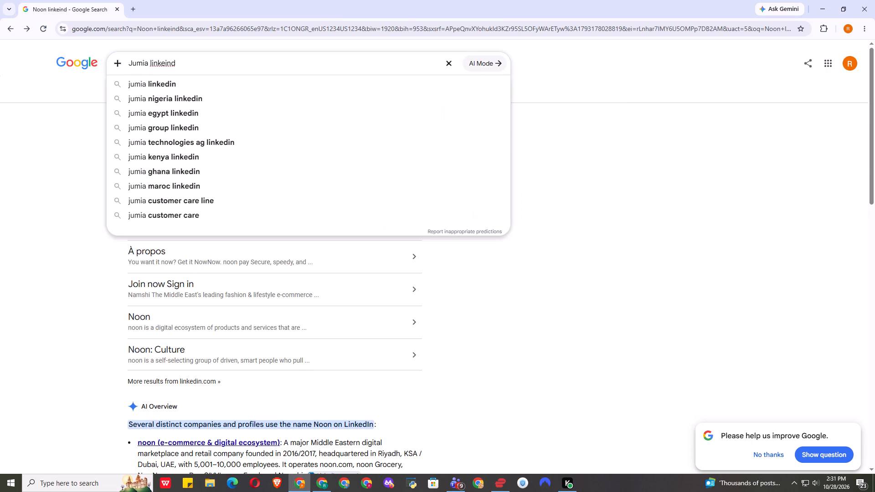
key("Return")
left_click(166, 167)
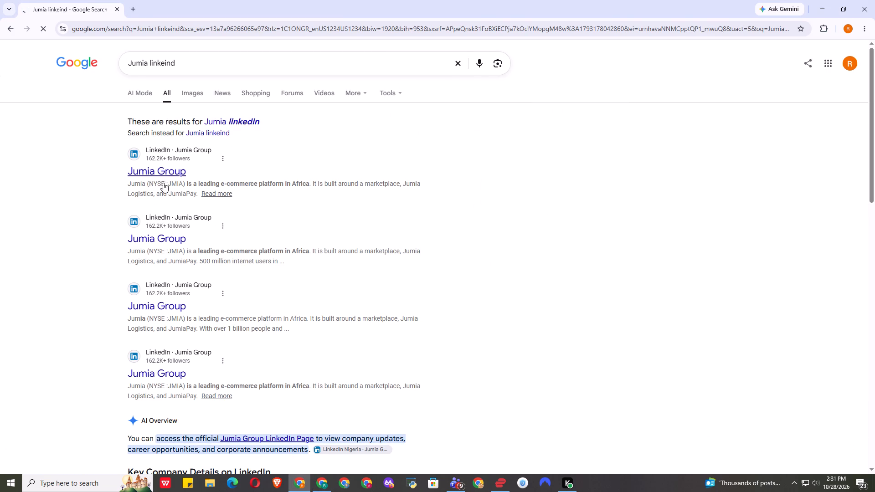
scroll(207, 224, "down", 3)
scroll(211, 246, "up", 6)
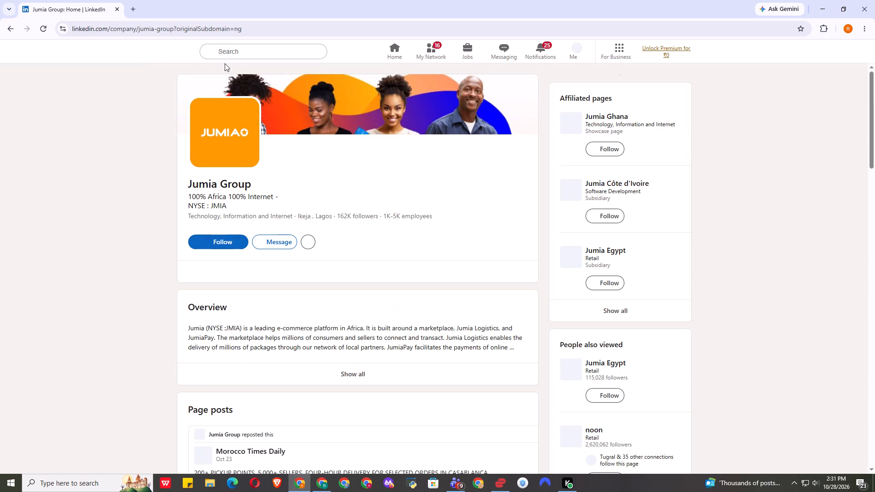
Copy the address of Jumia Group's LinkedIn page, linkedin.com/company/jumia-group/home/.
left_click_drag(248, 31, 0, 138)
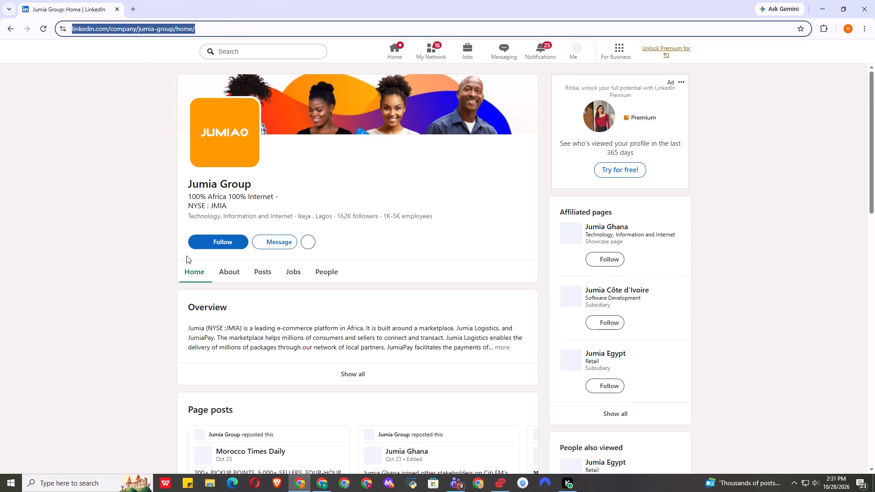
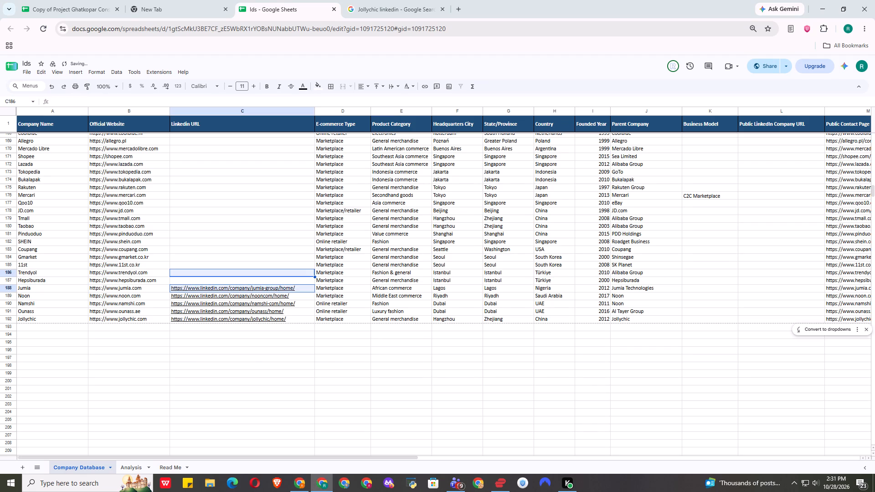
Copy the company name Hepsiburada from the row just above Jumia in the Ids spreadsheet.
key("ctrl+Up")
key("ctrl+Up")
key("ctrl+Up")
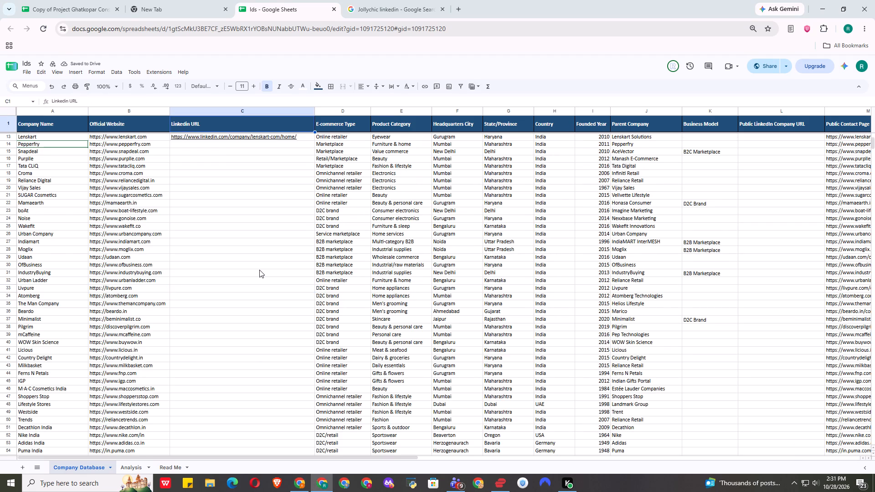
scroll(274, 306, "down", 3)
left_click(277, 328)
key("ctrl+Down")
scroll(292, 324, "down", 3)
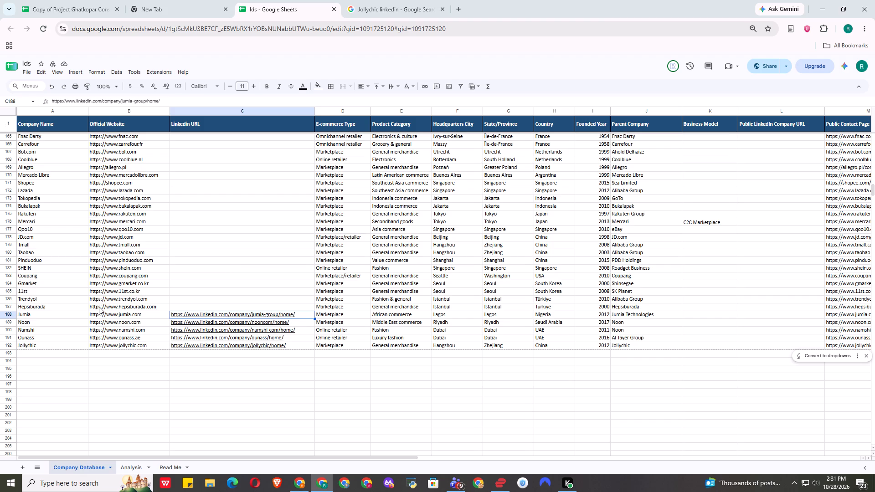
left_click(99, 307)
left_click(33, 307)
key("ctrl+c")
scroll(464, 280, "up", 3)
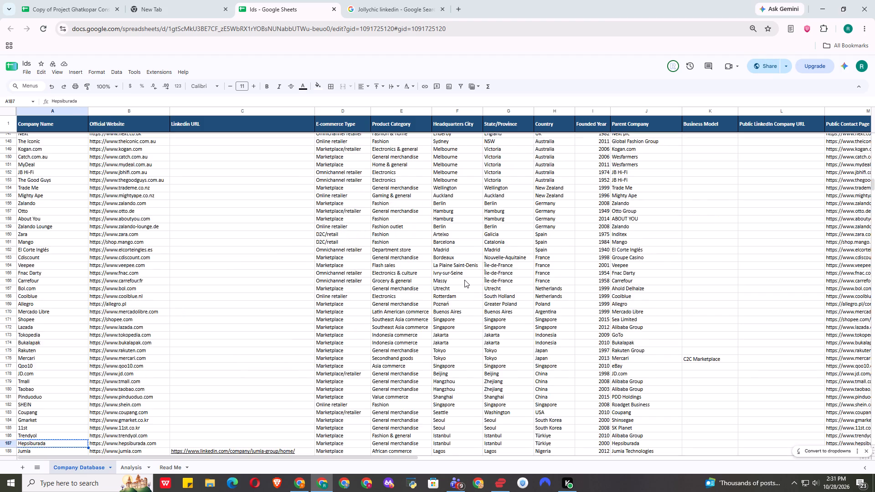
scroll(464, 281, "up", 3)
scroll(464, 281, "down", 7)
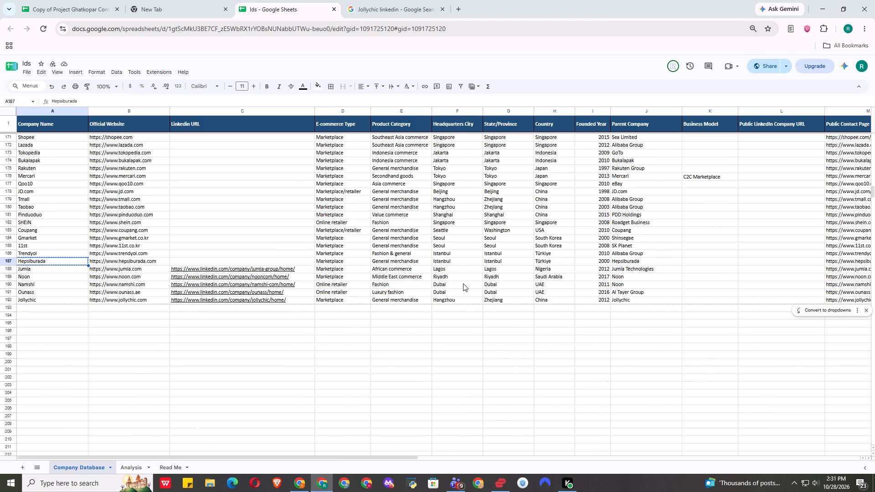
scroll(463, 283, "up", 2)
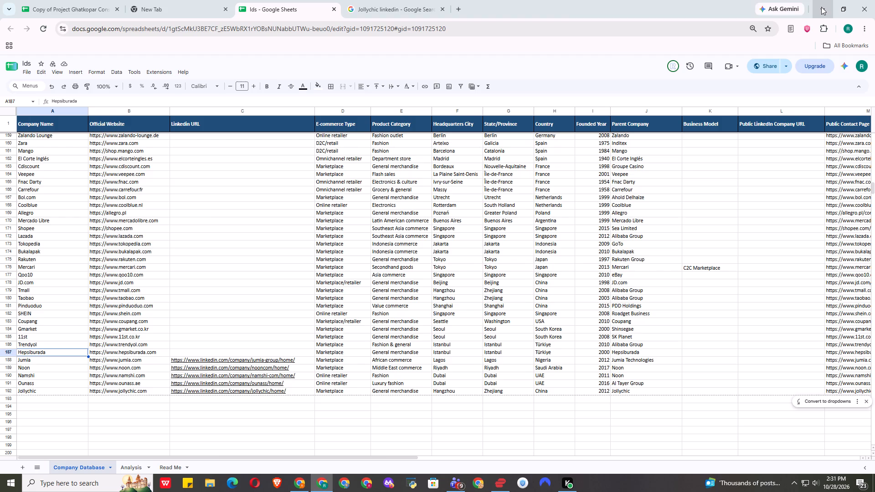
In the other Chrome window, replace Jumia with Hepsiburada in the Google LinkedIn search and open the first Hepsiburada (NASDAQ: HEPS) result.
left_click(821, 7)
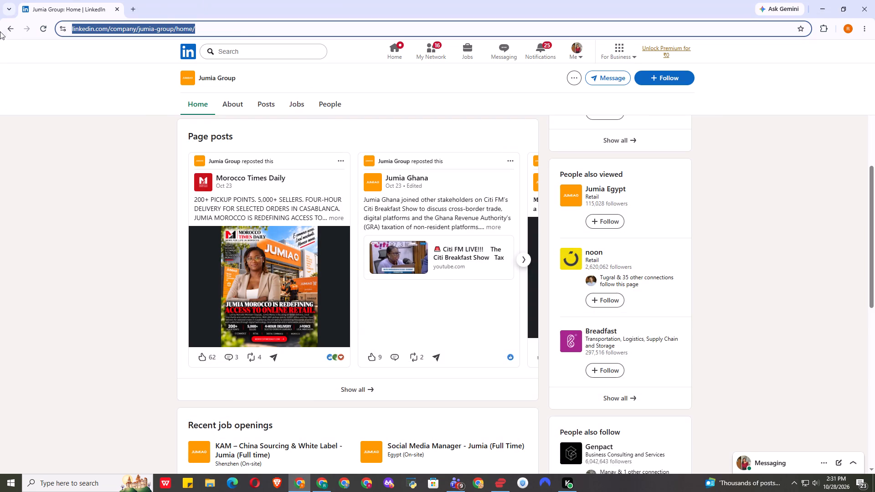
left_click(2, 25)
scroll(199, 198, "up", 6)
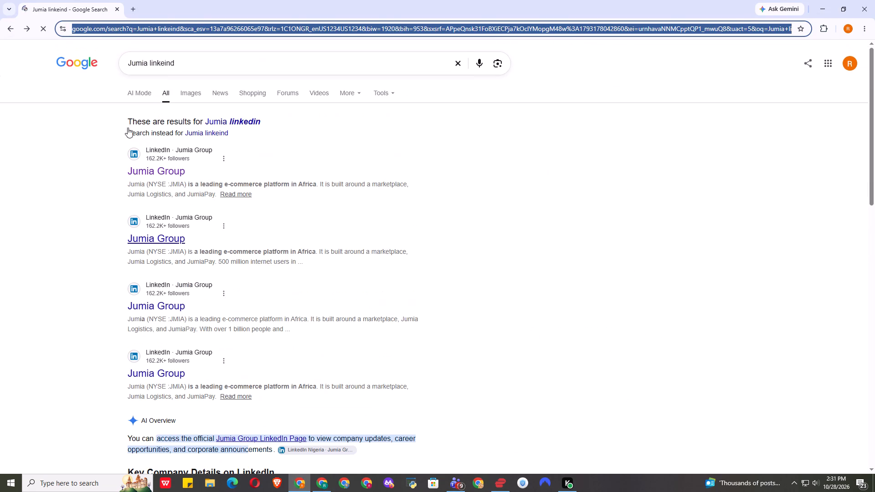
double_click(140, 62)
key("ctrl+v")
key("space")
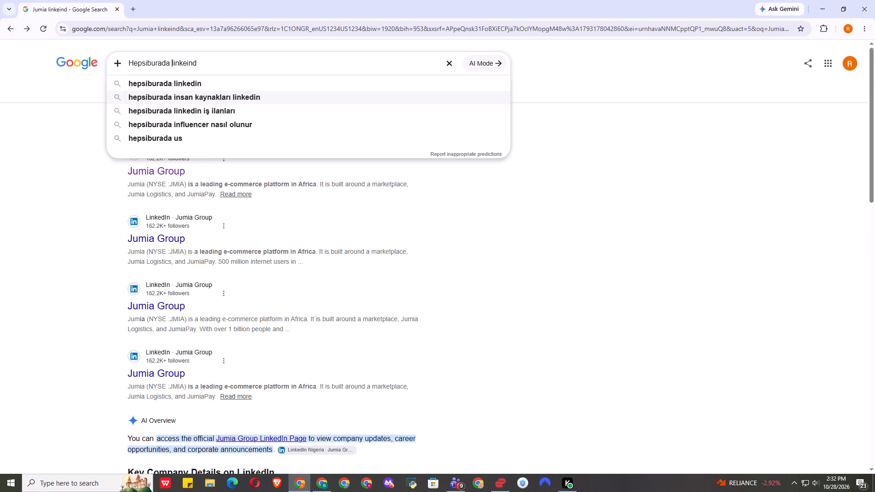
key("Return")
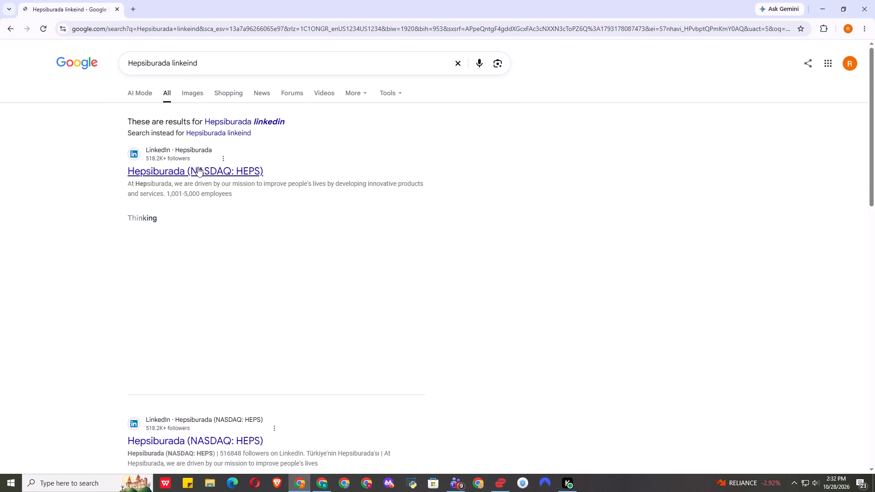
left_click(198, 167)
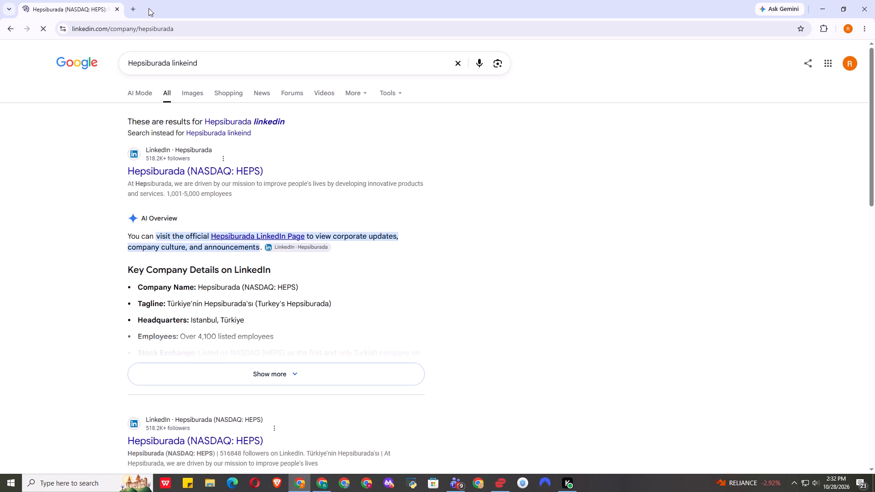
Record Hepsiburada's LinkedIn page address, linkedin.com/company/hepsiburada/home/, in its LinkedIn URL cell in the Ids spreadsheet.
left_click_drag(192, 32, 0, 116)
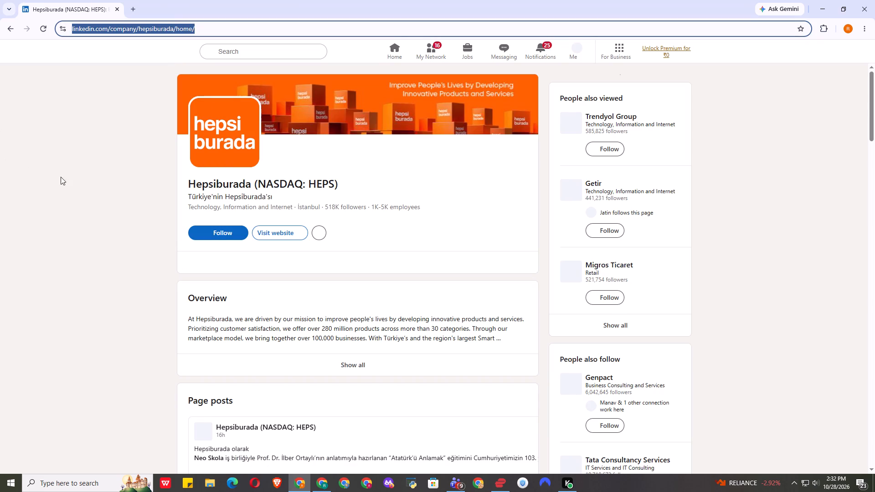
key("ctrl+c")
key("ctrl+c")
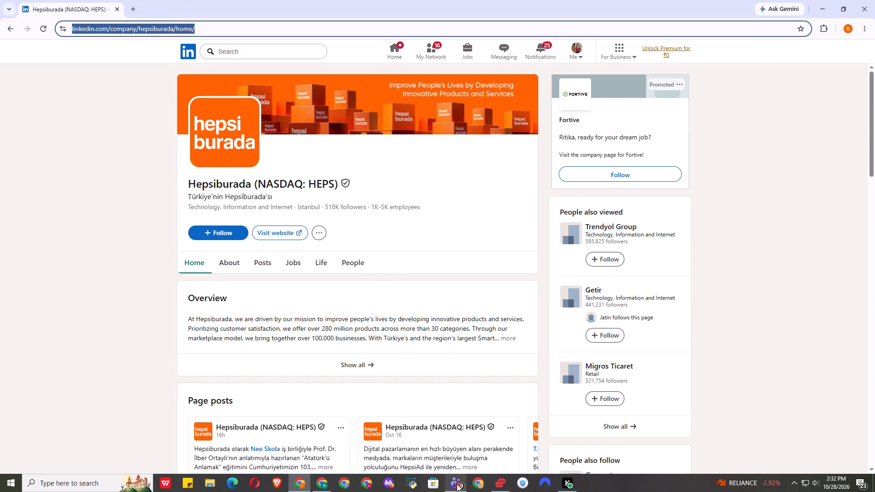
left_click(328, 482)
left_click(227, 349)
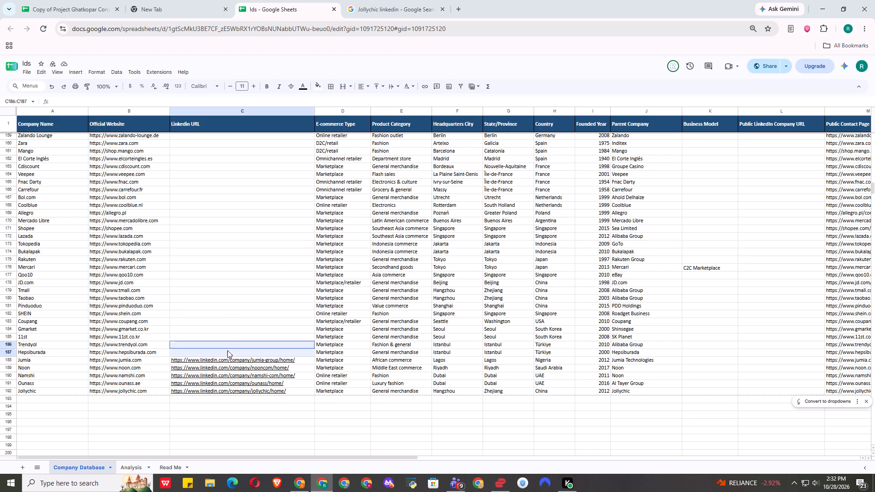
left_click(230, 354)
key("ctrl+v")
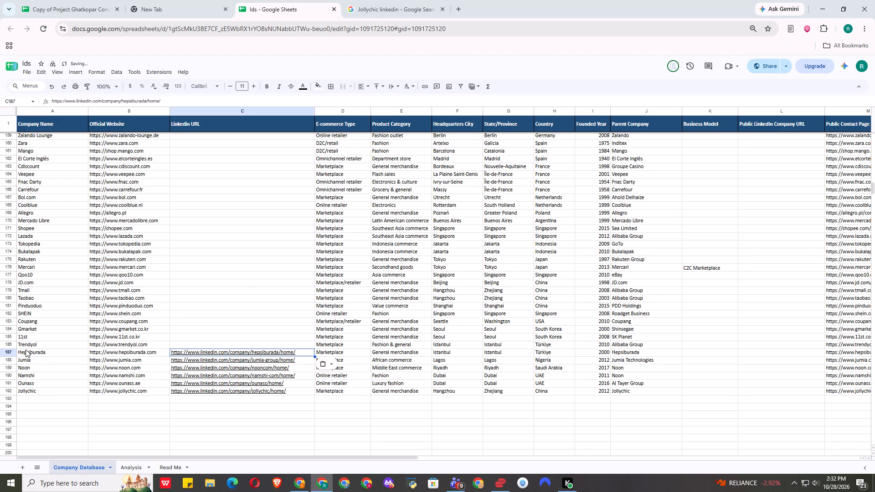
Replace Hepsiburada with Trendyol, copied from the spreadsheet, in the Google LinkedIn search and open the first Trendyol Group result.
left_click(28, 346)
key("ctrl+c")
left_click(821, 9)
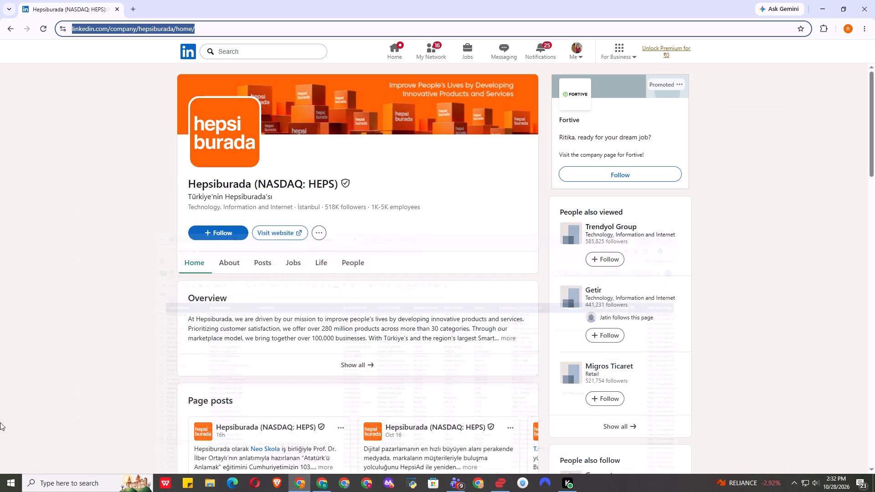
left_click(6, 27)
double_click(150, 53)
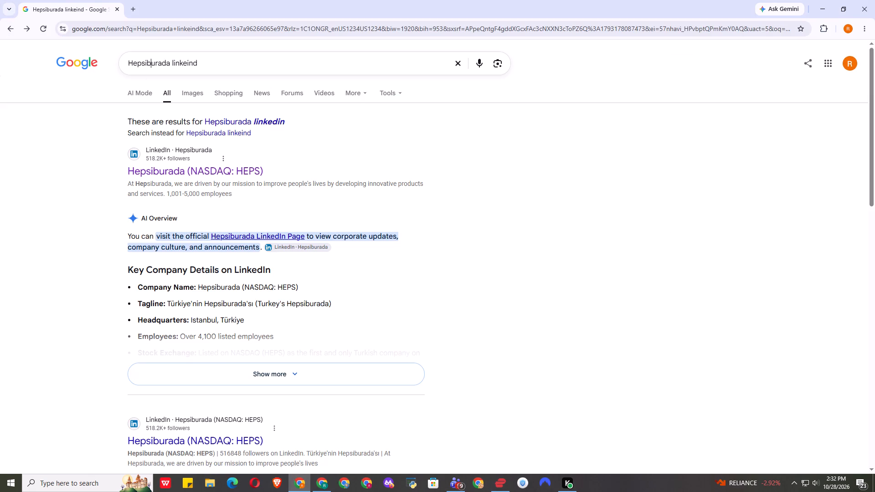
key("ctrl+v")
key("space")
key("Return")
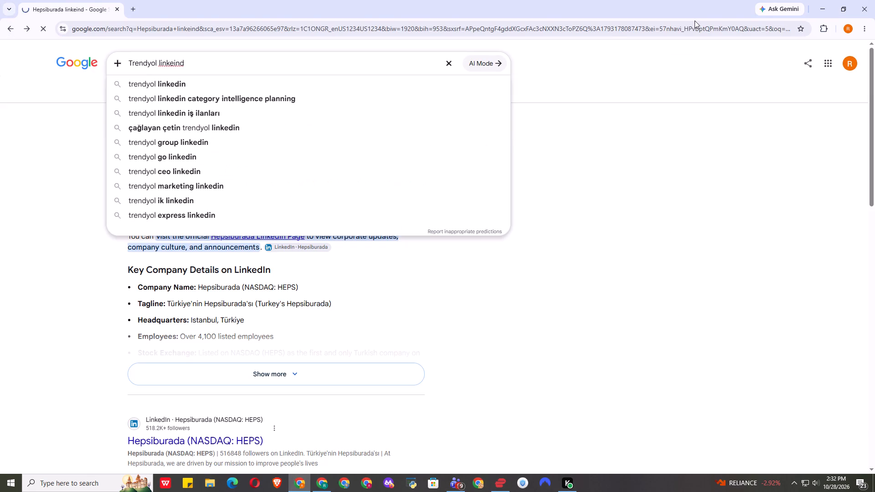
left_click(172, 170)
scroll(288, 205, "down", 6)
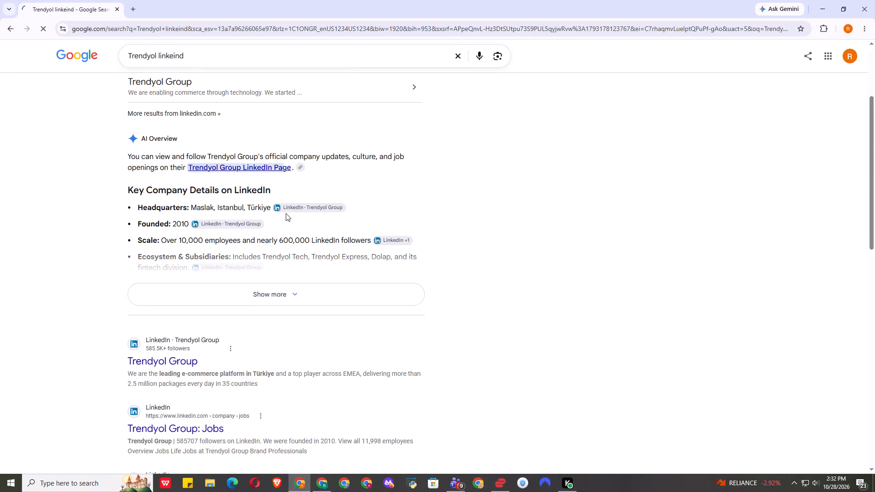
scroll(286, 213, "up", 3)
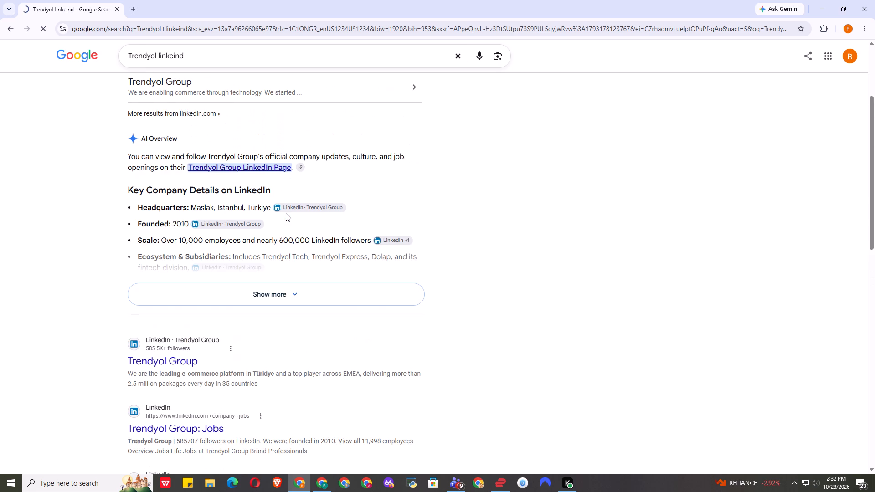
scroll(286, 213, "up", 2)
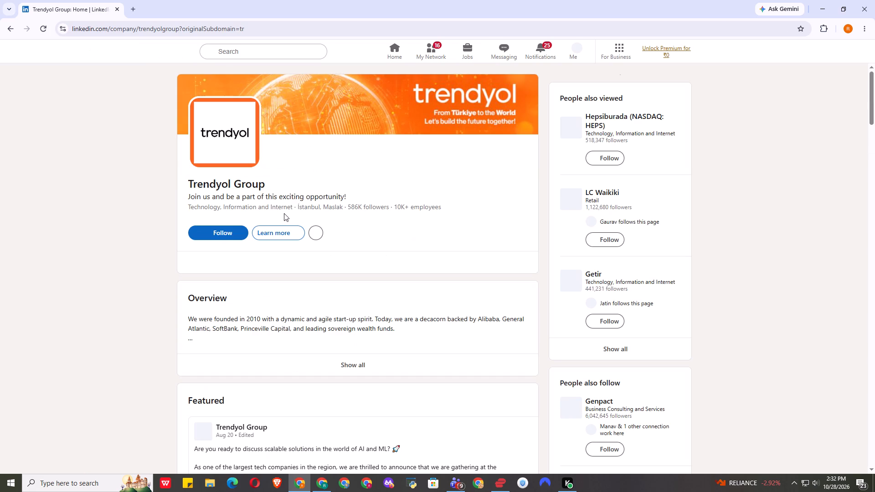
Record Trendyol Group's LinkedIn page address, linkedin.com/company/trendyolgroup/home/, in Trendyol's LinkedIn URL cell in the Ids spreadsheet.
left_click_drag(226, 31, 0, 123)
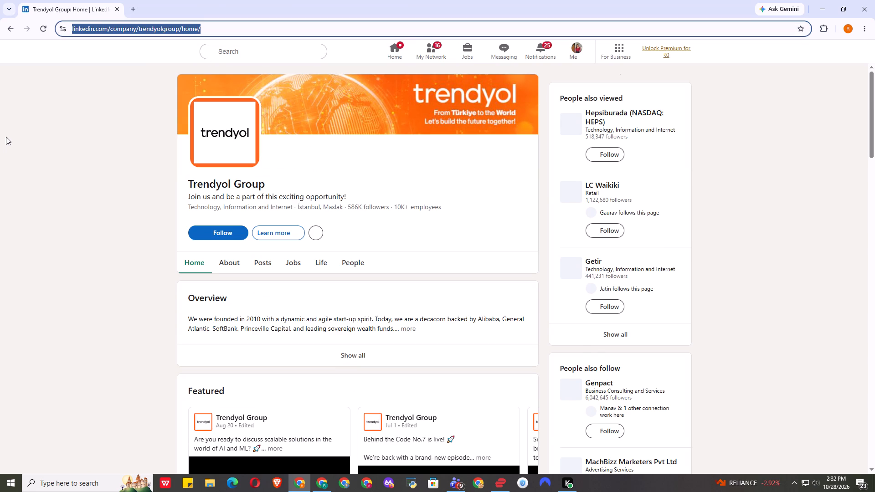
key("ctrl+c")
key("ctrl+c")
key("ctrl+c")
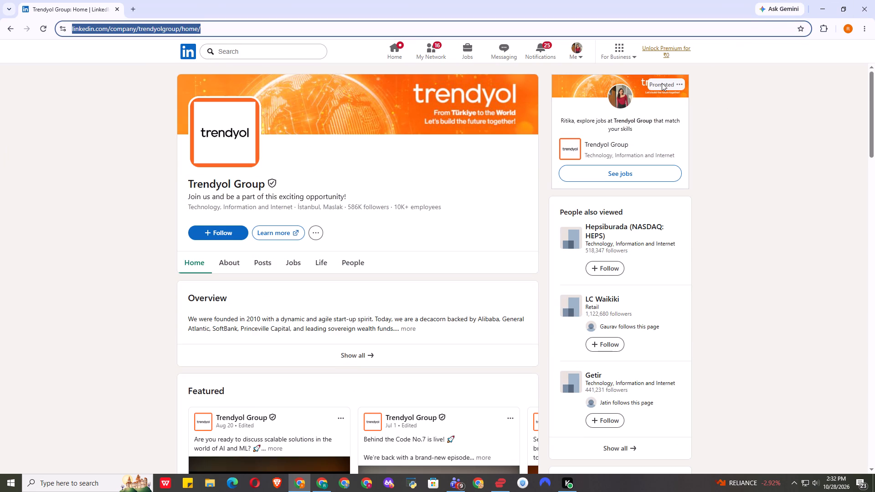
left_click(827, 10)
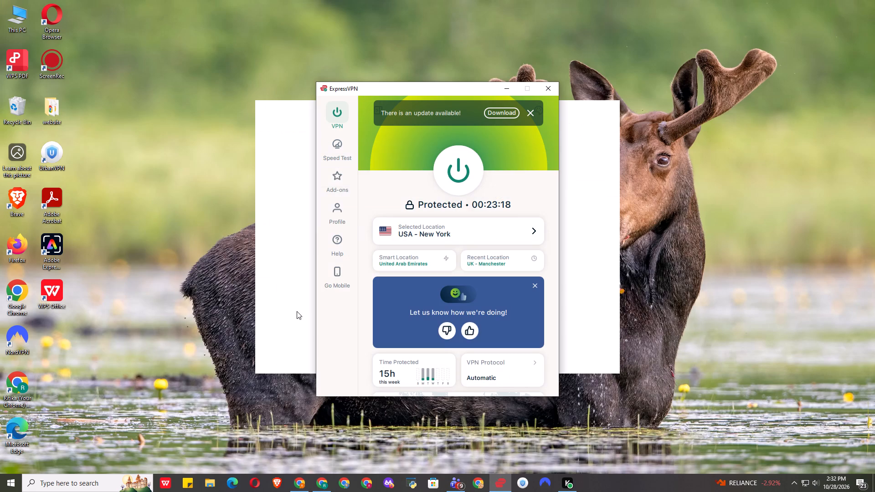
left_click(327, 484)
left_click(299, 483)
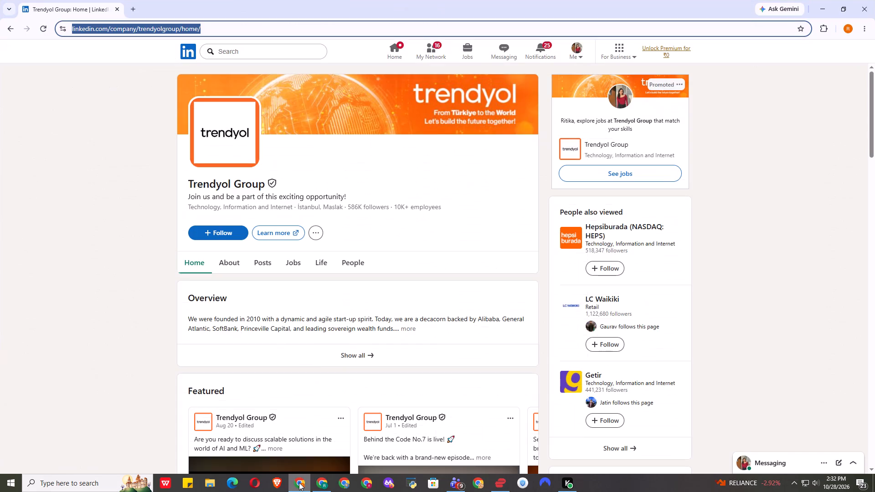
left_click(321, 484)
left_click(219, 347)
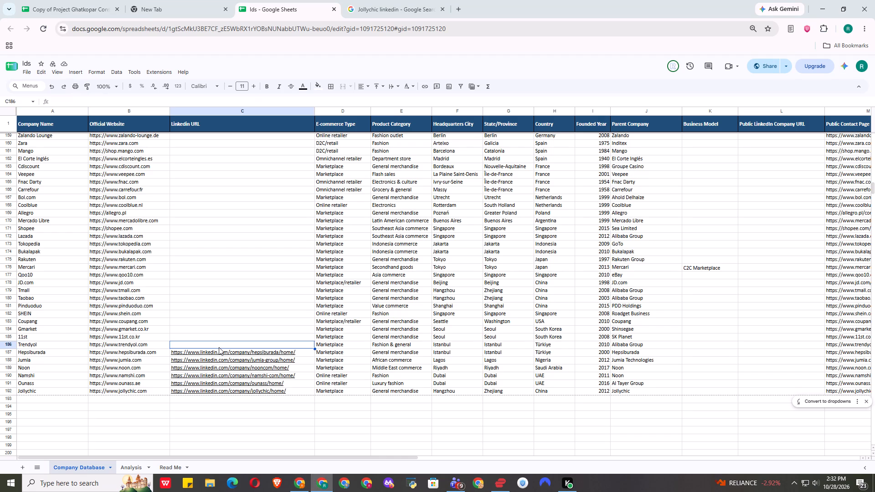
key("ctrl+v")
Replace Trendyol with 11st, copied from the spreadsheet, in the Google LinkedIn search and open the 11번가 (11STREET) LinkedIn result.
left_click(46, 333)
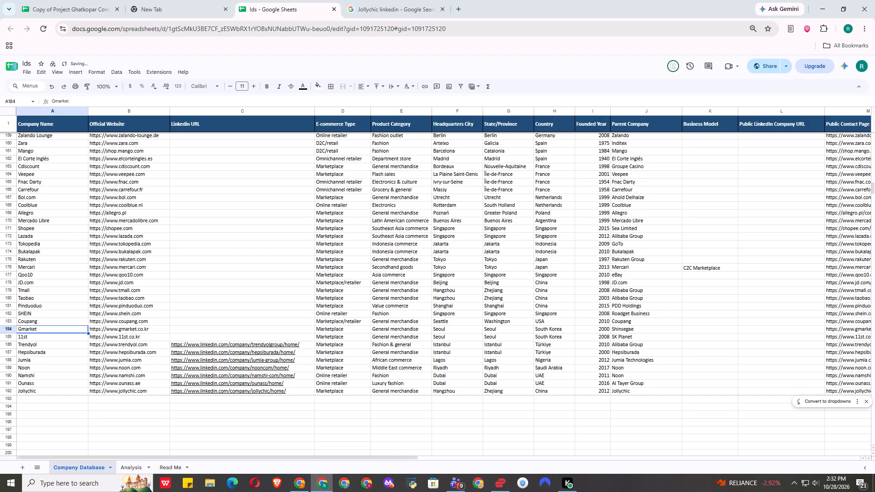
left_click(46, 334)
left_click(47, 337)
key("ctrl+c")
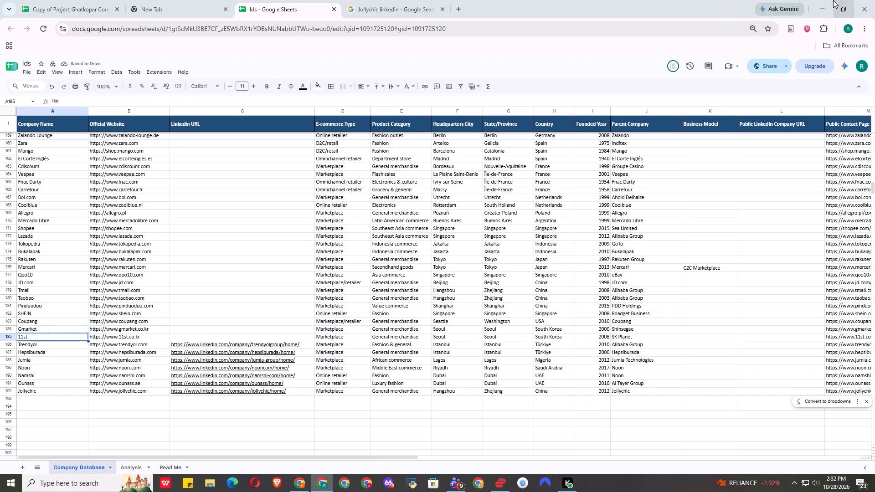
left_click(807, 7)
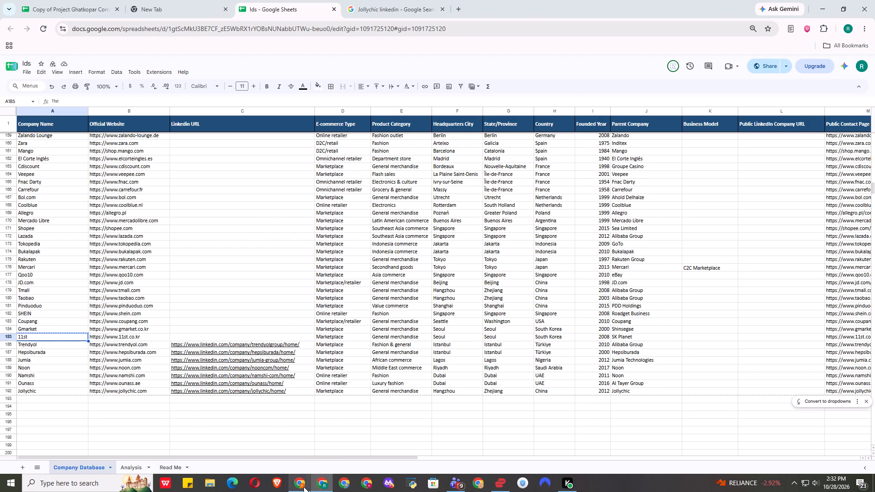
left_click(304, 487)
left_click(7, 27)
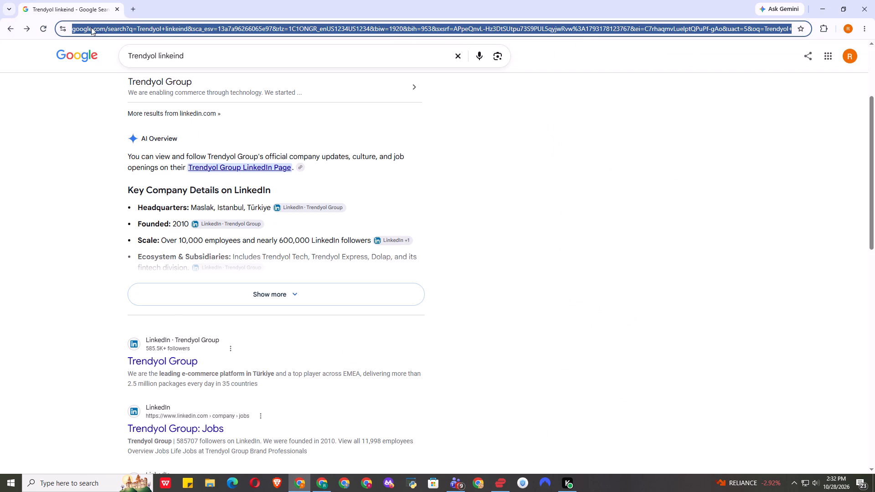
double_click(134, 50)
key("ctrl+v")
key("space")
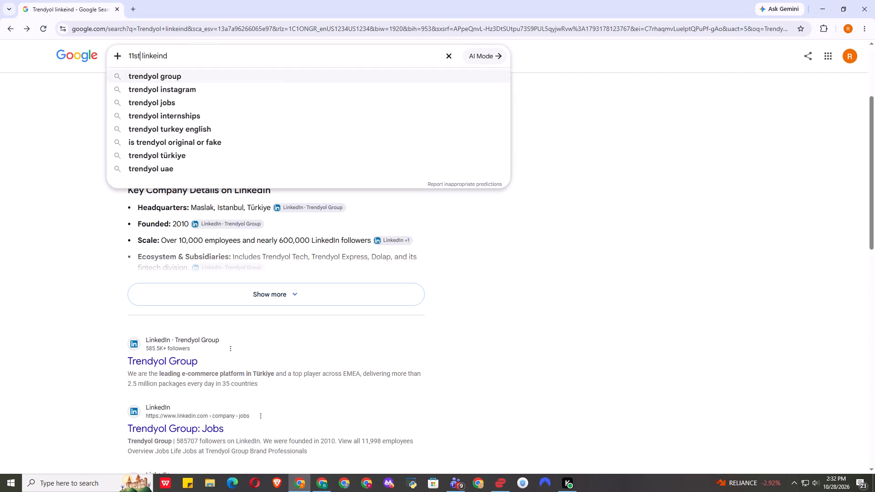
key("BackSpace")
key("Return")
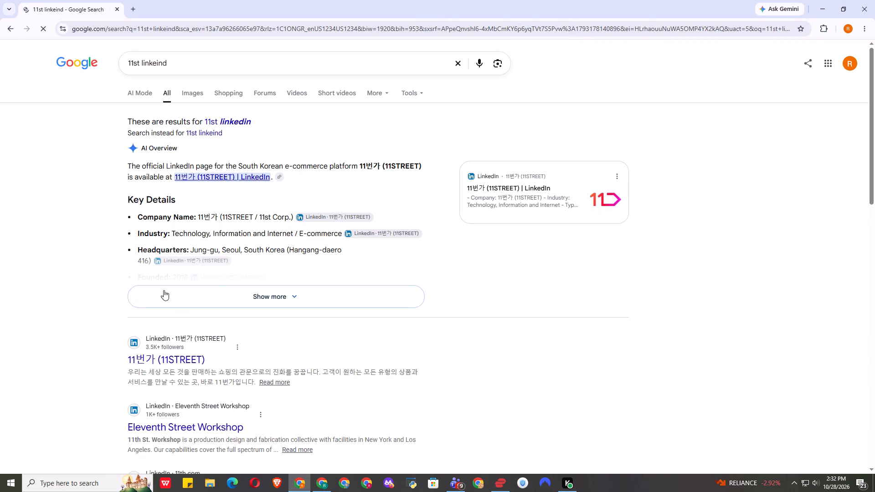
left_click(167, 364)
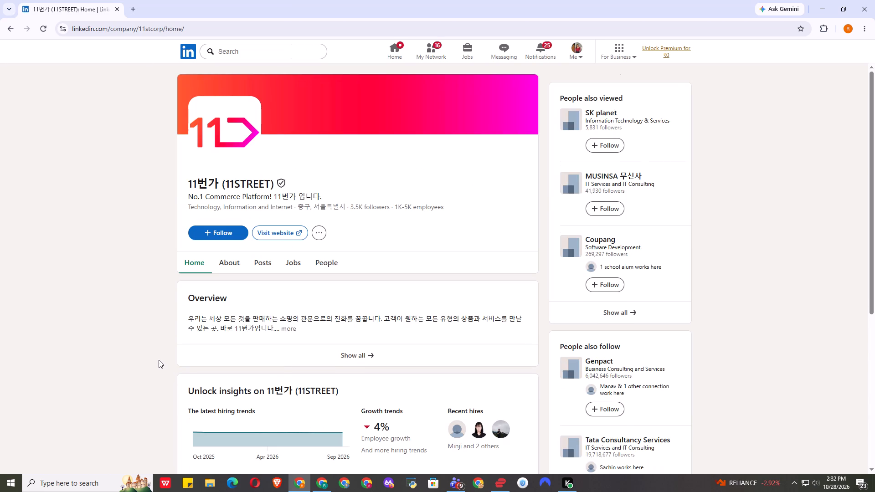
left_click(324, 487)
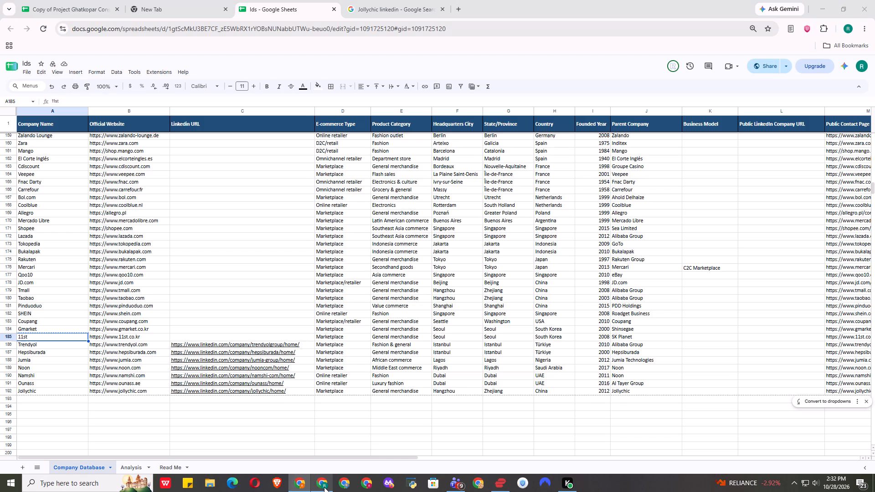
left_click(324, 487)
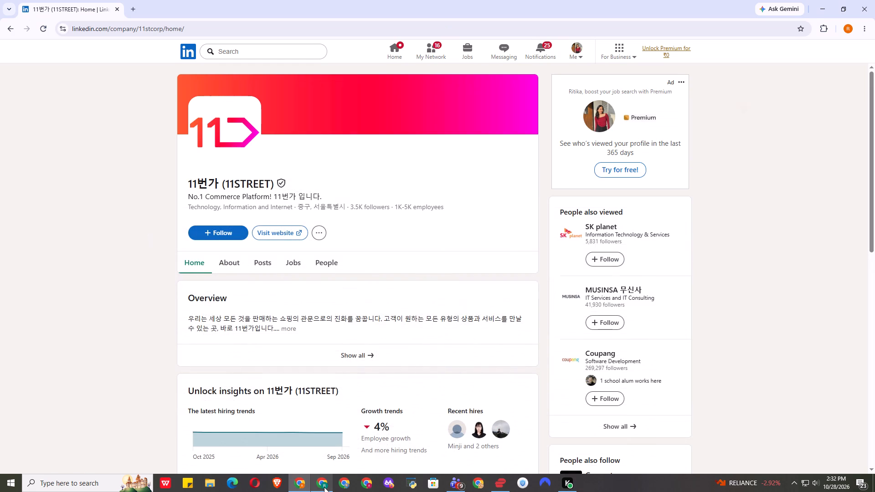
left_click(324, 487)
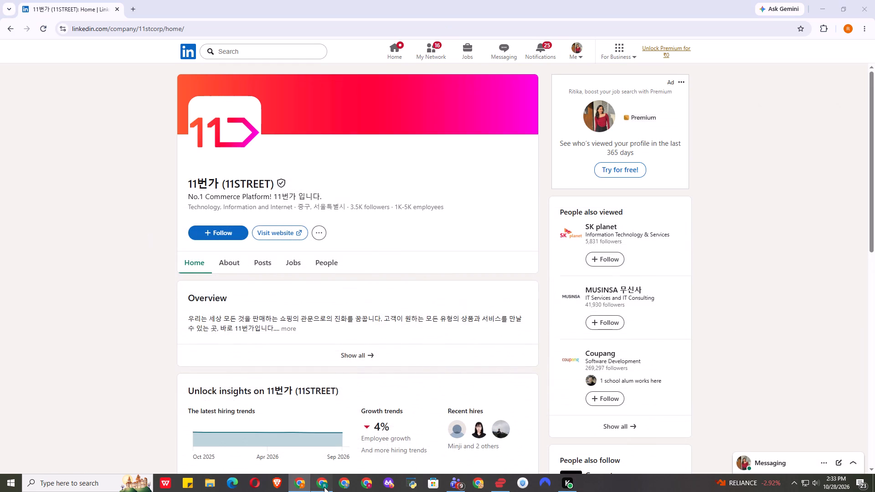
left_click(324, 487)
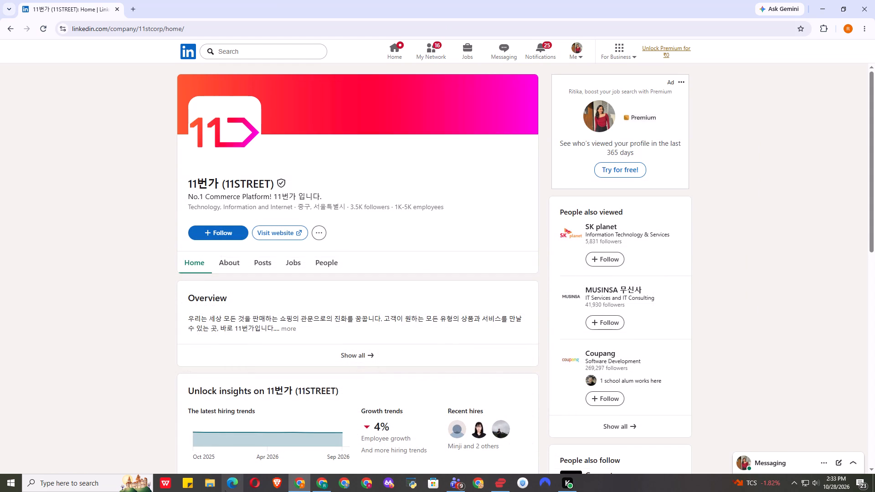
left_click(321, 484)
left_click(112, 335)
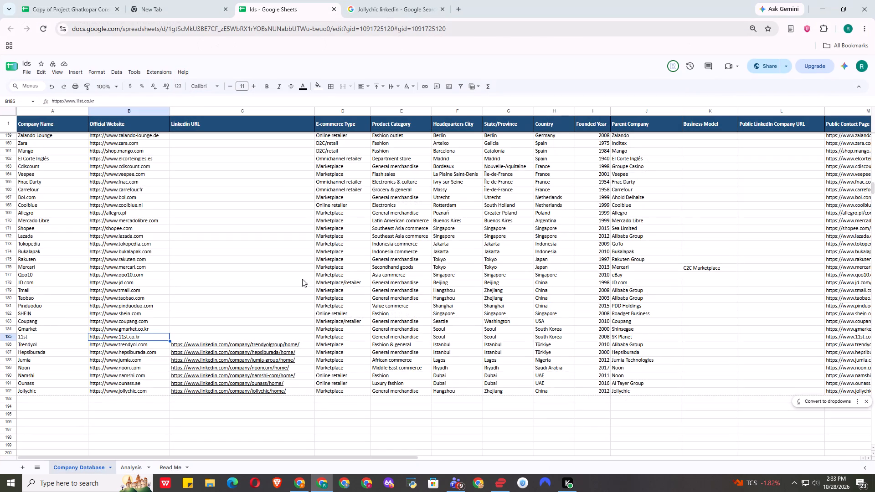
key("ctrl+c")
left_click(821, 7)
left_click(132, 4)
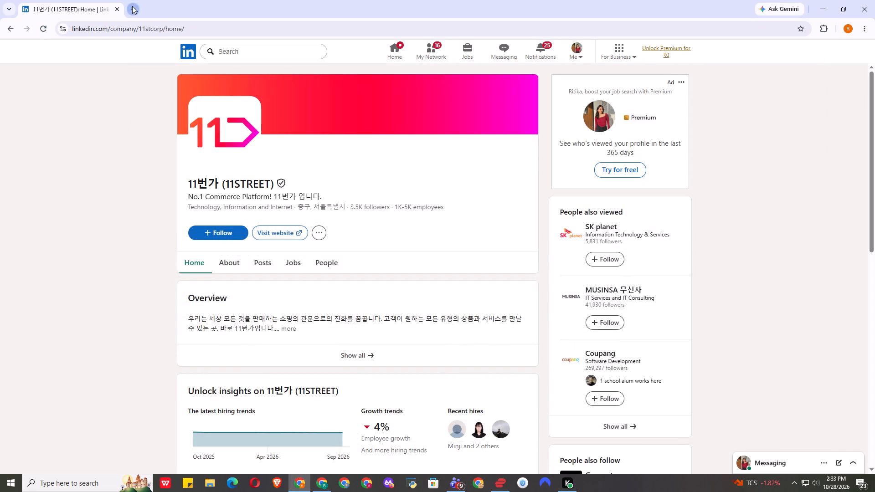
key("ctrl+v")
key("Return")
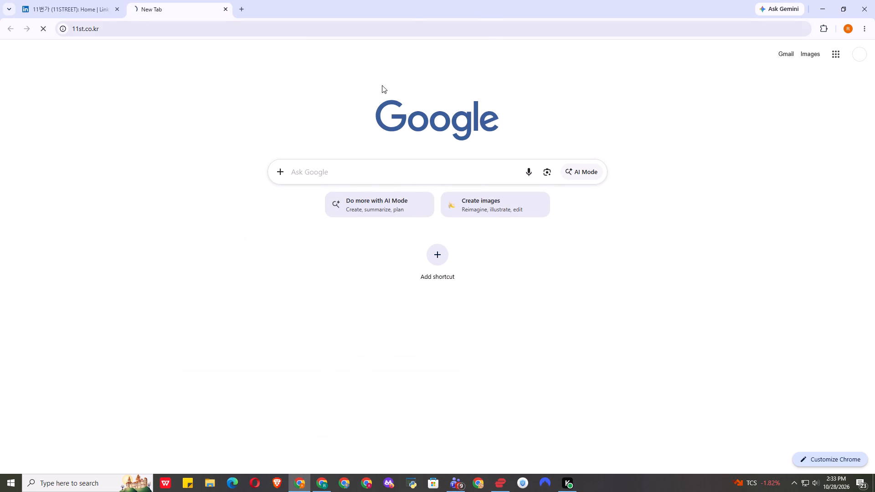
scroll(265, 193, "down", 2)
scroll(260, 193, "up", 2)
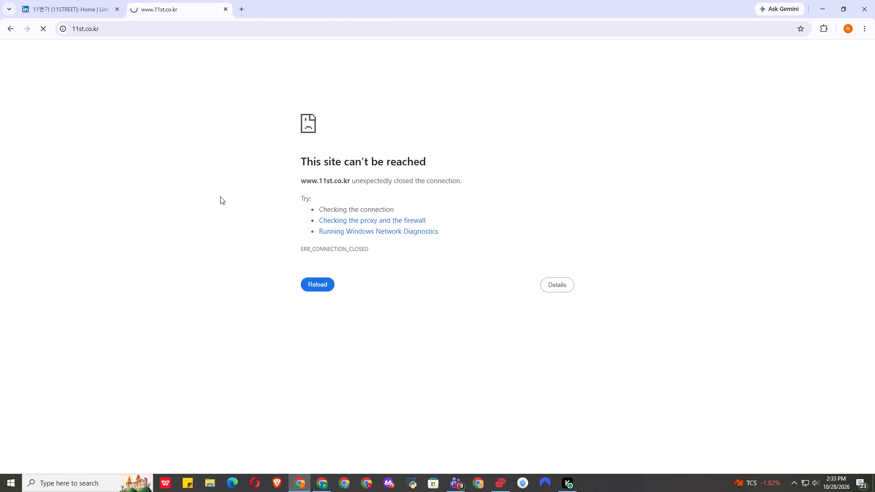
left_click(499, 486)
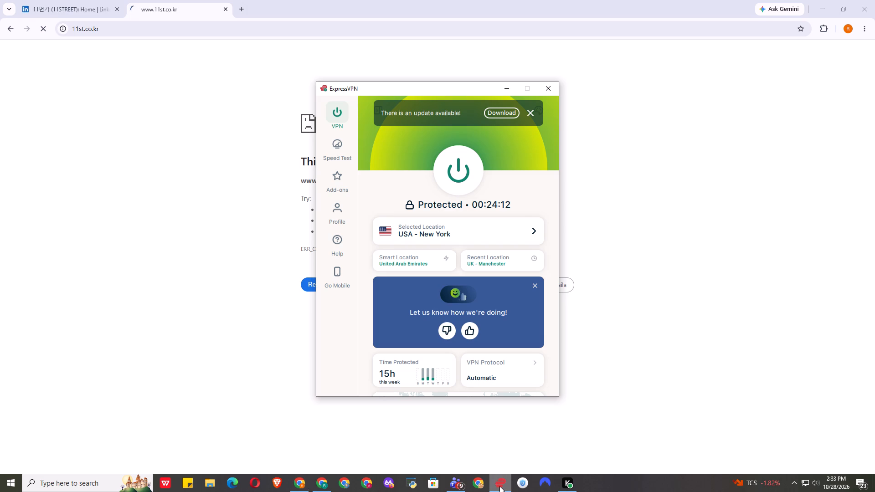
Disconnect the VPN in ExpressVPN, reload 11st.co.kr in Chrome and dismiss the page translation offer.
left_click(721, 138)
left_click(322, 281)
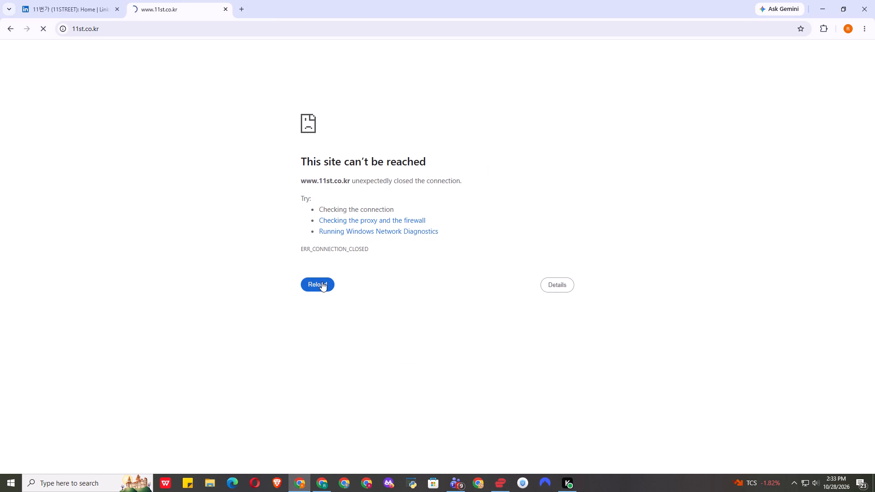
left_click(500, 479)
left_click(461, 189)
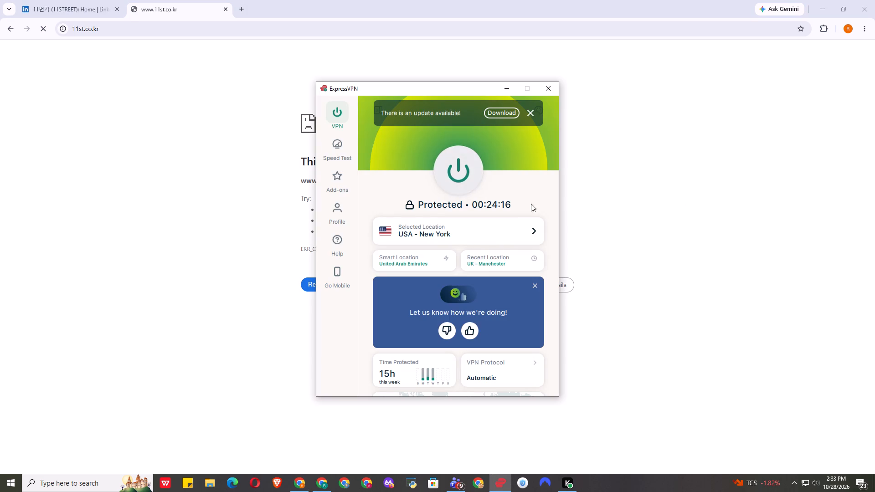
left_click(700, 190)
left_click(33, 33)
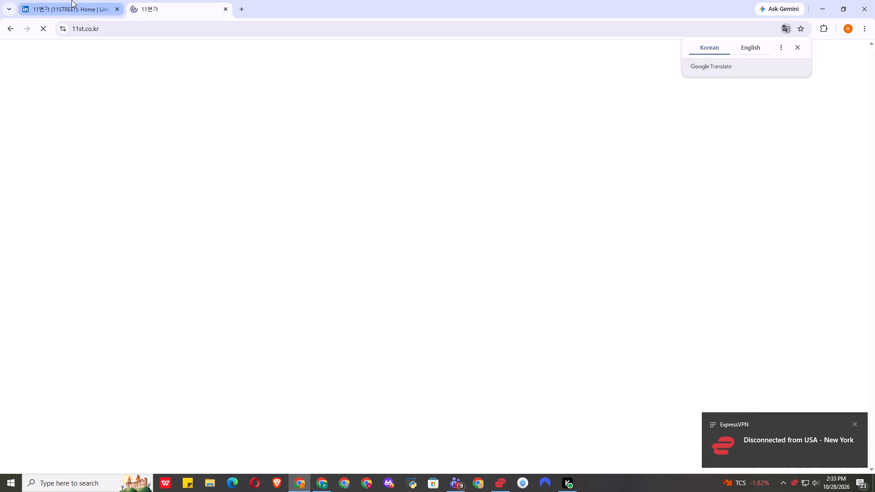
scroll(93, 149, "down", 2)
left_click(801, 51)
scroll(355, 155, "down", 2)
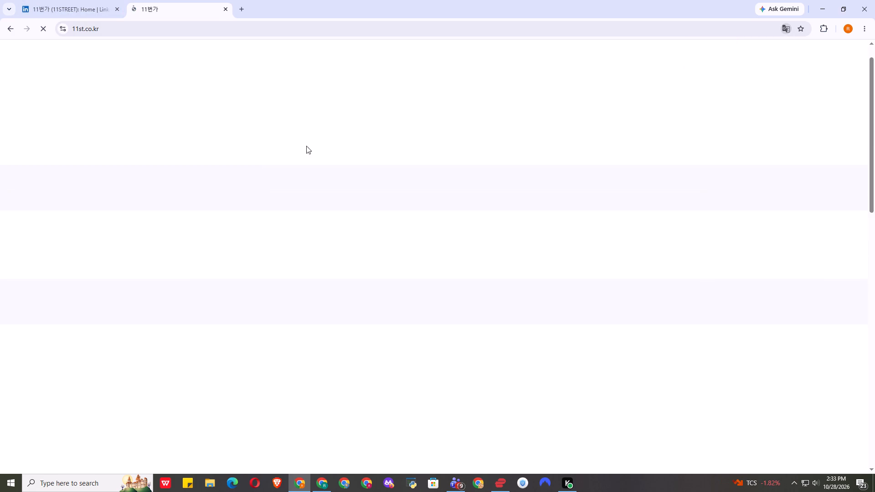
Copy the 11번가 (11STREET) LinkedIn page address, linkedin.com/company/11stcorp/home/.
left_click(99, 0)
scroll(322, 134, "up", 2)
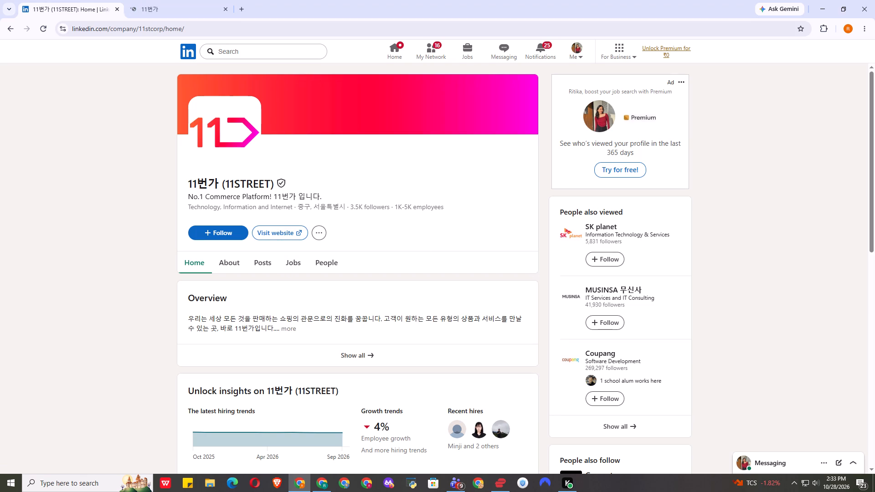
left_click_drag(241, 28, 0, 58)
key("ctrl+c")
key("ctrl+c")
key("ctrl+c")
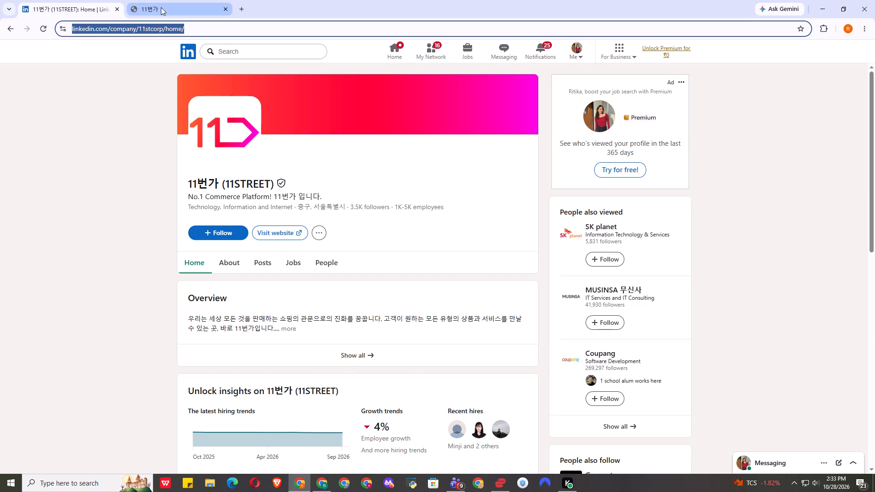
Check the loaded 11st.co.kr website against the 11번가 (11STREET) LinkedIn page and return to that LinkedIn page.
left_click(162, 9)
scroll(386, 366, "down", 2)
left_click(35, 0)
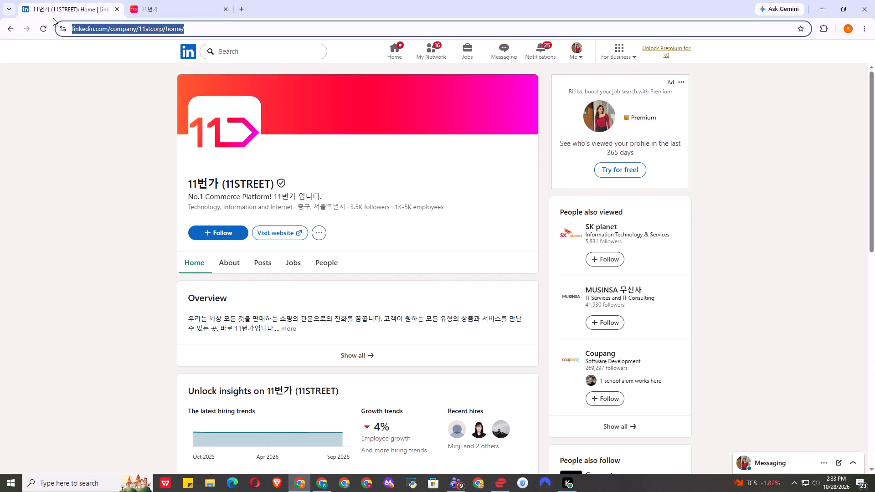
left_click(163, 1)
scroll(270, 228, "down", 3)
Record 11st's LinkedIn page address, linkedin.com/company/11stcorp/home/, in its LinkedIn URL cell in the Ids spreadsheet.
left_click(324, 484)
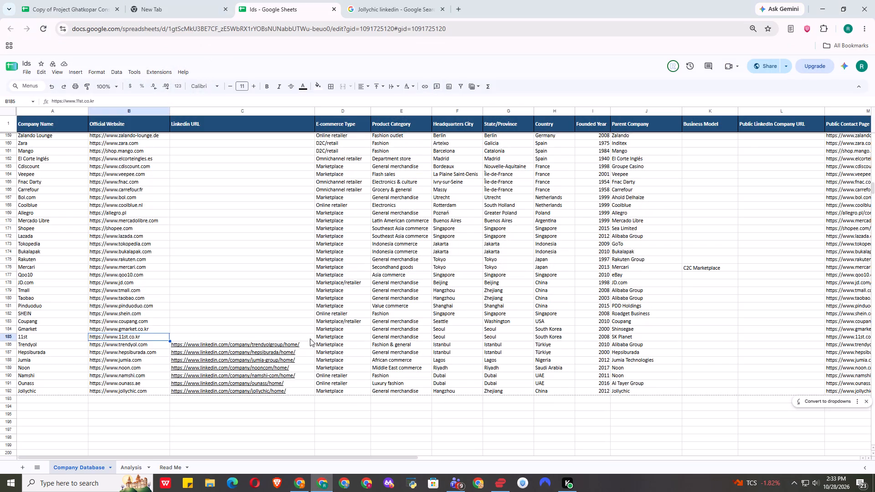
left_click(227, 338)
key("ctrl+v")
Copy Gmarket from the Ids spreadsheet and search Google for it in the 11st website's tab.
left_click(32, 328)
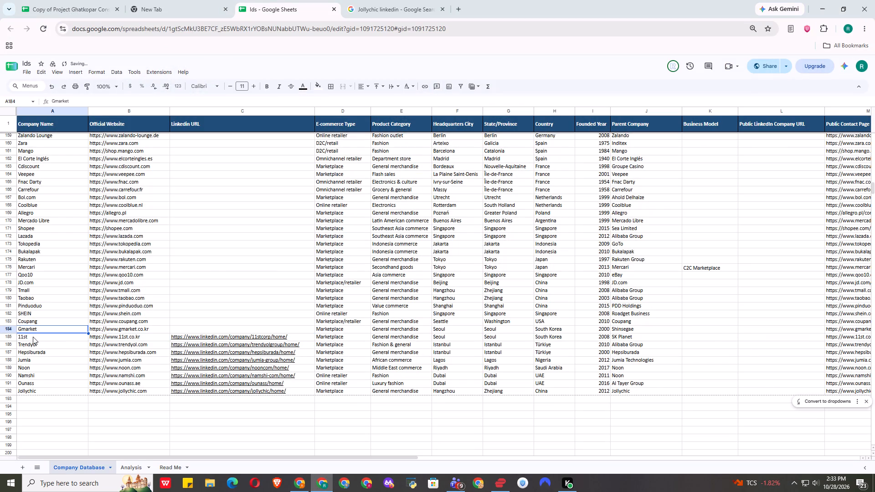
key("ctrl+c")
left_click(818, 4)
left_click_drag(130, 33, 37, 48)
key("ctrl+v")
left_click(74, 8)
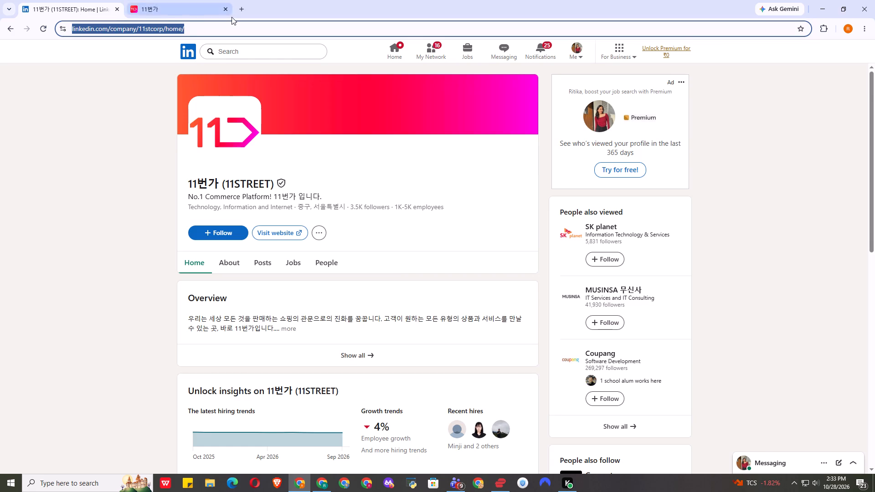
left_click(232, 17)
left_click(3, 28)
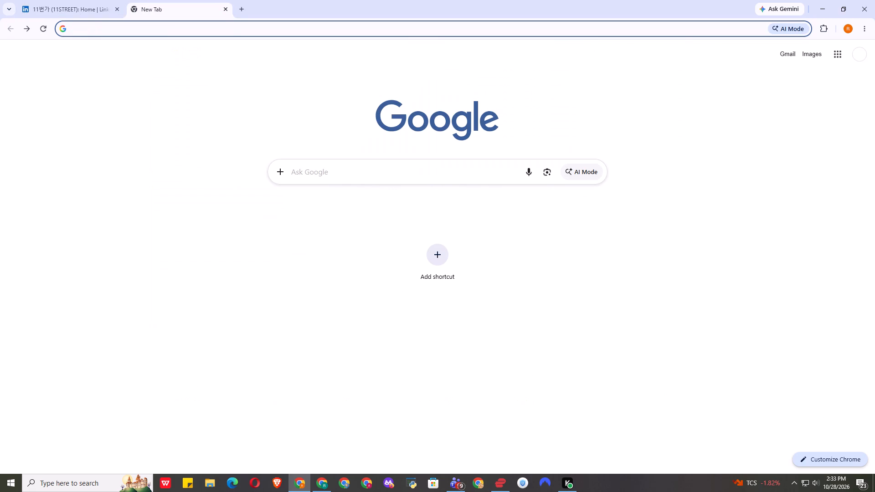
left_click(94, 26)
key("ctrl+v")
key("Return")
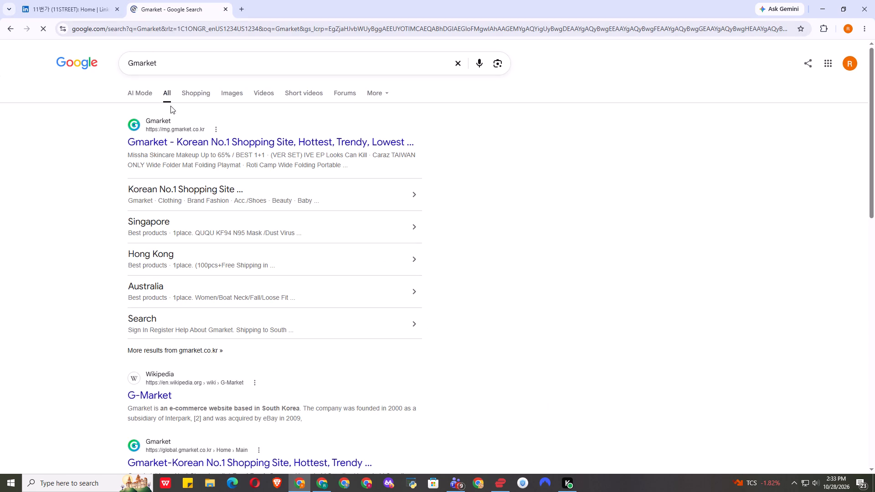
left_click(178, 60)
key("space")
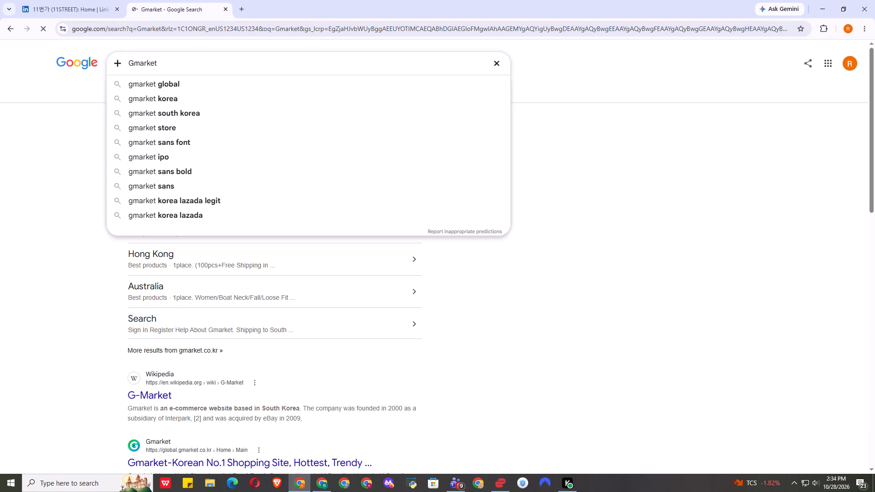
left_click(5, 27)
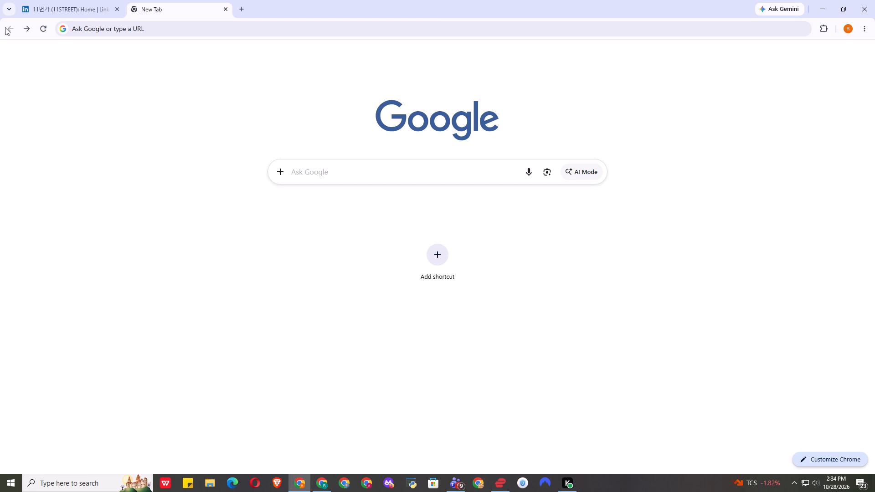
Rerun the recent 11st linkedin search, replace 11st with Gmarket, and open the G마켓 LinkedIn result.
left_click(351, 169)
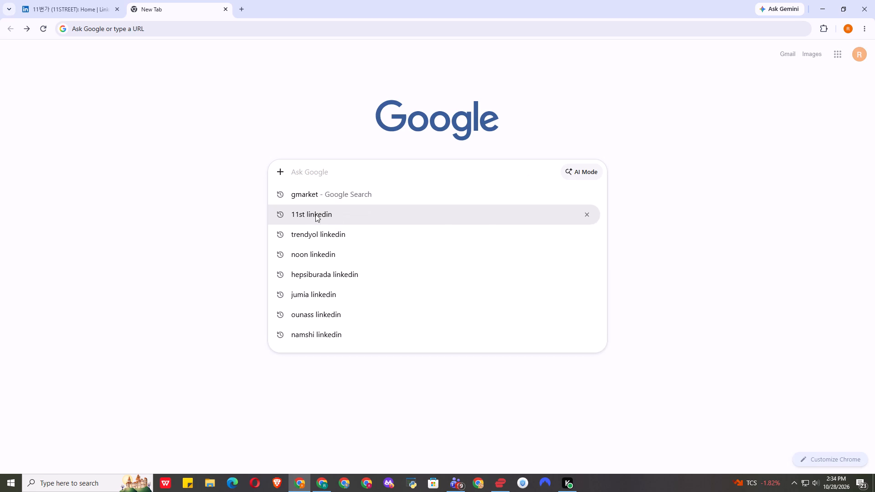
left_click(315, 214)
left_click_drag(142, 63, 66, 82)
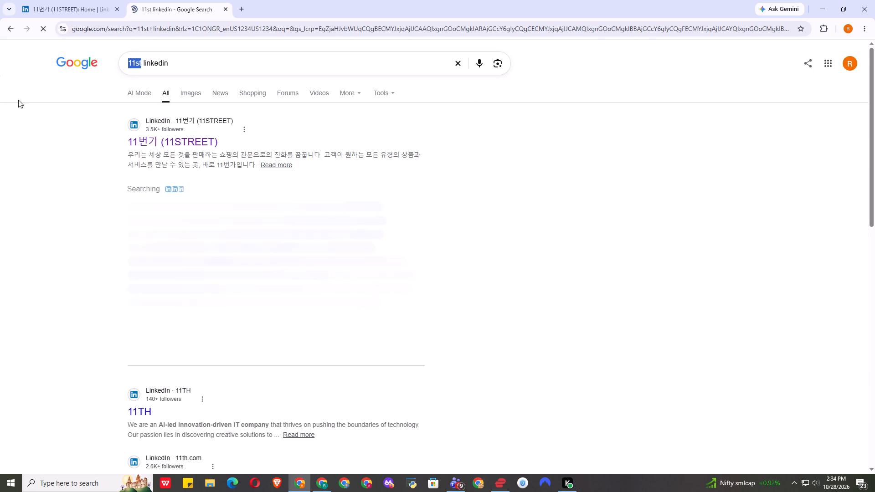
key("ctrl+v")
key("Return")
key("Return")
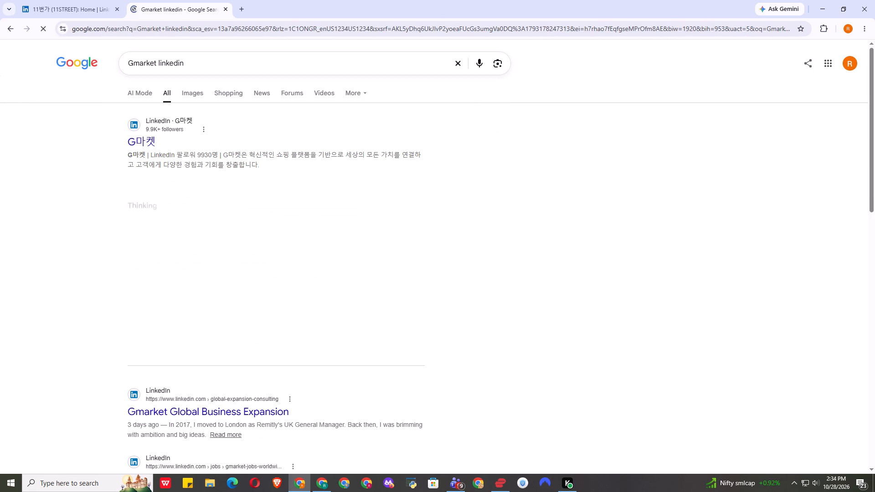
left_click(144, 140)
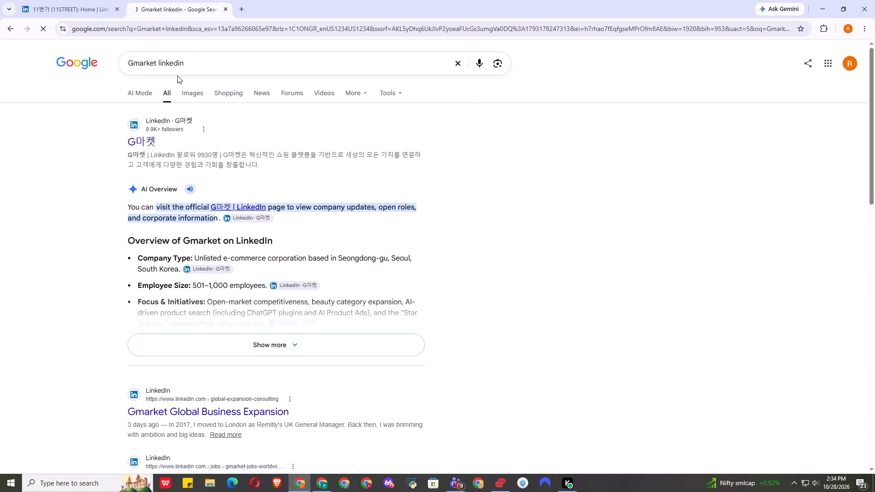
left_click(221, 9)
left_click(201, 6)
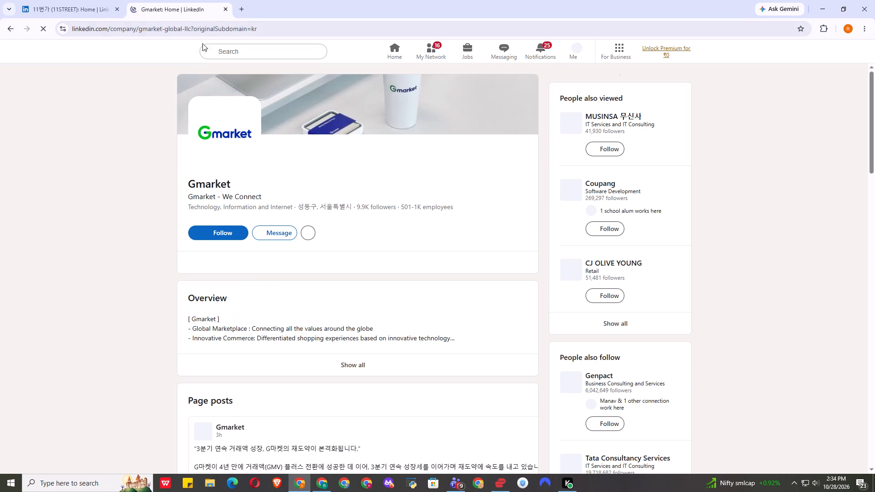
Close the 11st LinkedIn tab, keeping Gmarket's LinkedIn page open.
left_click(92, 0)
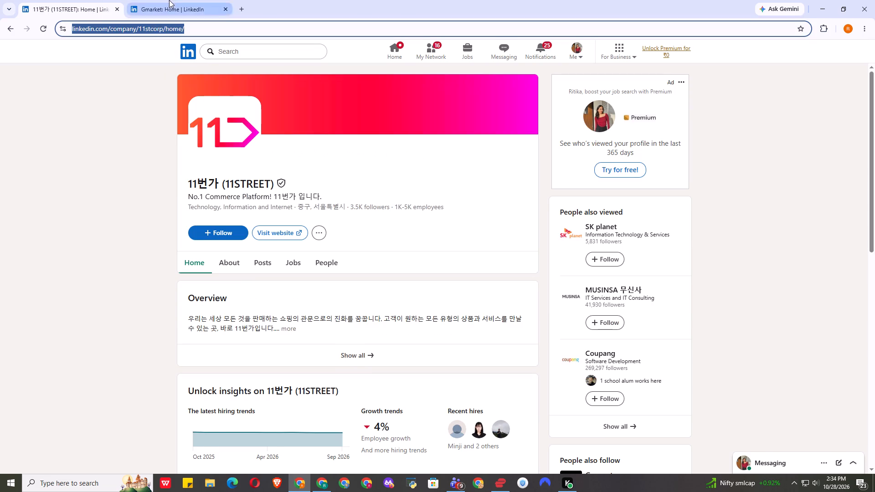
left_click(169, 0)
left_click(118, 11)
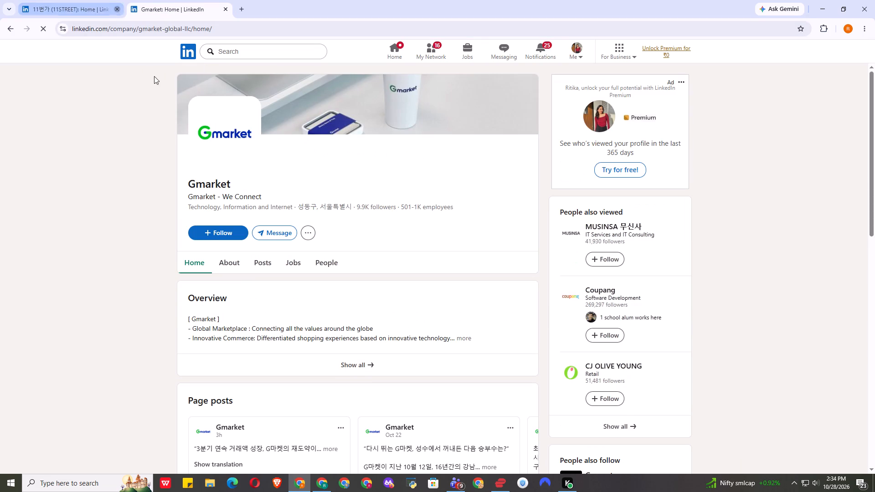
Search Google for Gmarket in a new tab and return to look over its LinkedIn page.
left_click(142, 5)
left_click(132, 5)
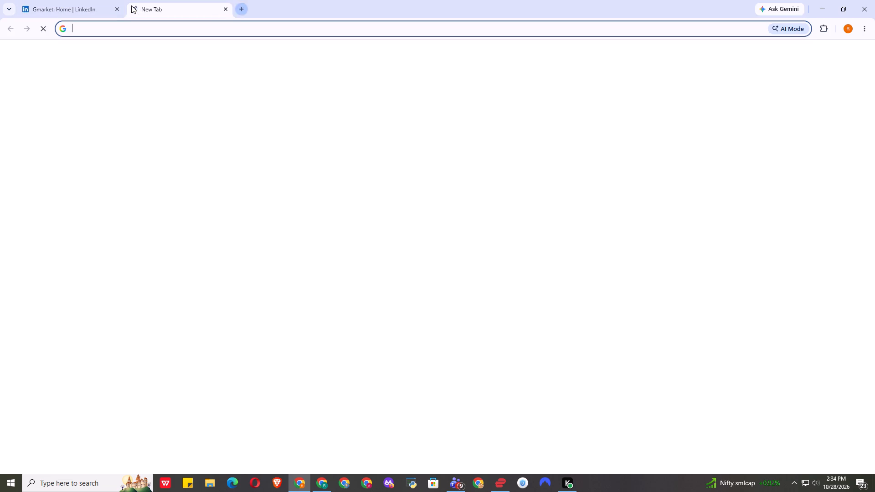
key("ctrl+v")
key("Return")
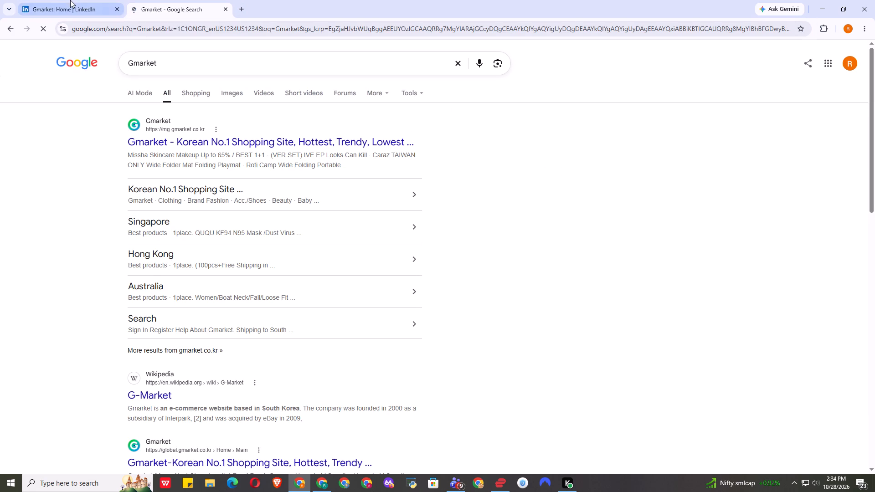
left_click(224, 5)
left_click(67, 0)
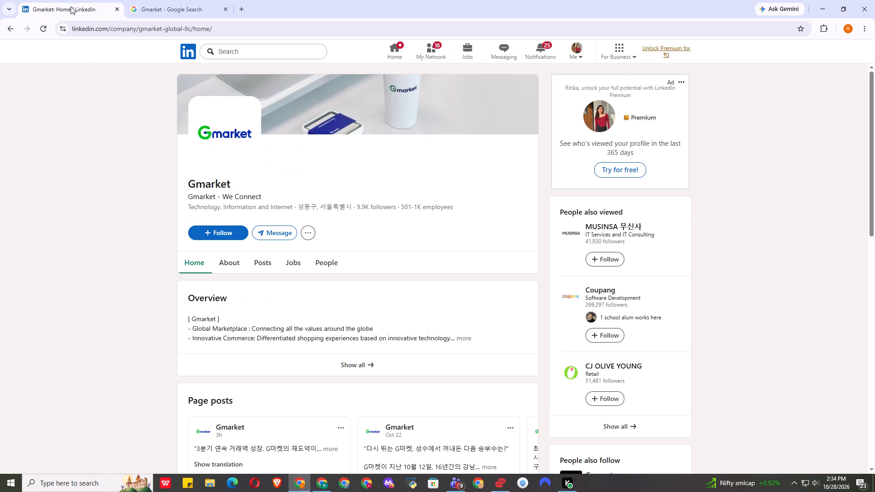
scroll(235, 255, "down", 2)
scroll(241, 261, "up", 2)
Record Gmarket's LinkedIn page address, linkedin.com/company/gmarket-global-llc/home/, in its LinkedIn URL cell in the Ids spreadsheet.
left_click_drag(273, 23, 0, 92)
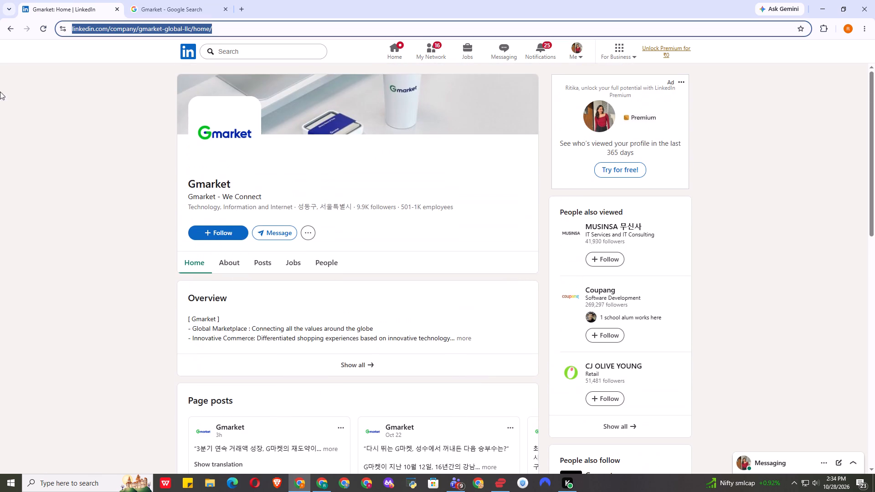
left_click_drag(0, 92, 0, 88)
key("ctrl+c")
key("ctrl+c")
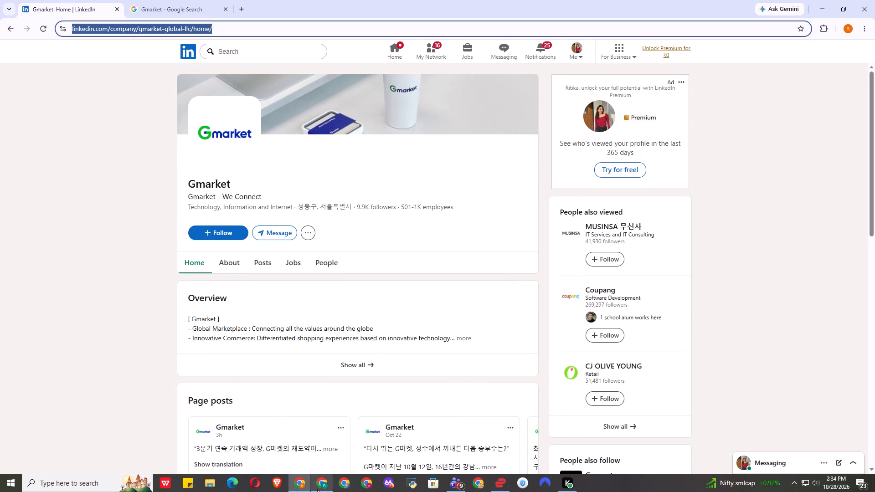
left_click(317, 489)
left_click(230, 329)
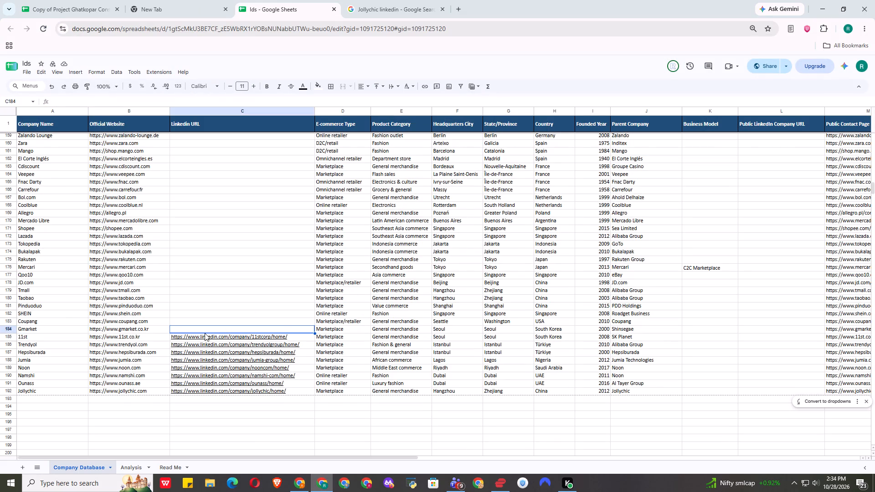
key("ctrl+v")
Replace Gmarket with Coupang, copied from the spreadsheet, in the Google LinkedIn search and open the first Coupang result.
left_click(63, 319)
key("ctrl+c")
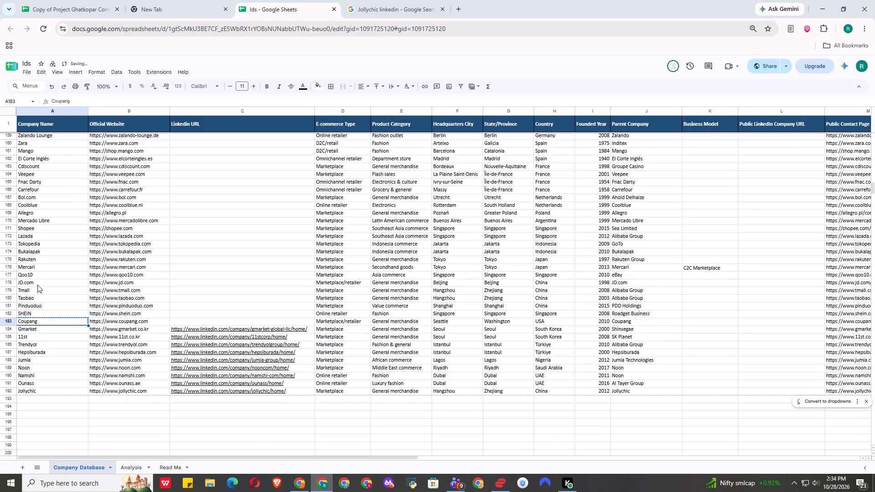
left_click(824, 4)
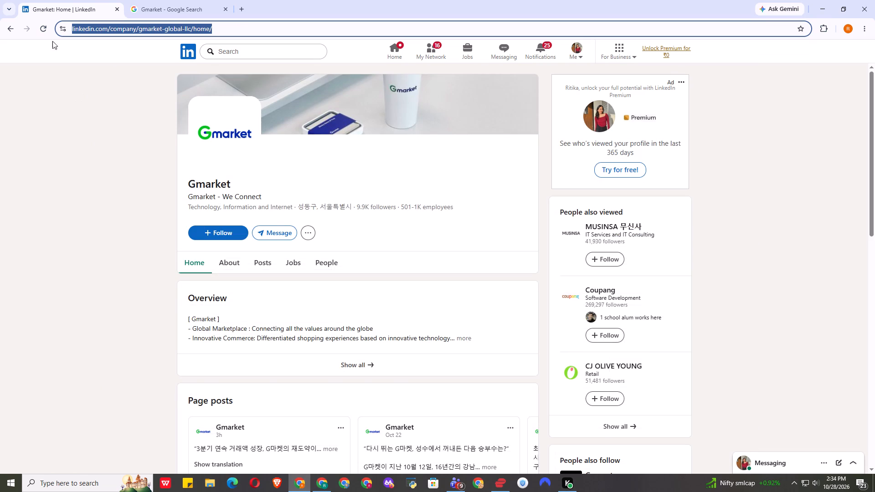
left_click(9, 30)
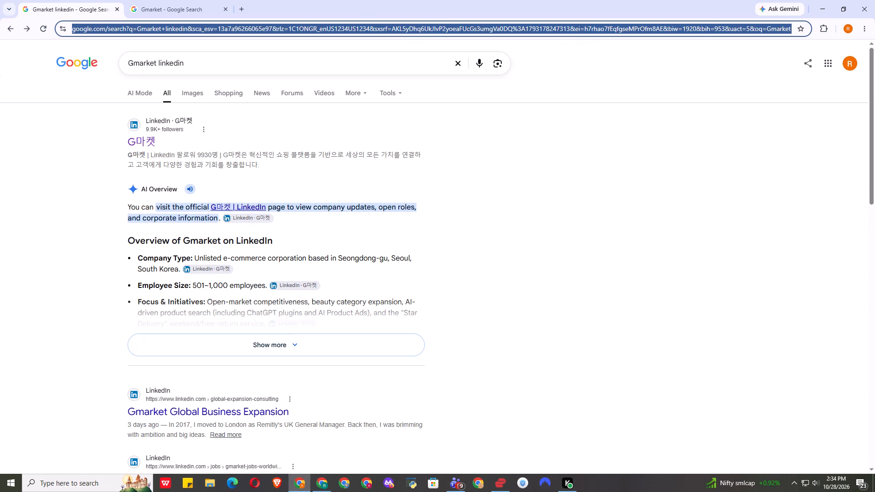
left_click_drag(157, 62, 97, 76)
key("ctrl+v")
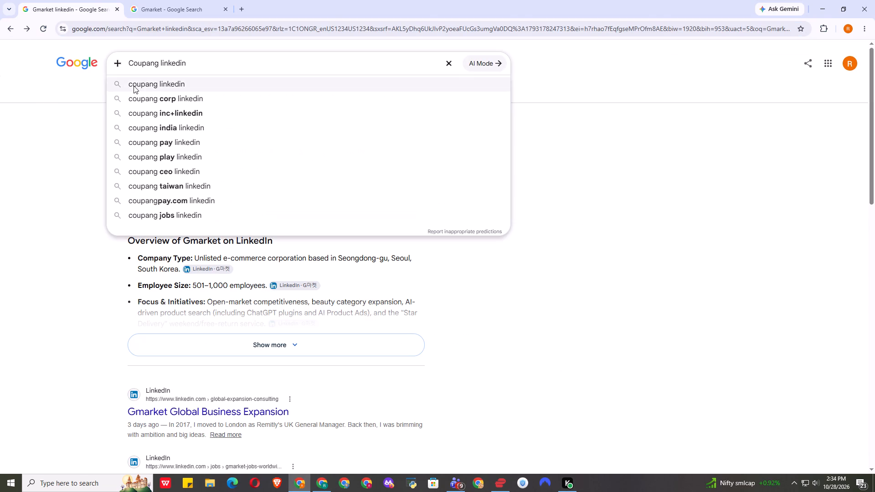
key("Return")
left_click(166, 142)
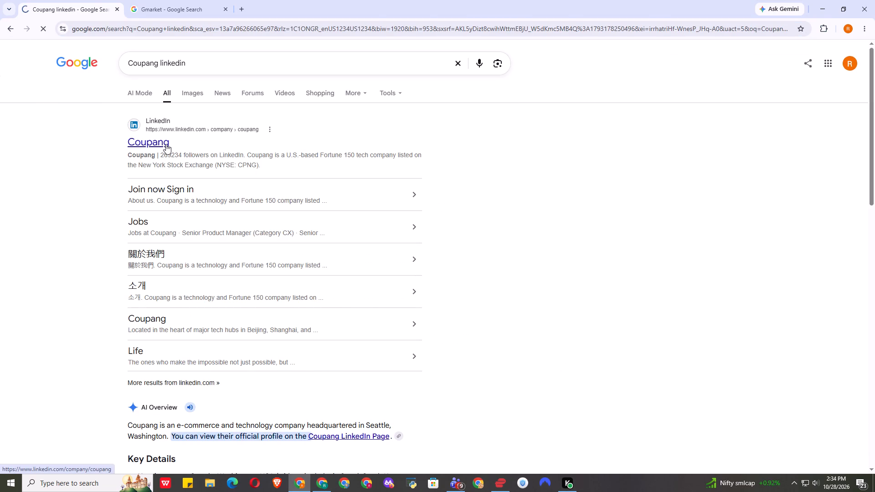
Close the leftover Gmarket Google search tab.
left_click(224, 11)
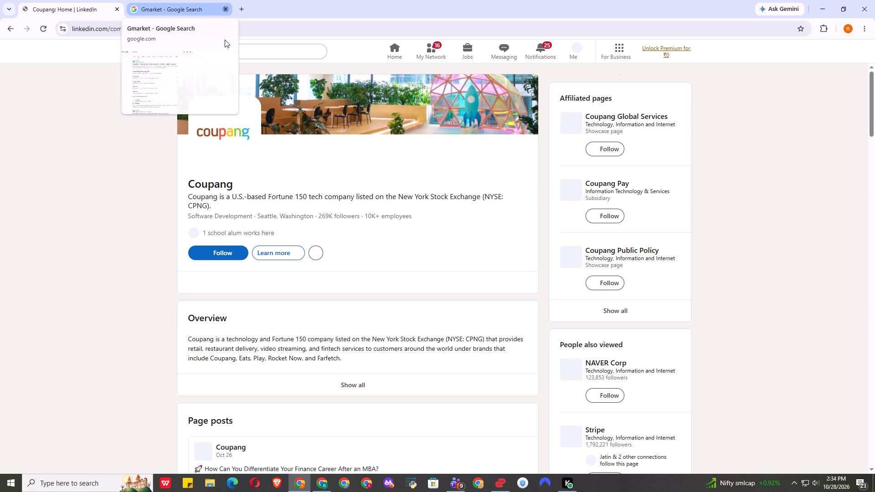
Record Coupang's LinkedIn page address, linkedin.com/company/coupang/home/, in its LinkedIn URL cell in the Ids spreadsheet.
left_click_drag(272, 43, 0, 144)
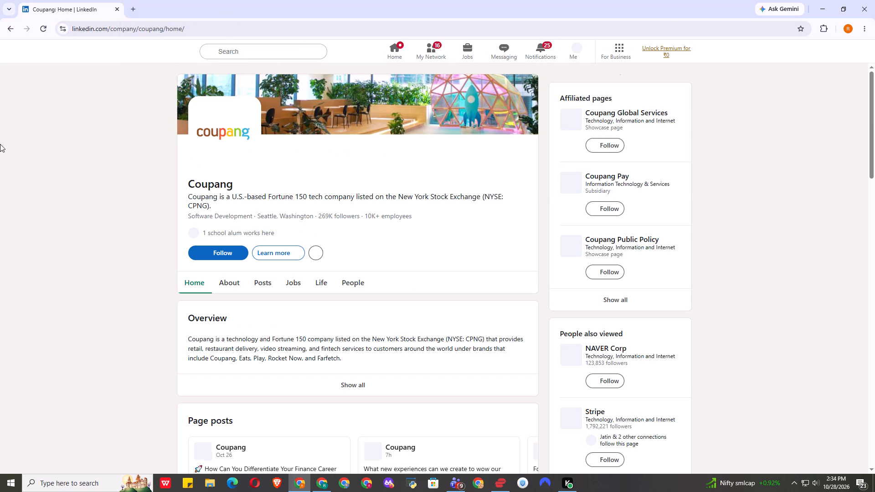
left_click_drag(220, 38, 158, 46)
left_click_drag(197, 26, 32, 51)
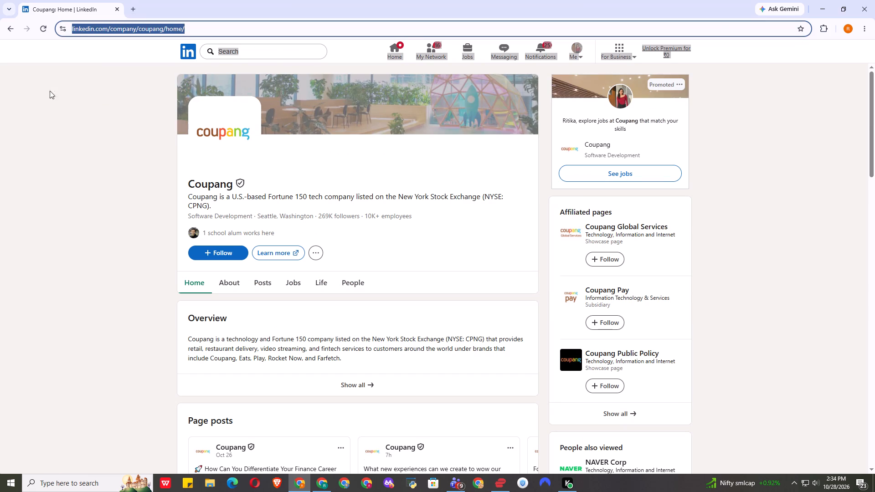
key("ctrl+c")
left_click(823, 0)
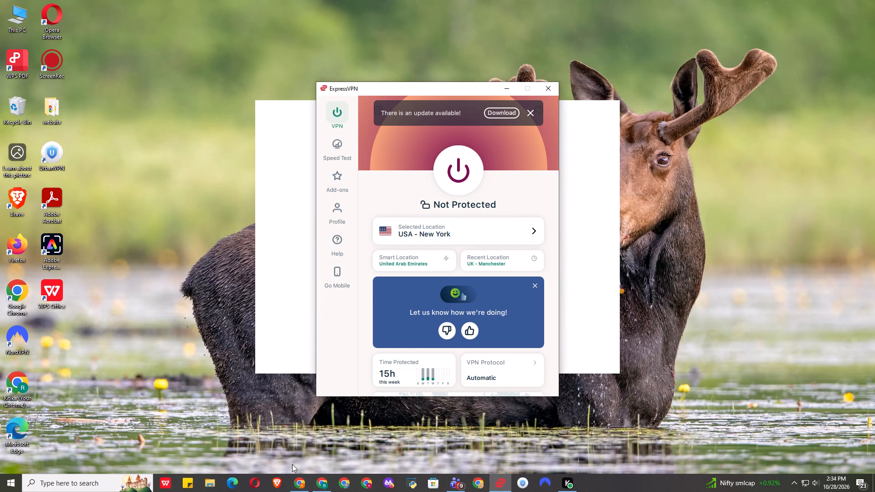
left_click(312, 491)
left_click(186, 318)
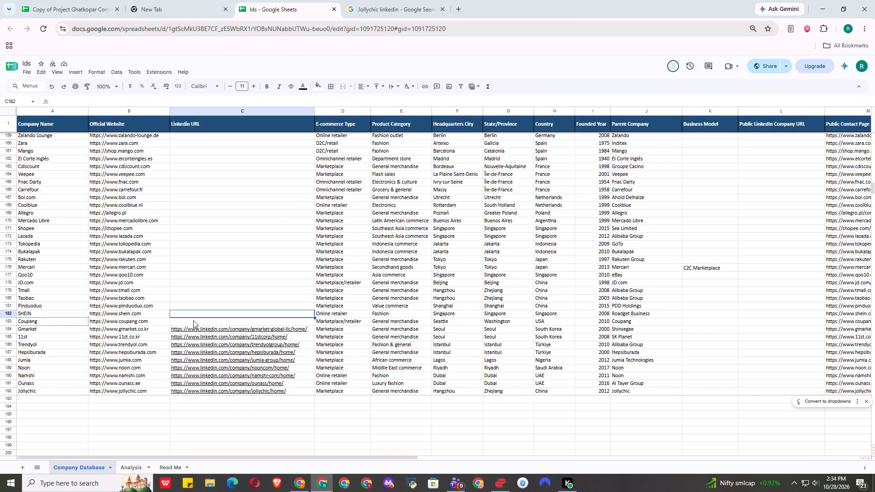
left_click(193, 320)
key("ctrl+v")
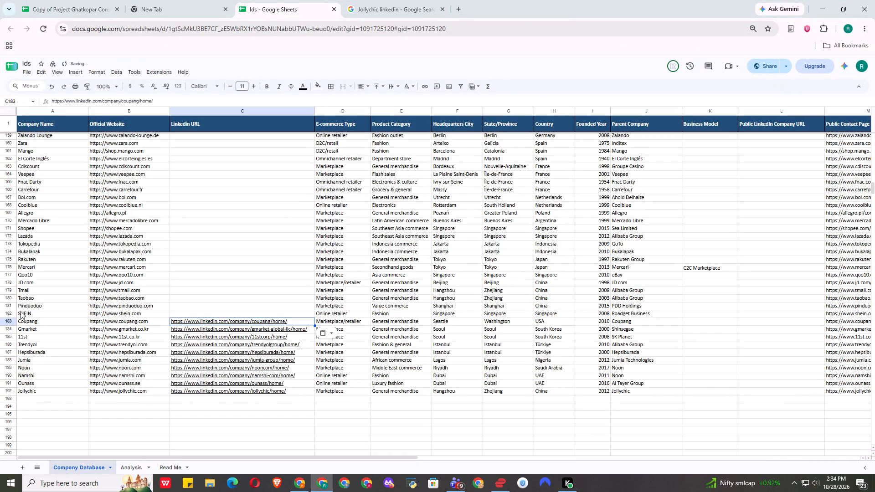
Replace Coupang with SHEIN, copied from the spreadsheet, in the Google LinkedIn search and open the first SHEIN result.
left_click(21, 311)
key("ctrl+c")
left_click(822, 10)
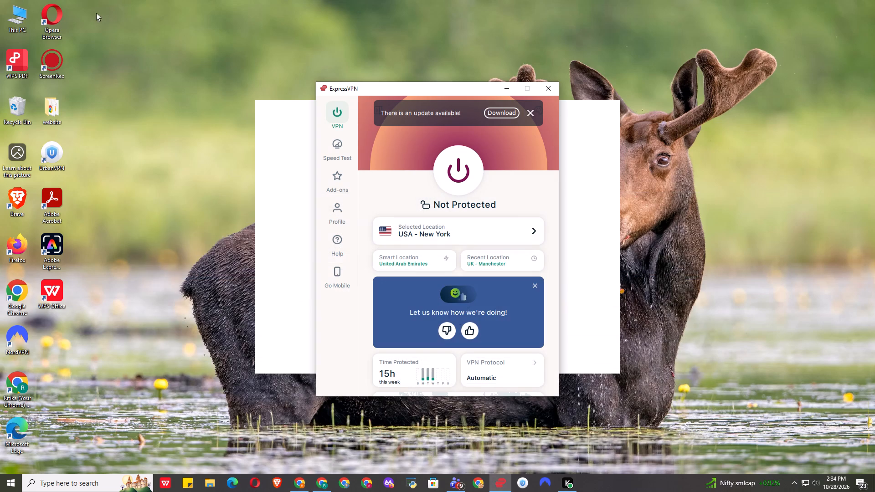
left_click(291, 485)
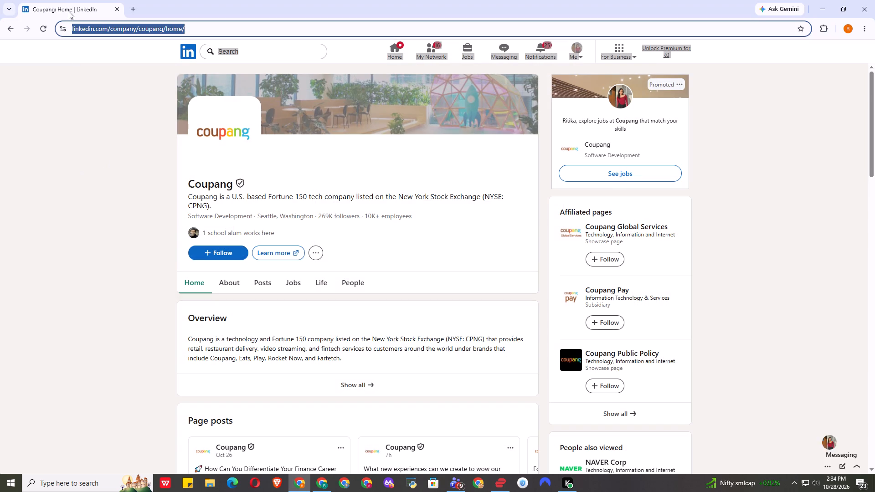
left_click(7, 28)
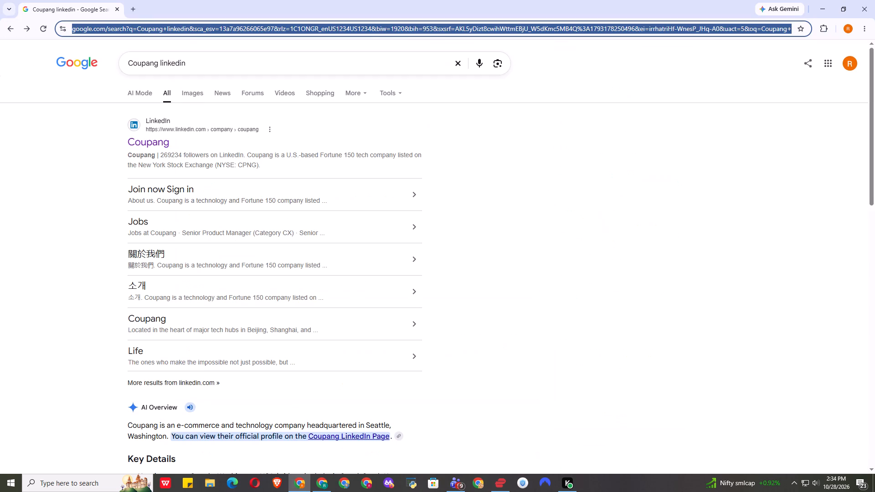
left_click(179, 60)
double_click(133, 66)
key("ctrl+v")
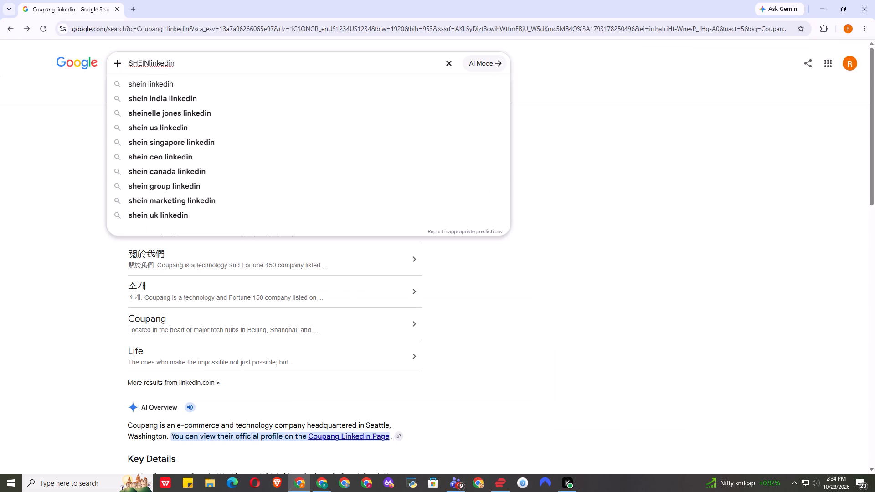
key("space")
key("Return")
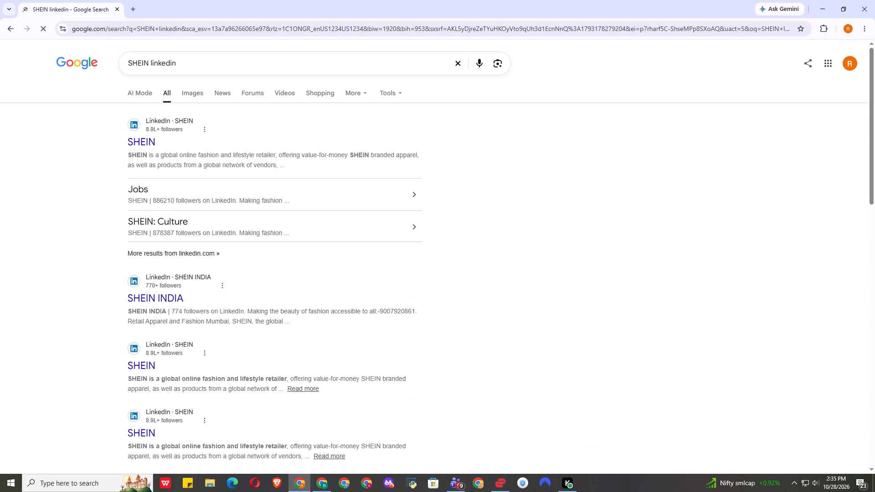
left_click(148, 146)
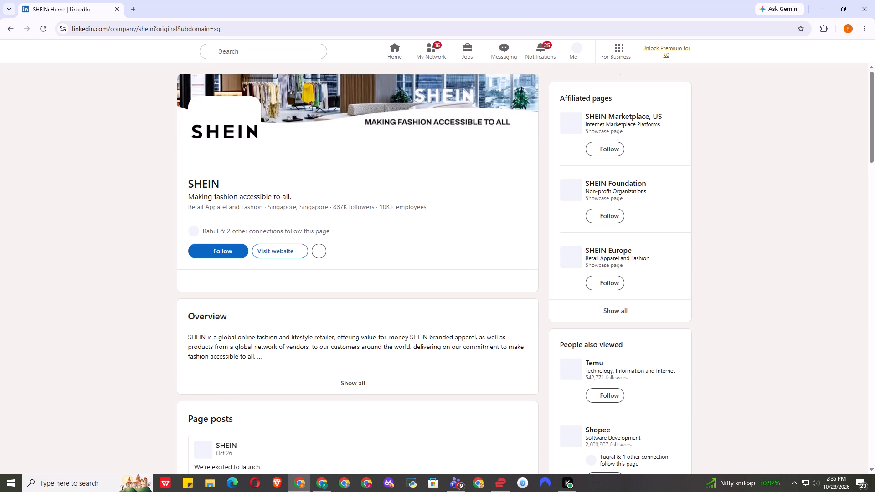
Record SHEIN's LinkedIn page address, linkedin.com/company/shein/home/, in its LinkedIn URL cell in the Ids spreadsheet.
left_click_drag(276, 34, 92, 98)
left_click_drag(307, 24, 61, 76)
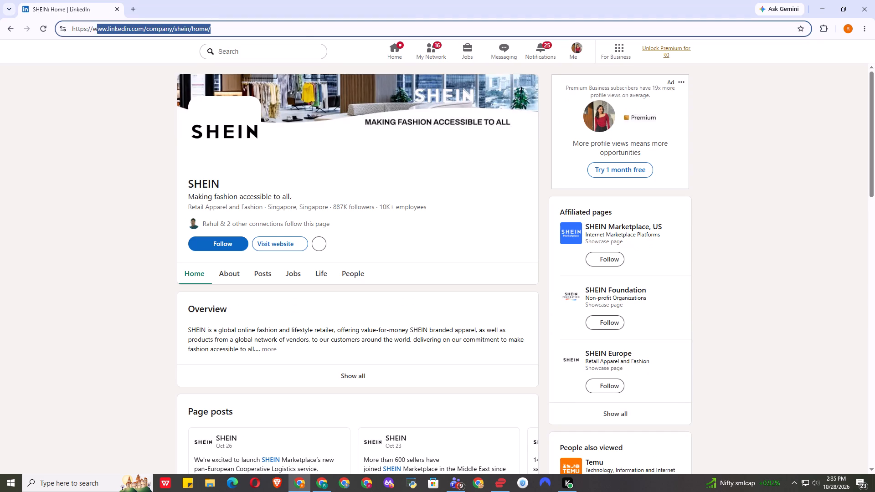
left_click_drag(61, 76, 0, 142)
key("ctrl+c")
key("ctrl+c")
key("ctrl+c")
key("ctrl+c")
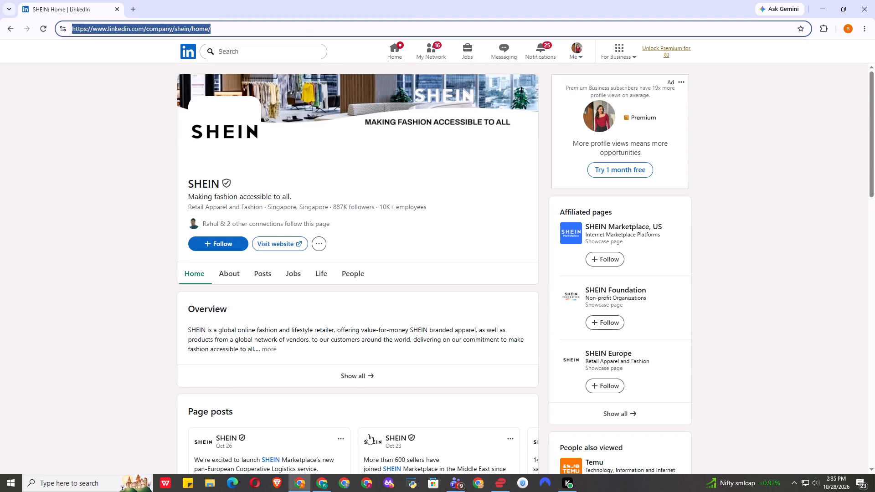
left_click(323, 487)
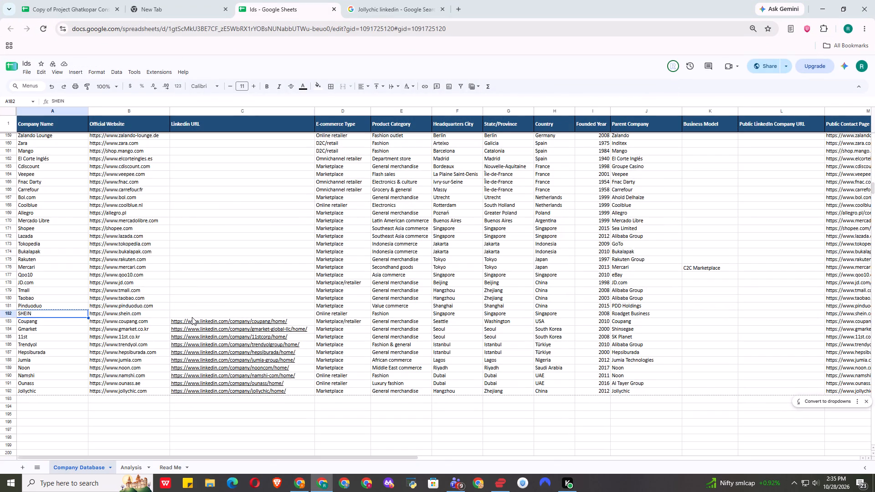
left_click(192, 317)
key("ctrl+v")
Look through the spreadsheet's LinkedIn URL column from its first rows to its last, and check the entries from SHEIN to Jollychic.
scroll(428, 264, "up", 11)
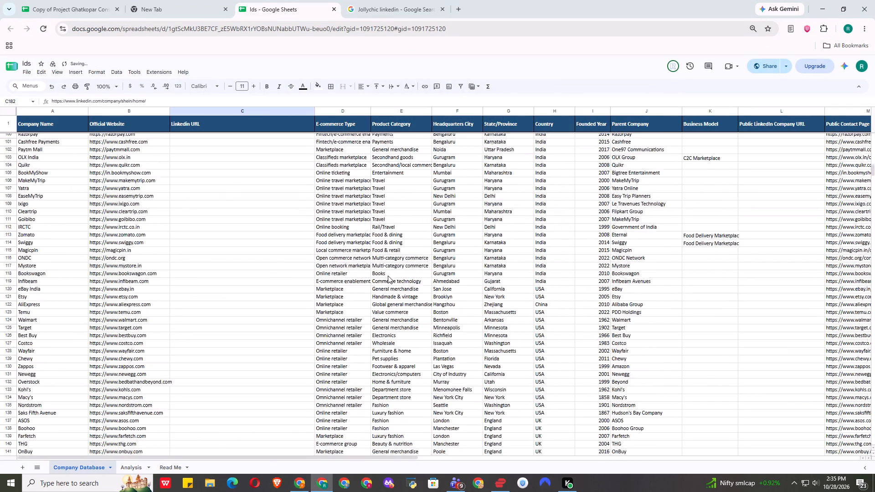
scroll(388, 276, "up", 18)
scroll(381, 274, "up", 7)
scroll(245, 309, "up", 3)
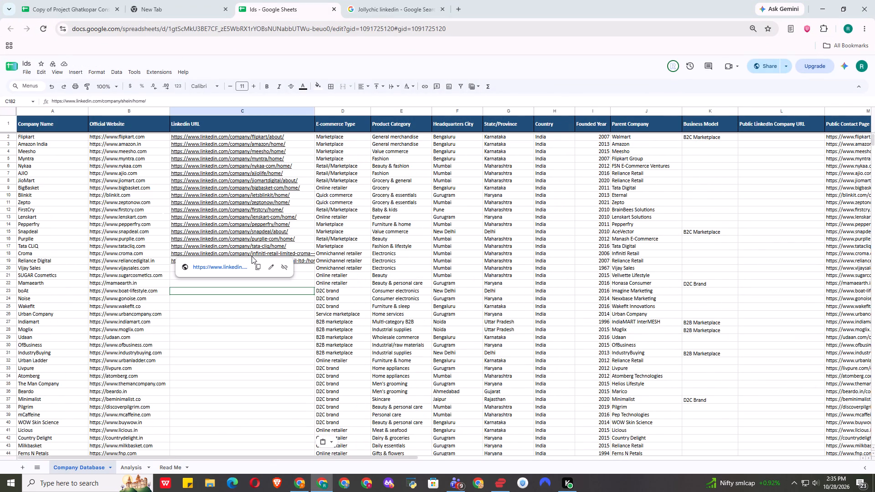
scroll(484, 244, "down", 14)
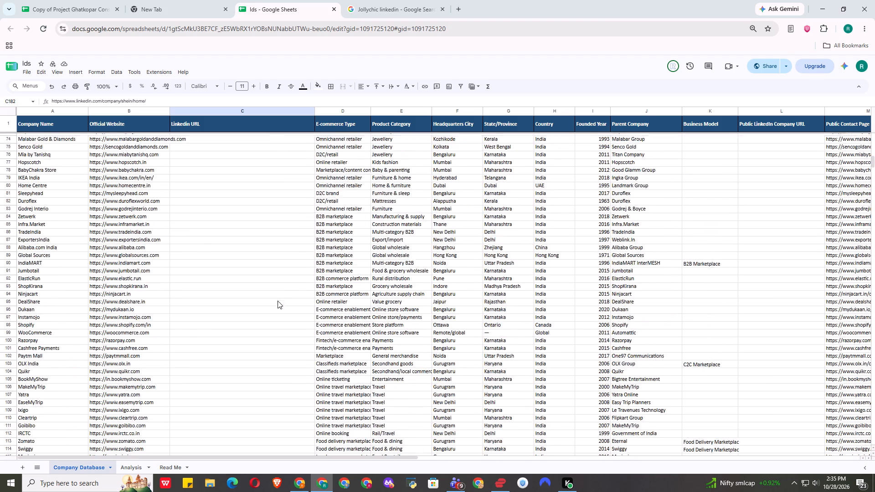
scroll(278, 301, "down", 14)
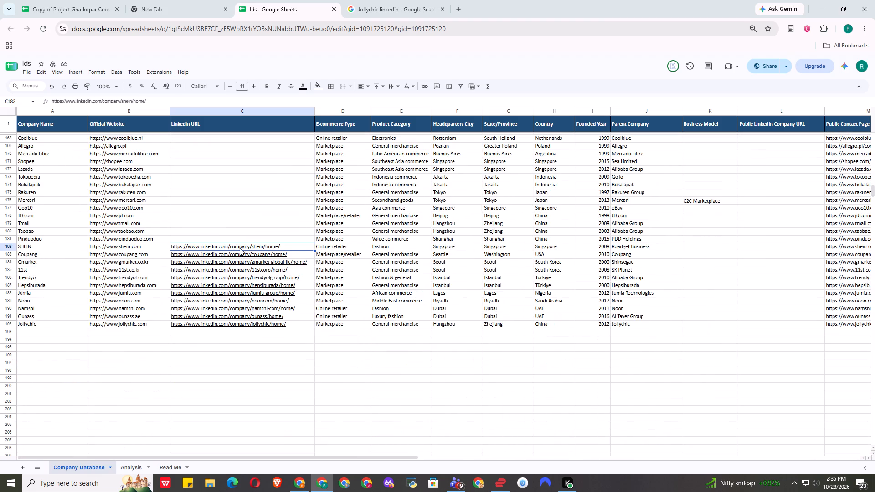
left_click_drag(240, 248, 242, 322)
left_click(411, 249)
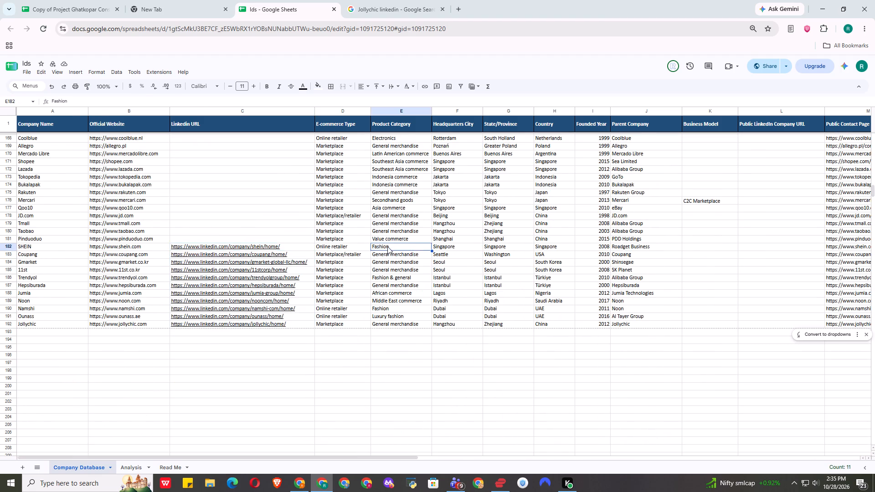
Replace SHEIN with Pinduoduo, copied from the spreadsheet, in the Google LinkedIn search and open the first Pinduoduo result.
scroll(183, 257, "up", 1)
left_click(149, 286)
left_click(56, 282)
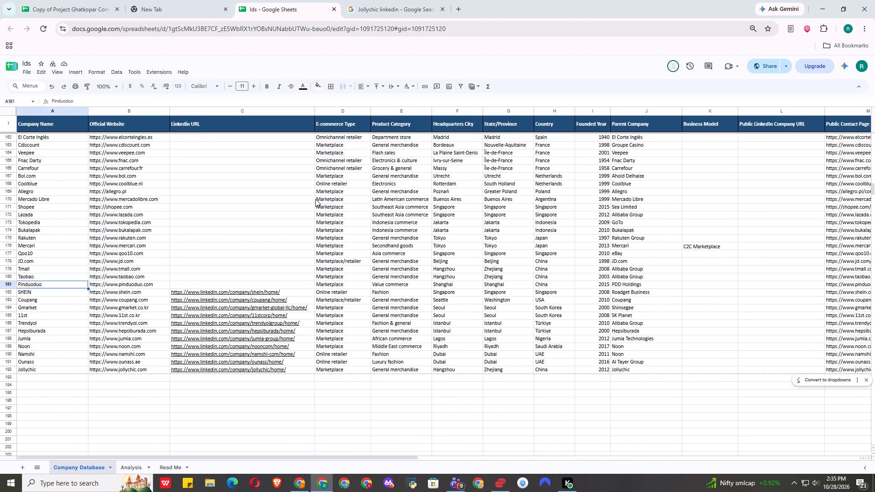
key("ctrl+c")
left_click(813, 15)
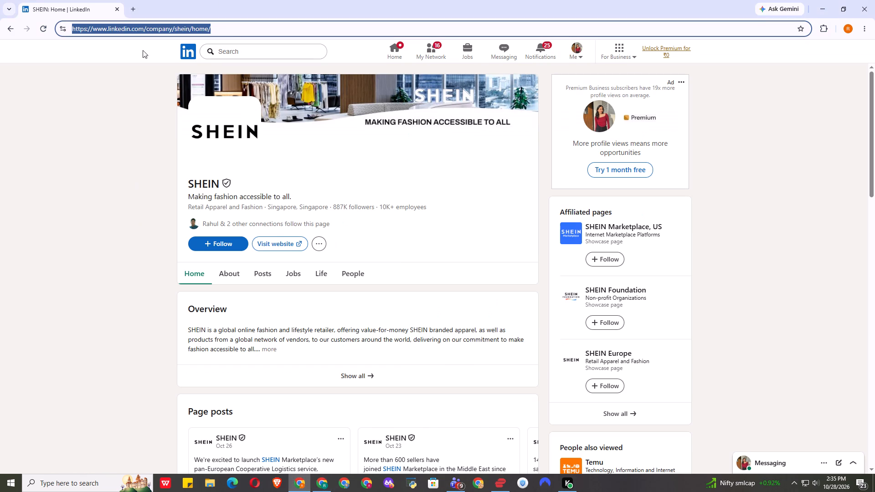
left_click(10, 26)
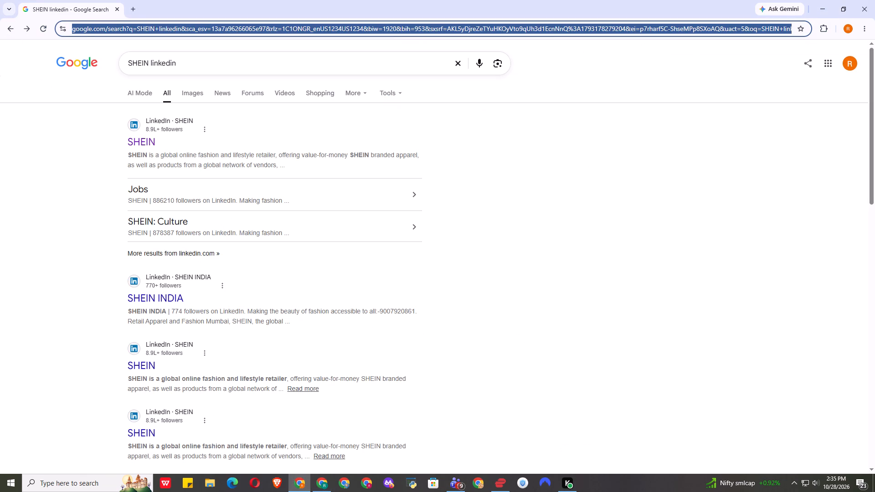
double_click(135, 60)
key("ctrl+v")
key("space")
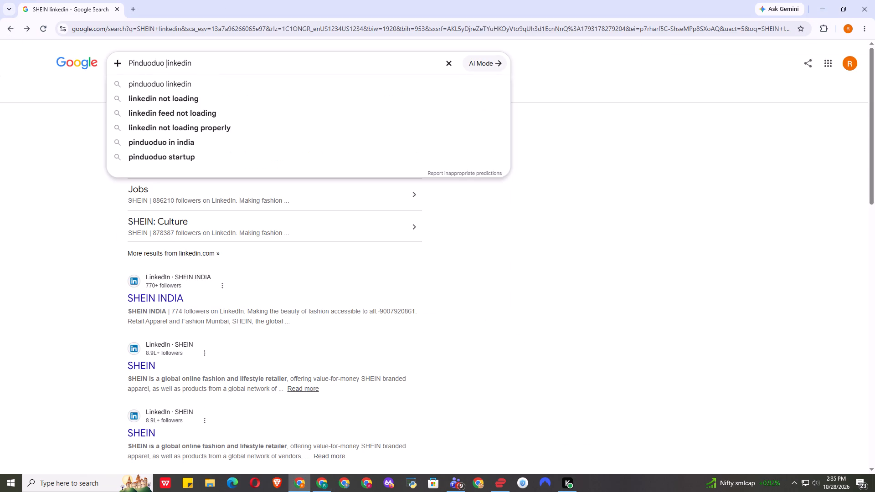
key("Return")
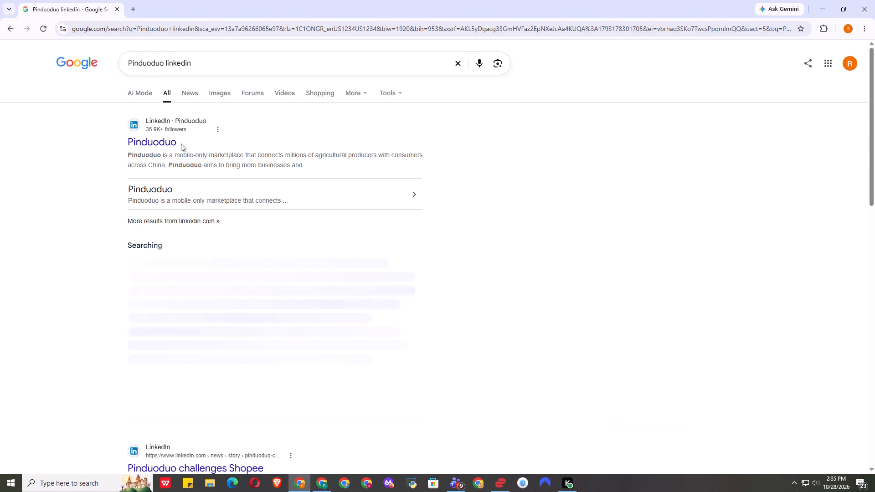
left_click(165, 143)
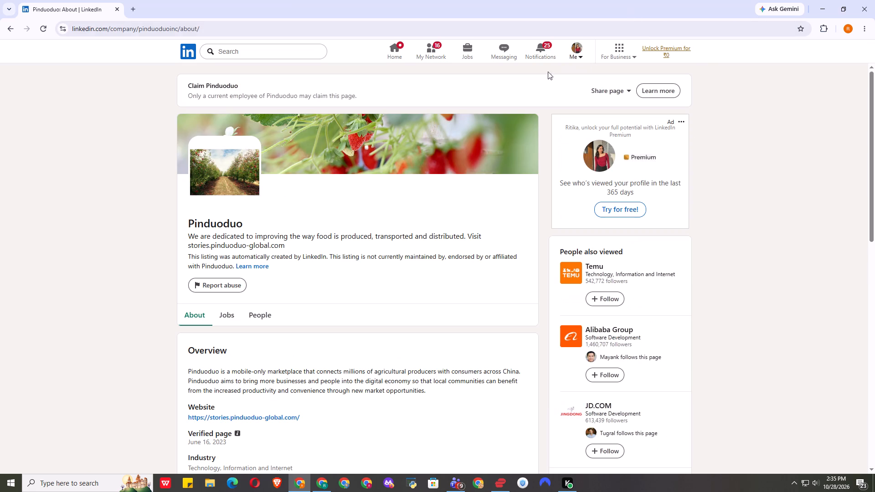
Record Pinduoduo's LinkedIn page address, linkedin.com/company/pinduoduoinc/about/, in its LinkedIn URL cell in the Ids spreadsheet.
left_click_drag(301, 41, 297, 40)
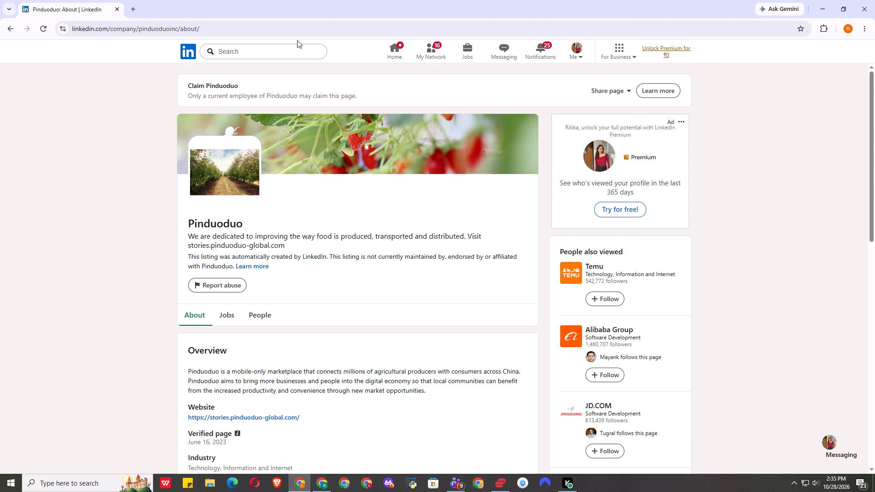
left_click_drag(297, 40, 232, 47)
left_click(214, 36)
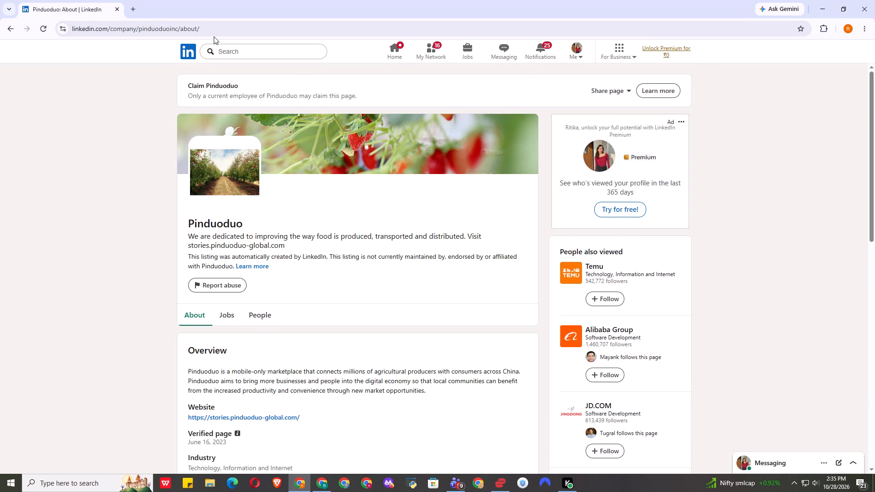
left_click_drag(224, 25, 14, 87)
key("ctrl+c")
key("ctrl+c")
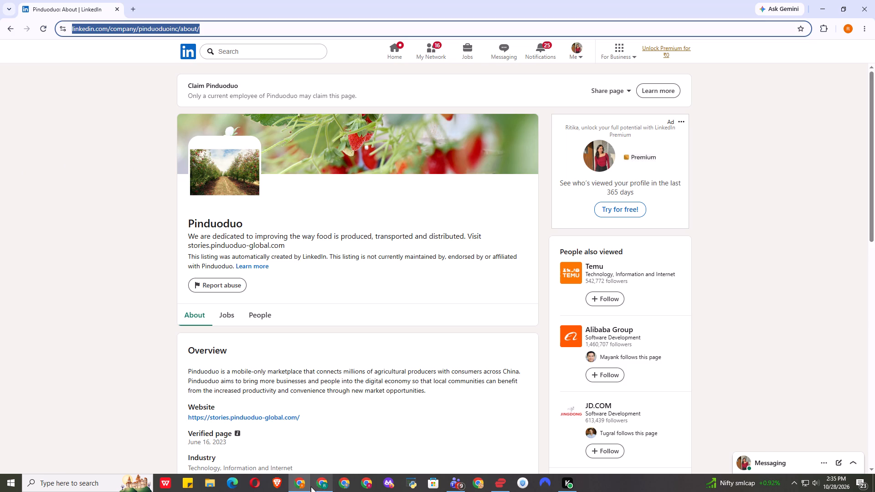
left_click(319, 487)
left_click(210, 281)
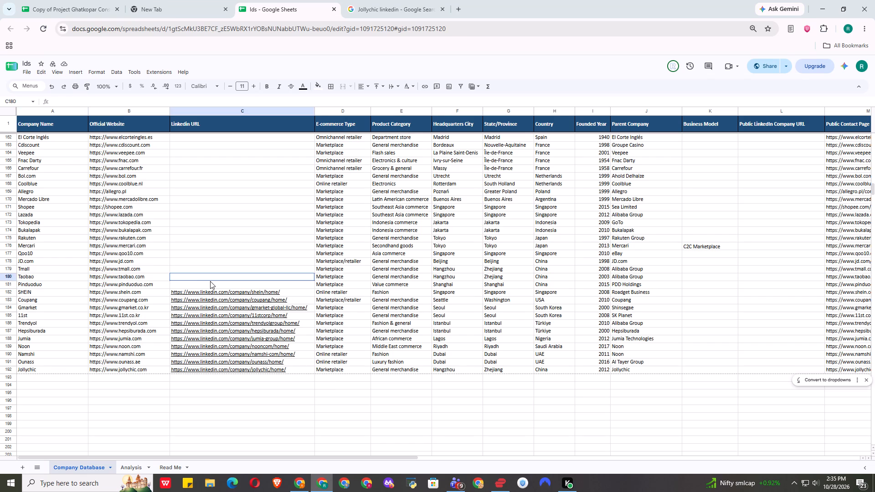
left_click(212, 287)
key("ctrl+v")
Replace Jollychic with Taobao, copied from the spreadsheet, in the existing Google LinkedIn search, open the first result and dismiss the sign-in prompt.
left_click(42, 277)
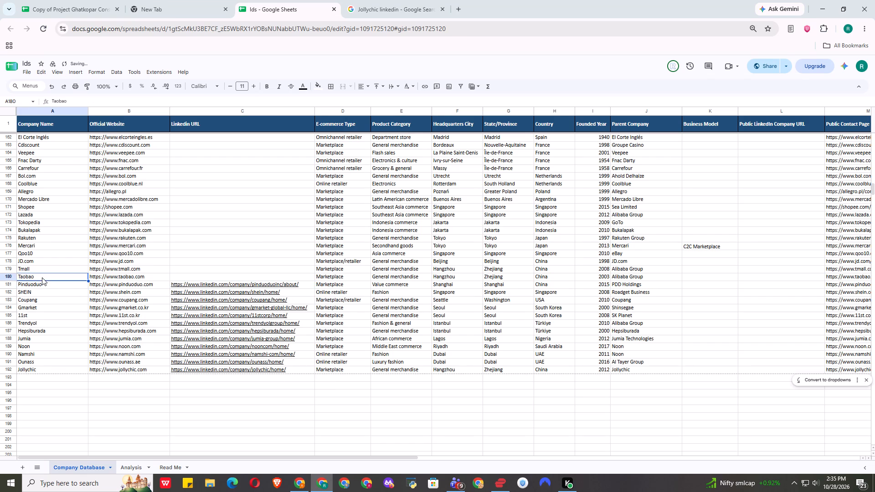
key("ctrl+c")
left_click(51, 0)
left_click(257, 0)
left_click(369, 7)
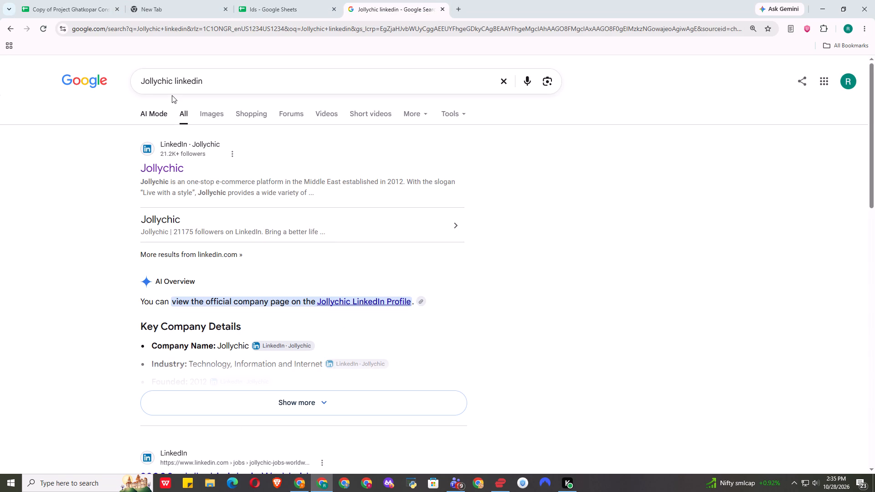
left_click_drag(172, 82, 83, 117)
key("ctrl+v")
key("Return")
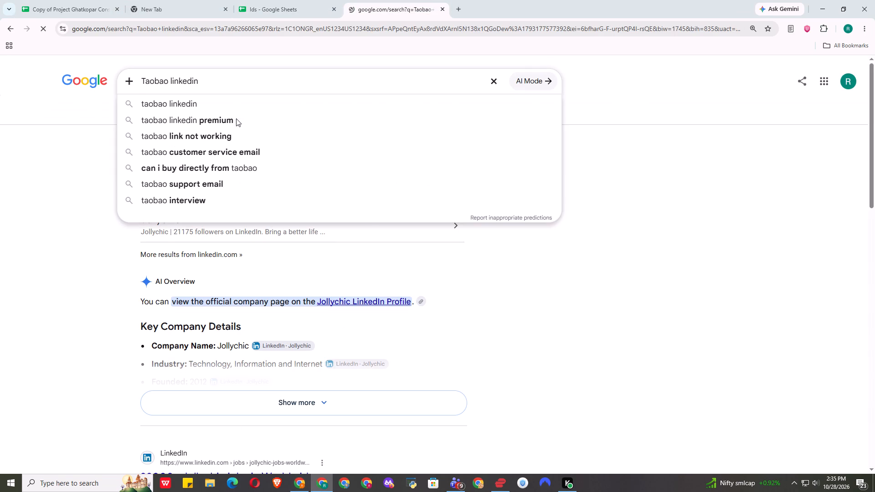
left_click(183, 171)
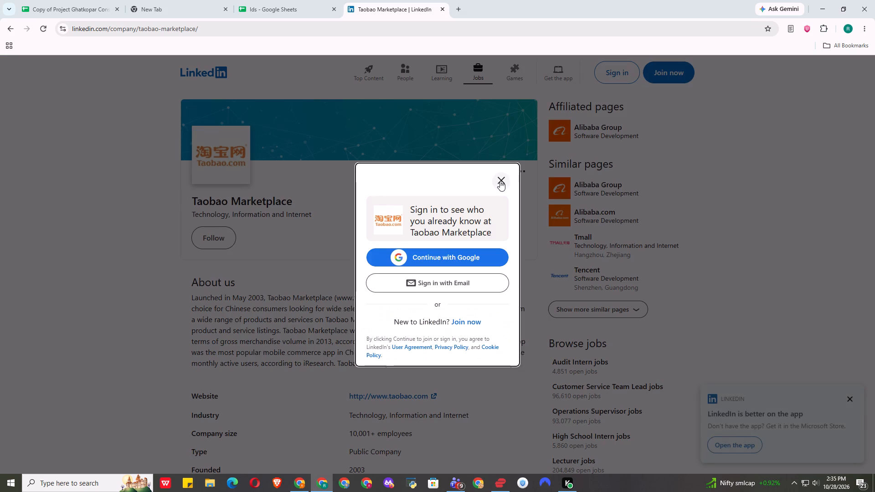
left_click(500, 181)
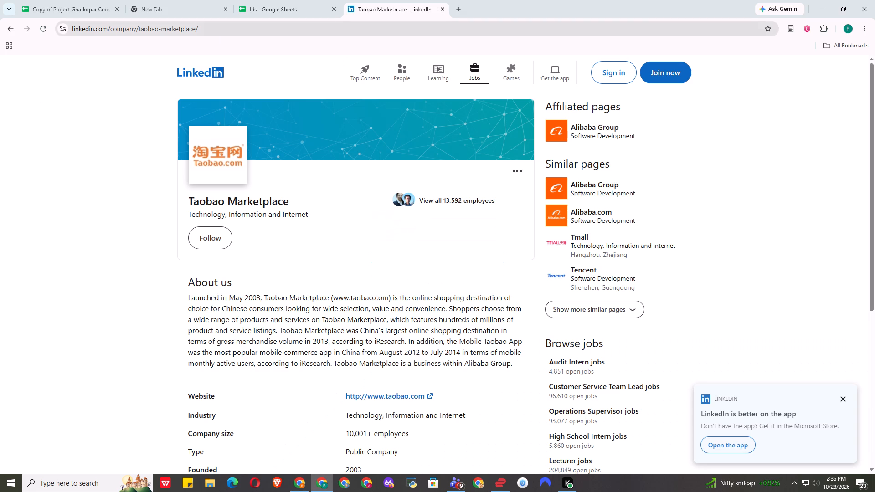
Record Taobao's LinkedIn page address, linkedin.com/company/taobao-marketplace/, in its LinkedIn URL cell in the Ids spreadsheet, closing the Taobao page.
left_click_drag(234, 24, 0, 142)
key("ctrl+c")
key("ctrl+c")
key("ctrl+c")
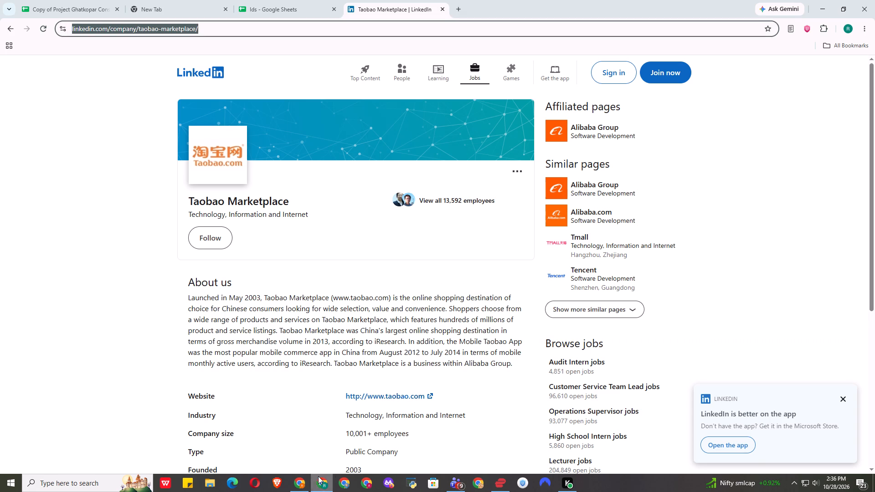
left_click(299, 486)
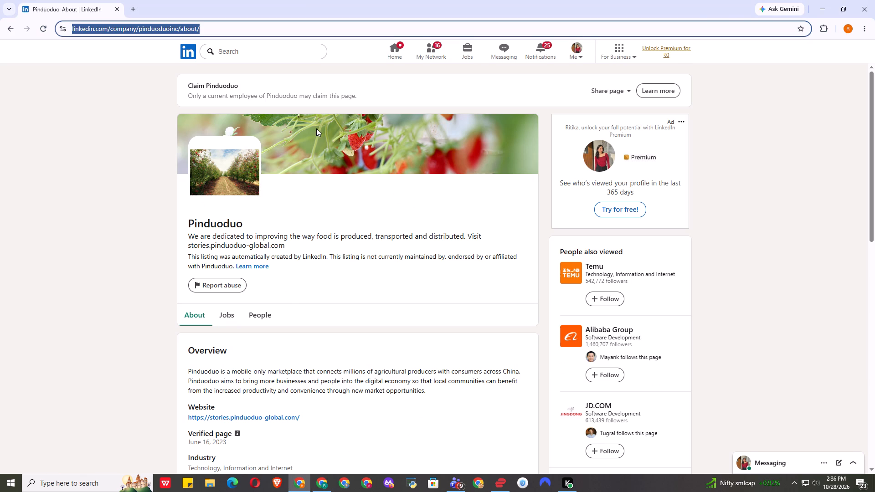
left_click(827, 6)
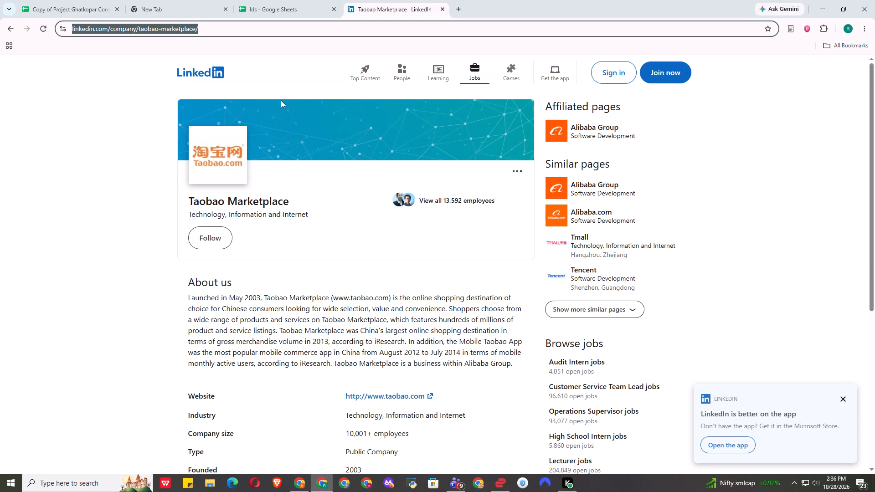
left_click(441, 10)
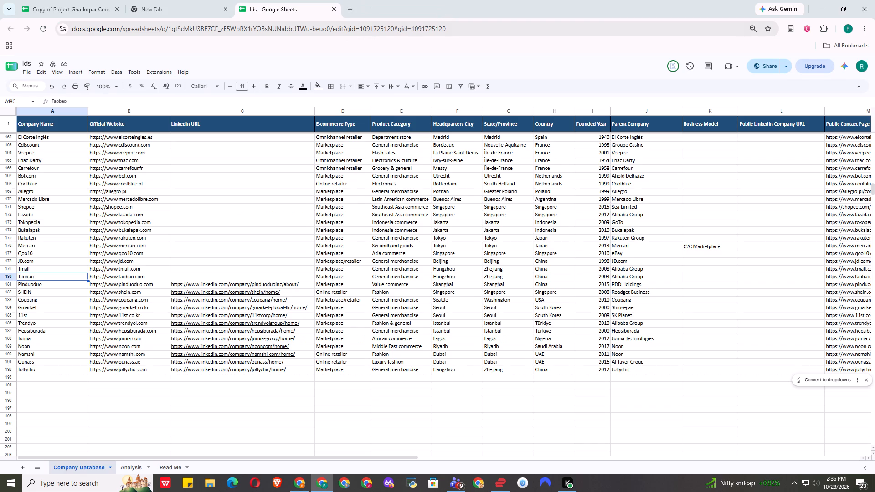
left_click(243, 272)
left_click(243, 274)
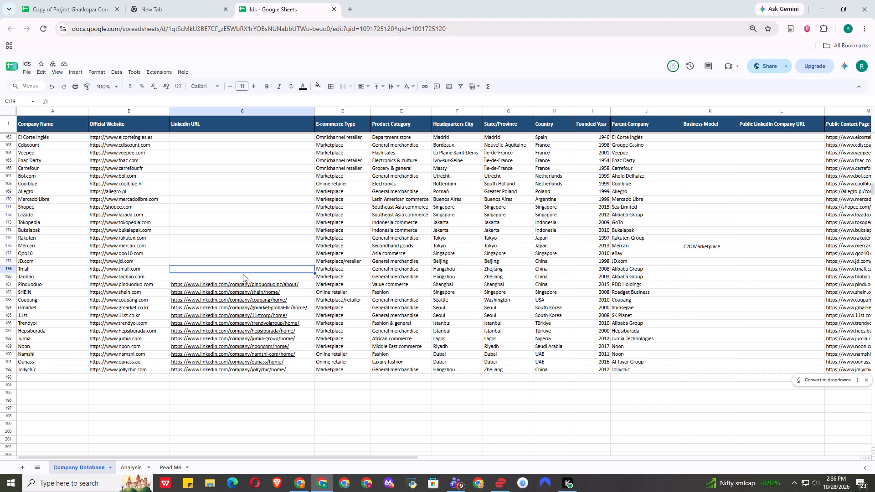
left_click(247, 275)
key("ctrl+v")
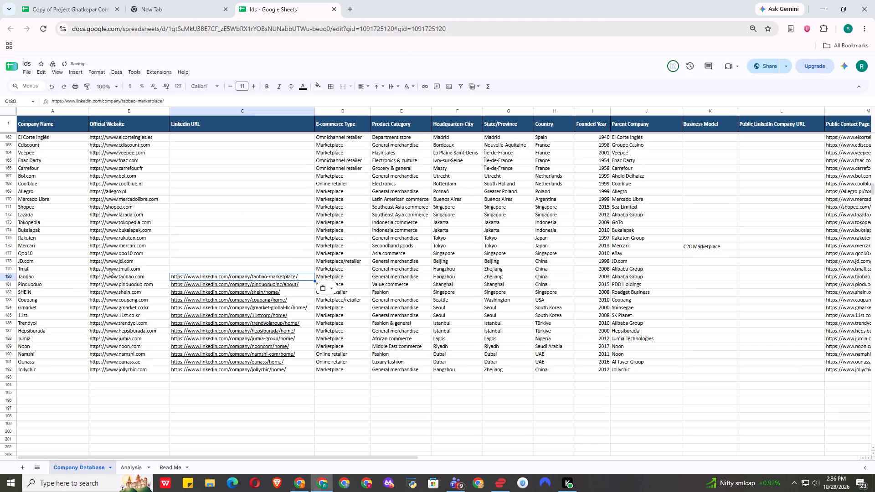
Replace Pinduoduo with Tmall, copied from the spreadsheet, in the Google LinkedIn search and open the first Tmall result.
left_click(109, 269)
left_click(45, 268)
key("ctrl+x")
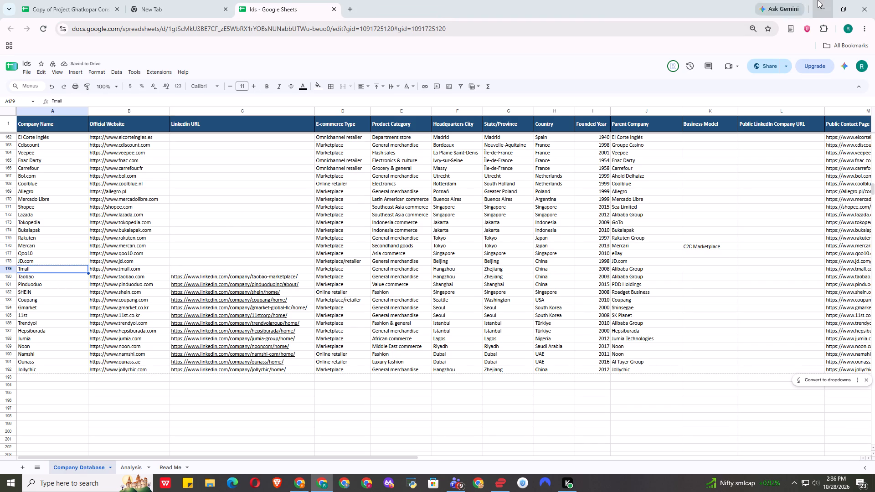
key("ctrl+c")
left_click(306, 476)
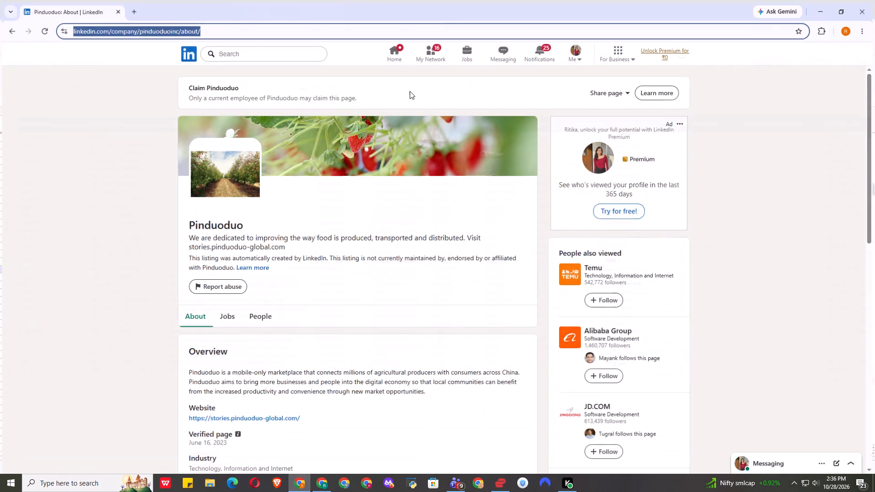
left_click(3, 28)
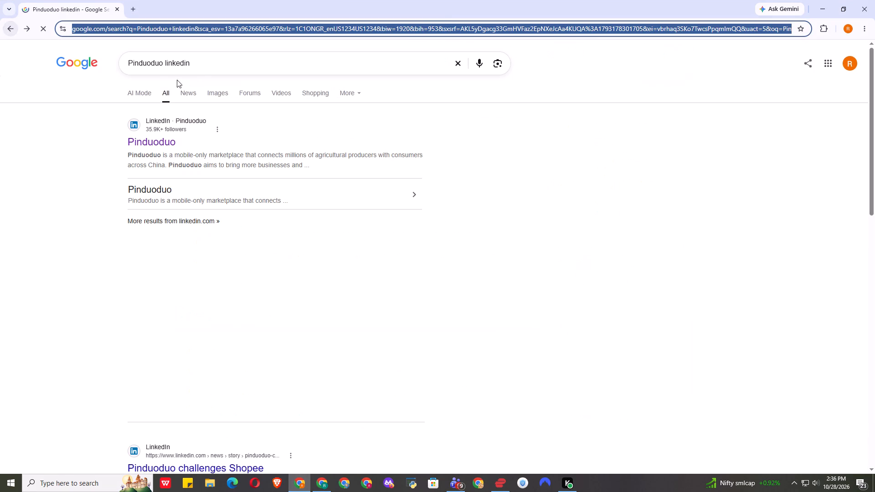
left_click_drag(161, 64, 63, 95)
key("ctrl+v")
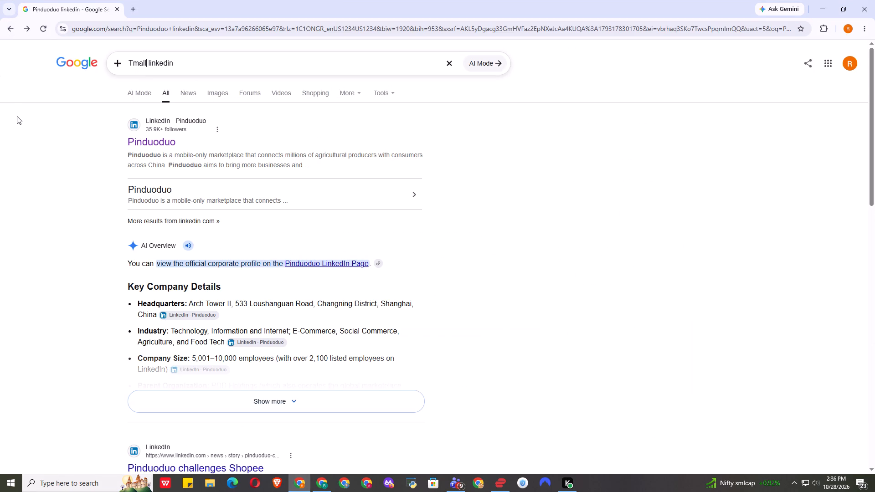
key("Return")
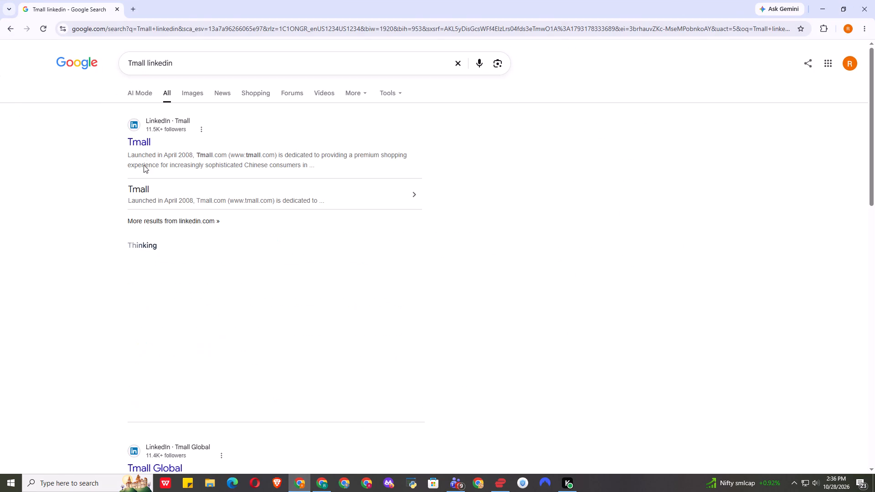
left_click(146, 145)
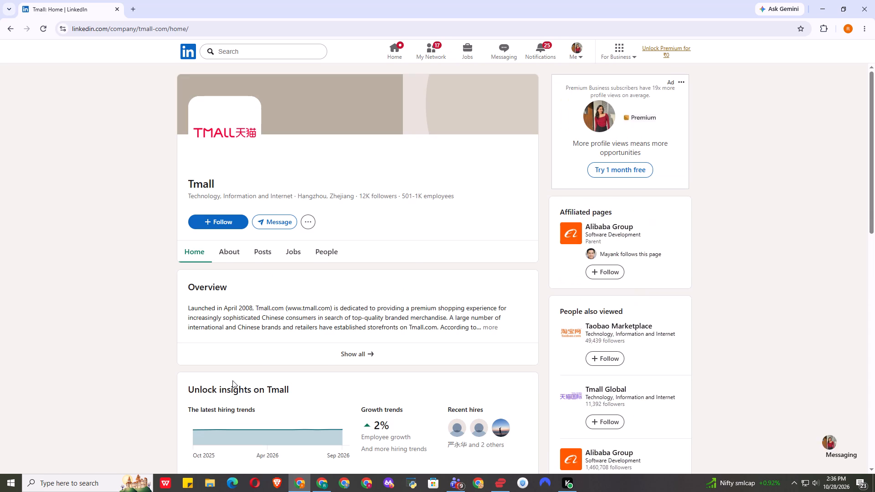
Expand and read Tmall's LinkedIn overview, and record the page address, linkedin.com/company/tmall-com/home/, in its LinkedIn URL cell in the Ids spreadsheet.
scroll(232, 380, "up", 1)
left_click_drag(242, 26, 0, 139)
key("ctrl+c")
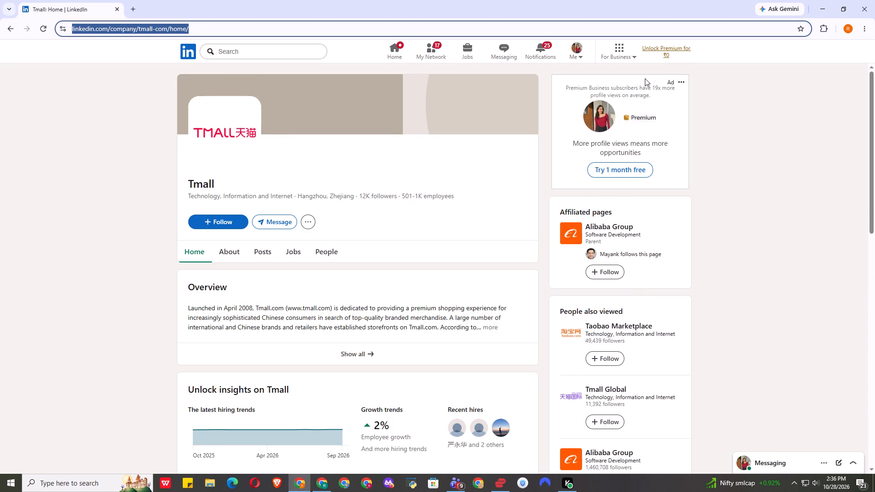
key("ctrl+c")
key("ctrl+c")
scroll(425, 261, "down", 1)
left_click(492, 282)
scroll(486, 285, "down", 1)
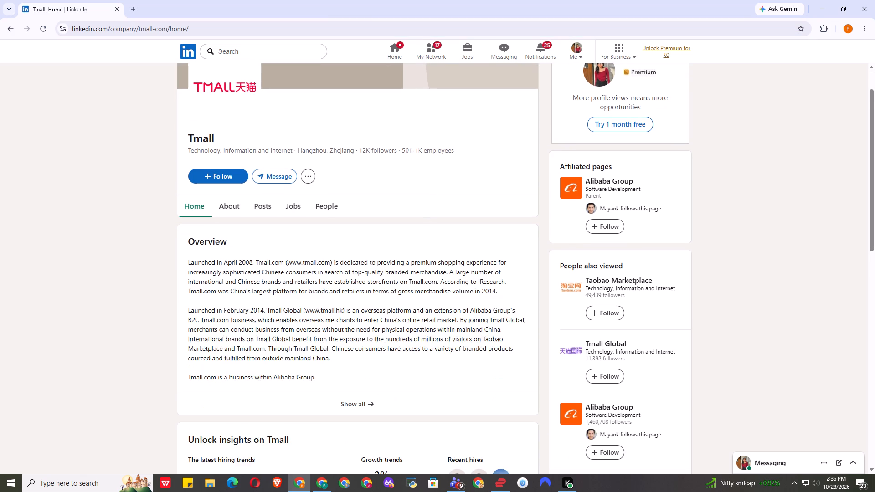
scroll(481, 287, "down", 2)
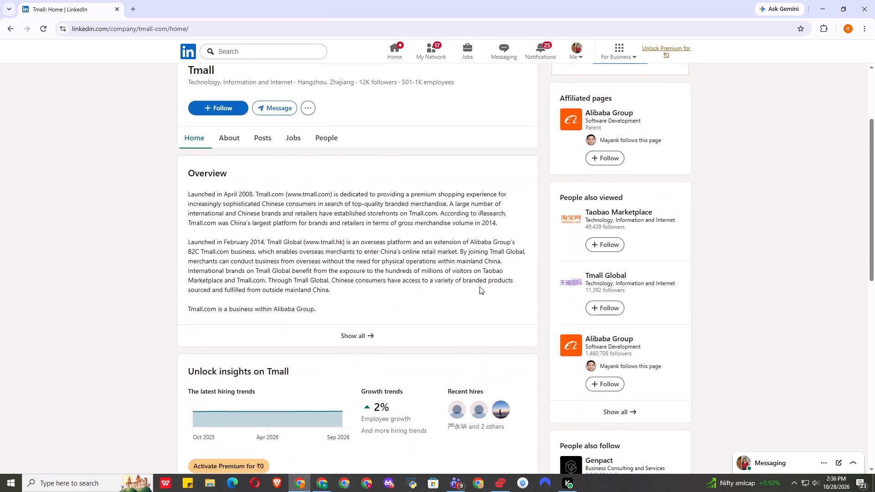
scroll(478, 286, "down", 1)
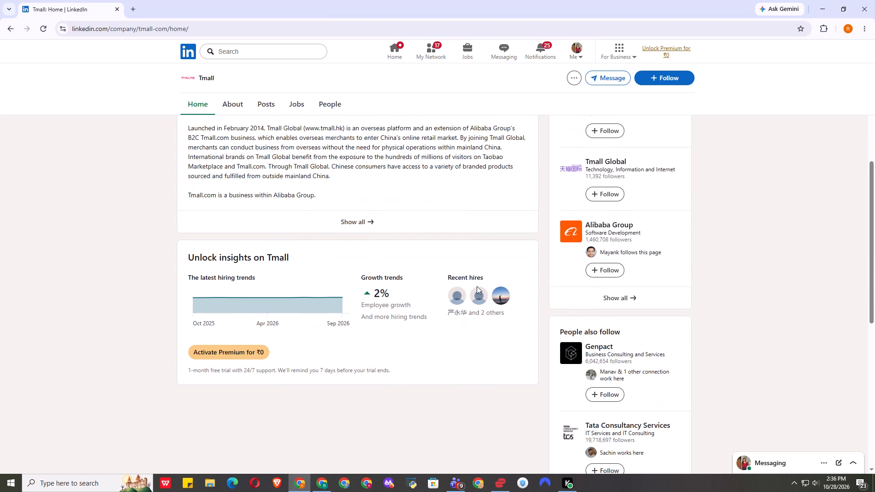
scroll(477, 286, "down", 2)
scroll(419, 428, "down", 3)
left_click(321, 488)
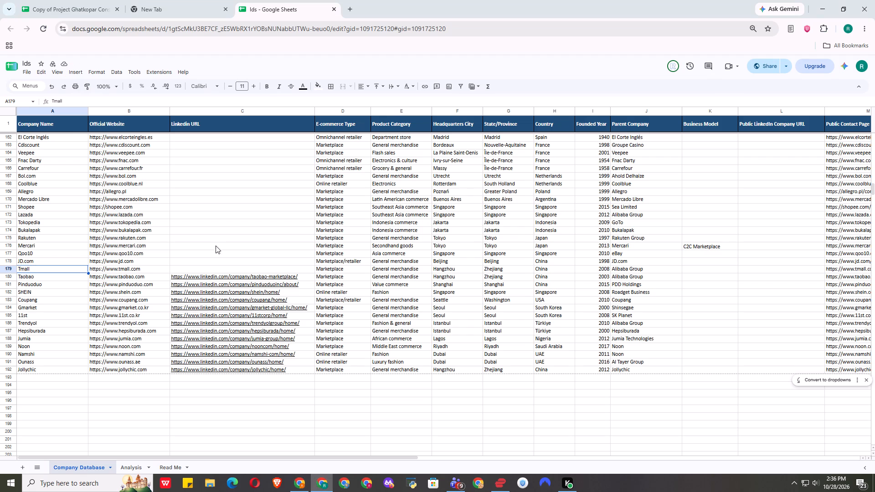
left_click(217, 268)
key("ctrl+v")
left_click(227, 323)
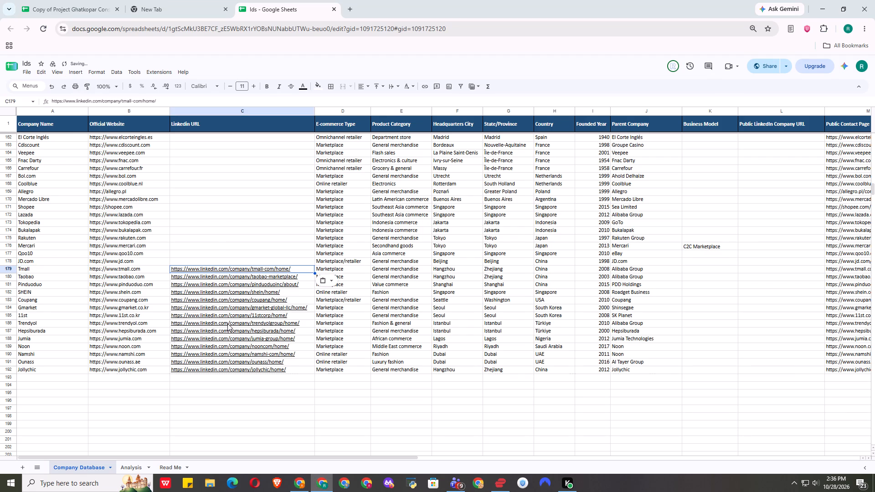
Replace Tmall with JD.com, copied from the spreadsheet, in the Google LinkedIn search without the website address, and open the first JD.COM result.
left_click(121, 264)
left_click(36, 260, "ctrl")
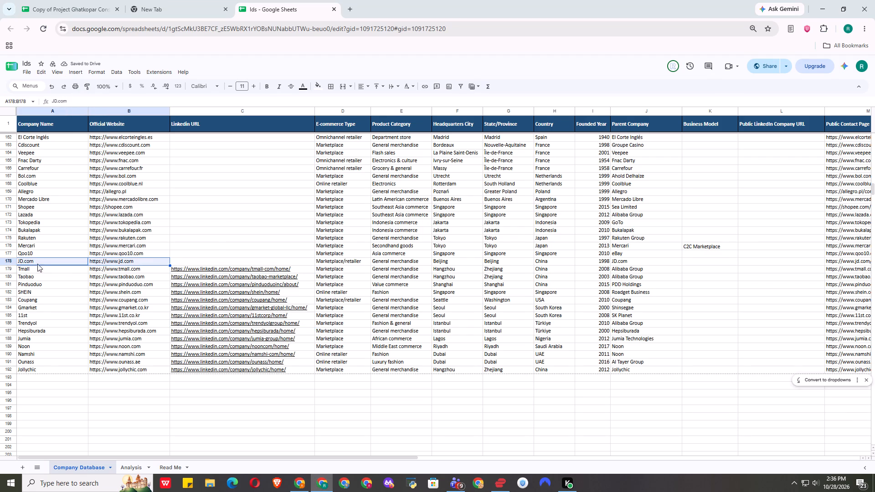
key("ctrl+c")
left_click(360, 335)
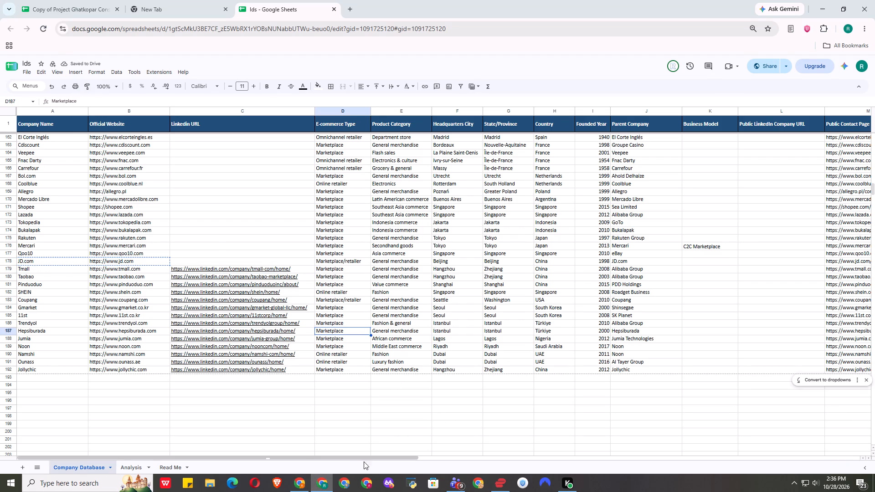
left_click(296, 486)
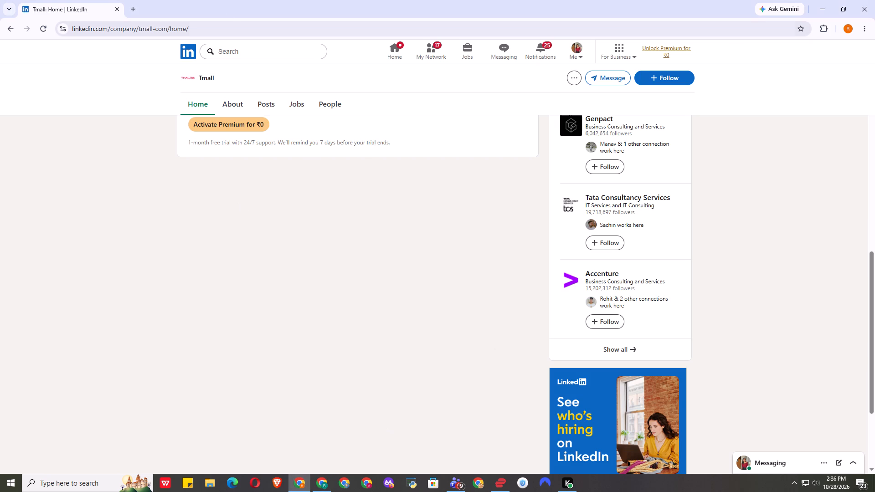
left_click(12, 29)
left_click_drag(145, 66, 0, 122)
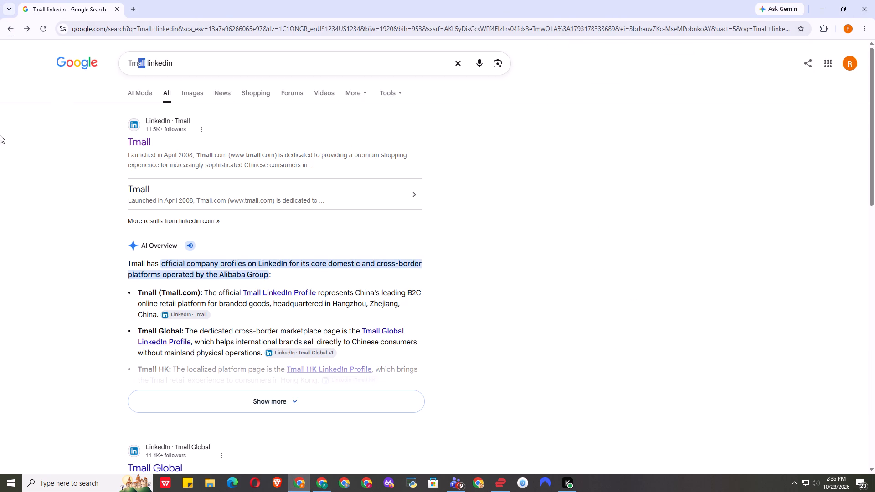
key("ctrl+v")
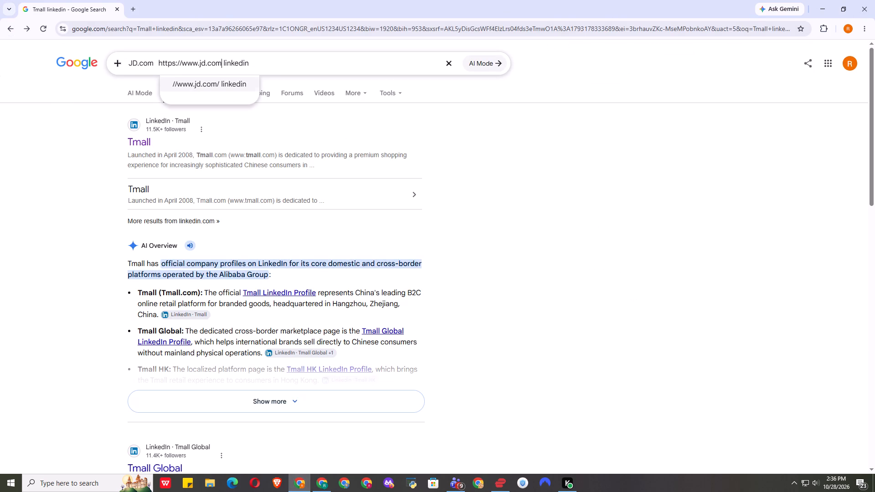
left_click_drag(223, 63, 151, 69)
key("BackSpace")
key("Return")
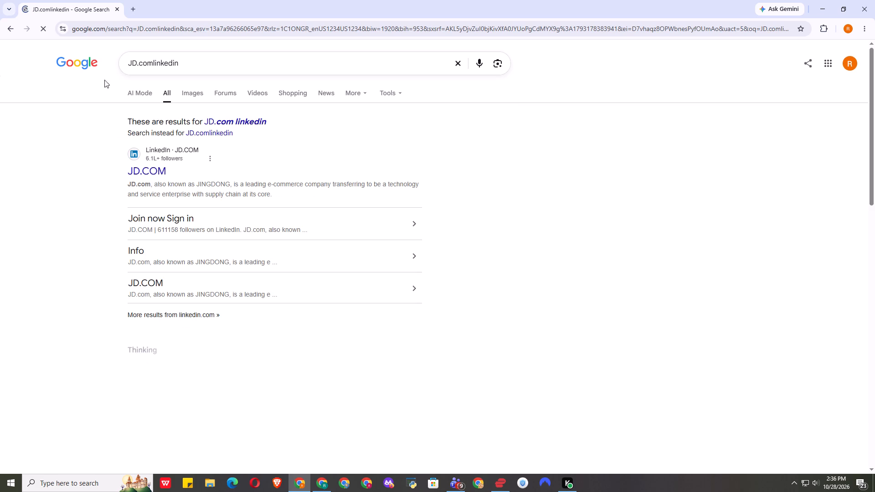
left_click(152, 175)
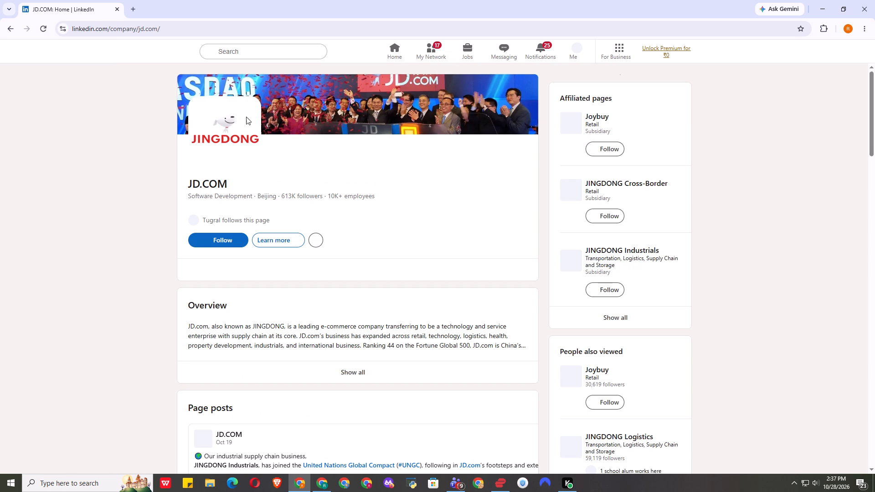
Record JD.com's LinkedIn page address, linkedin.com/company/jd.com/home/, in its LinkedIn URL cell in the Ids spreadsheet.
left_click_drag(188, 29, 0, 176)
key("ctrl+c")
key("ctrl+c")
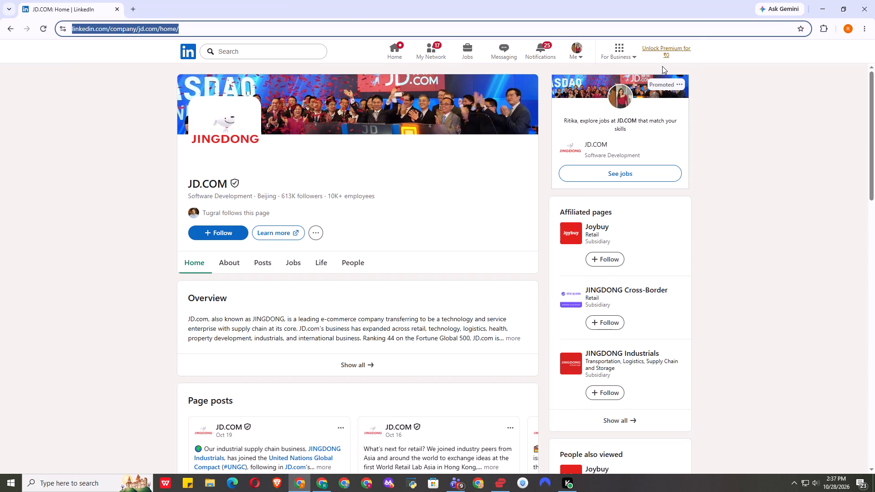
left_click(830, 7)
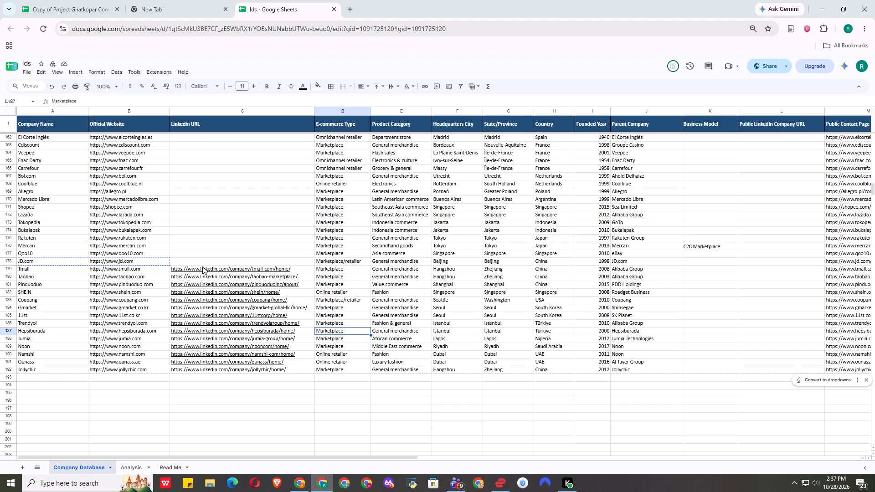
left_click(202, 264)
key("ctrl+v")
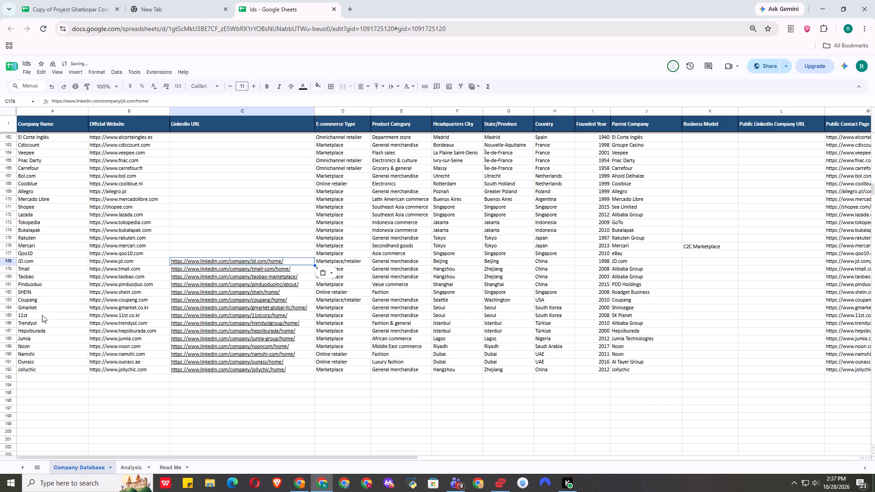
Replace JD.com with Qoo10, copied from the spreadsheet, in the Google LinkedIn search and open the Qoo10 Singapore result.
left_click(124, 254)
left_click(31, 255)
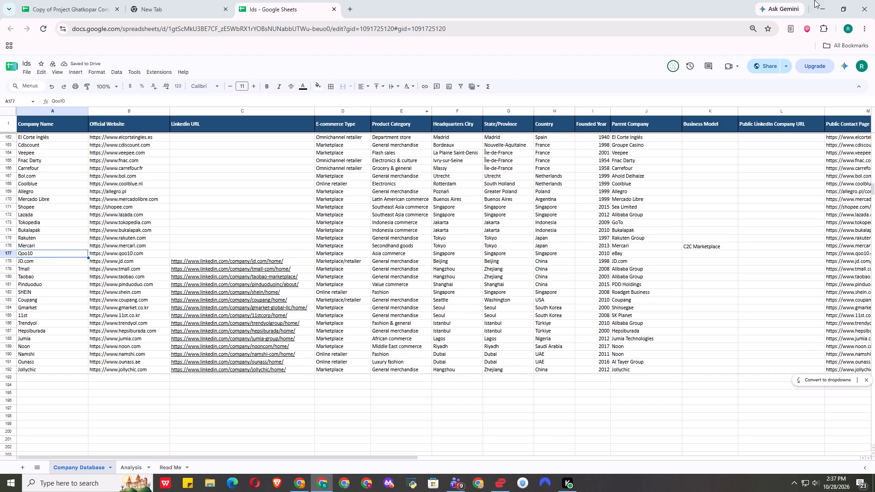
key("ctrl+c")
left_click(305, 482)
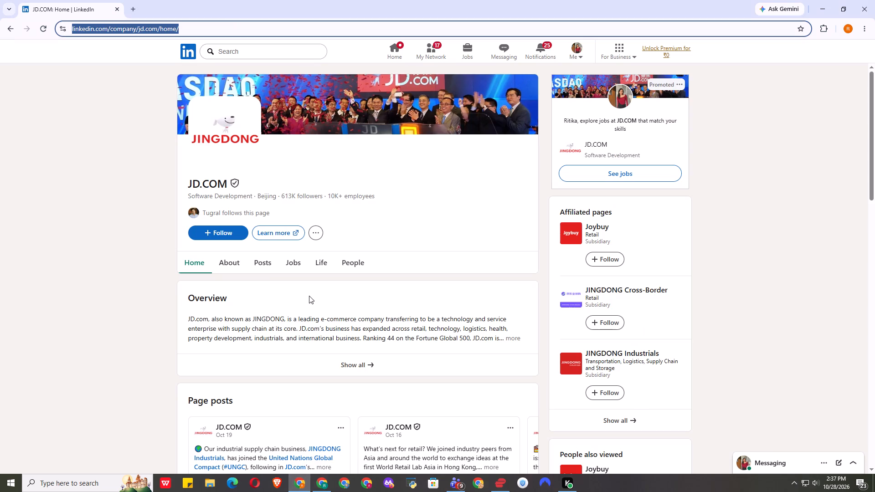
left_click(13, 20)
left_click(12, 30)
left_click_drag(191, 67, 0, 159)
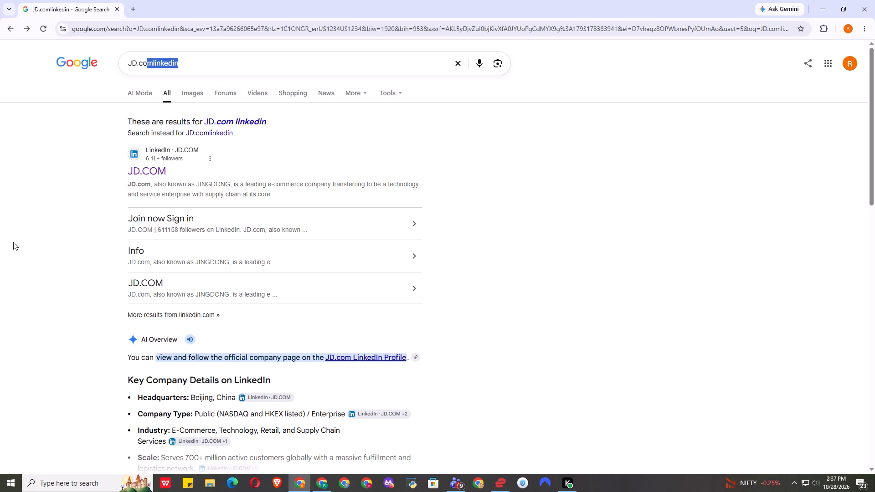
key("ctrl+v")
key("ctrl+z")
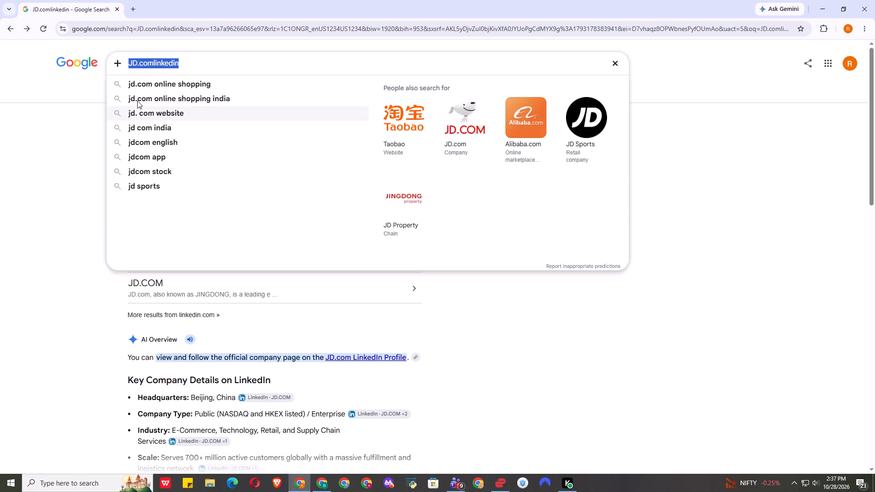
left_click_drag(153, 65, 140, 67)
left_click(152, 61)
left_click_drag(156, 62, 120, 71)
key("ctrl+v")
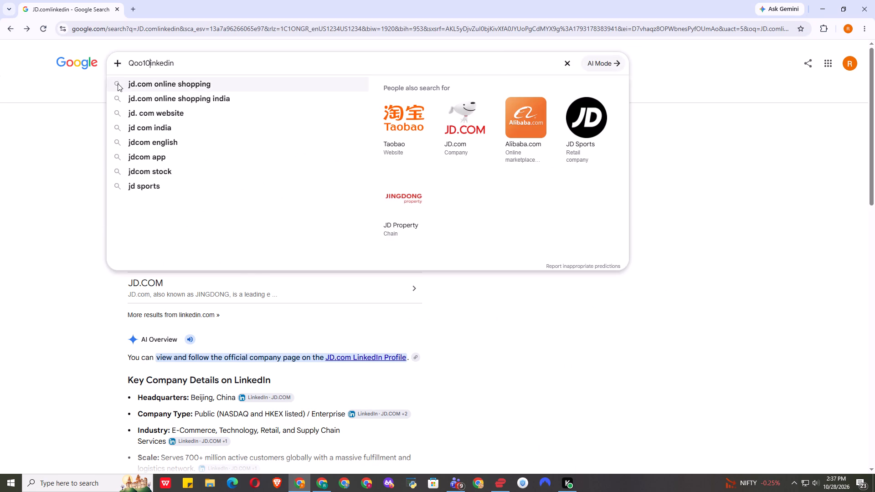
key("space")
key("l")
key("Return")
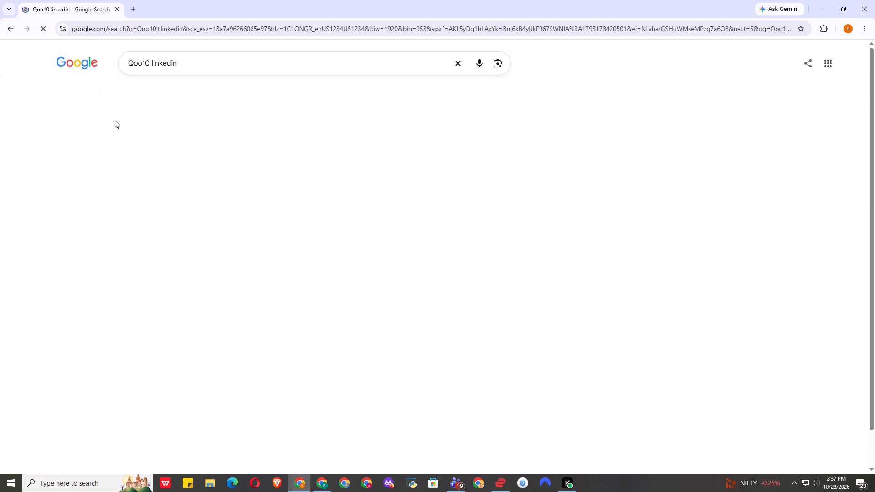
left_click(175, 139)
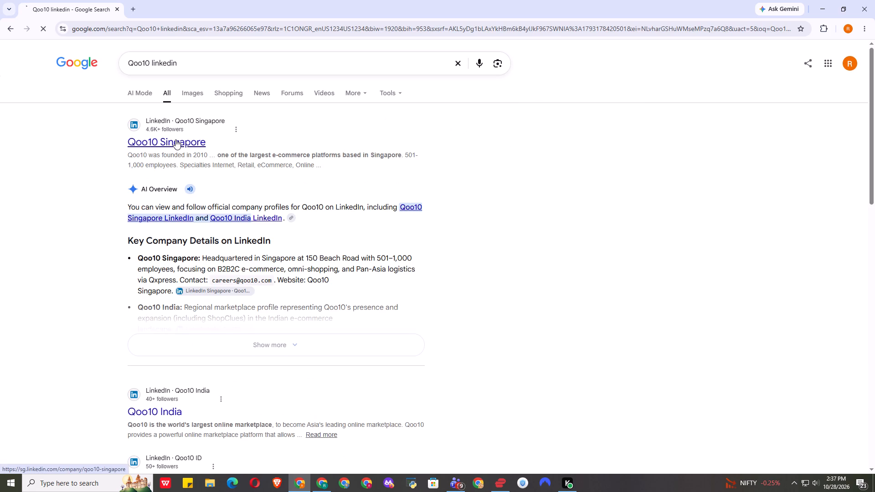
left_click(175, 139)
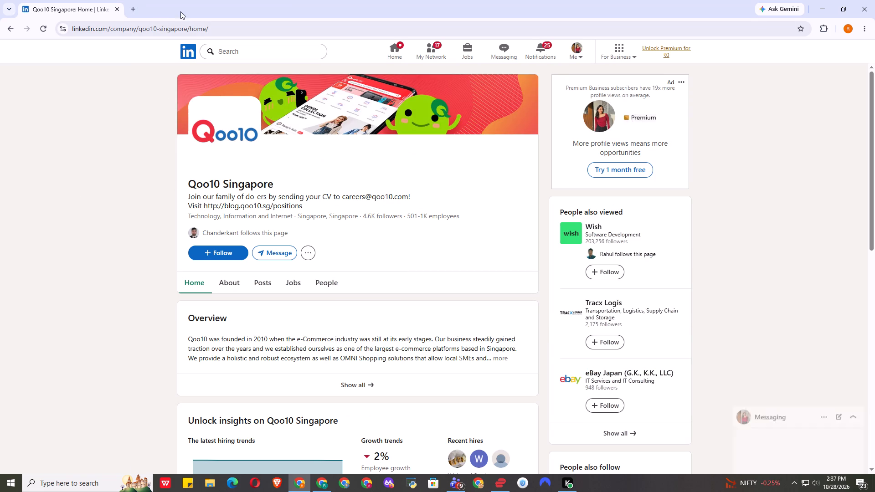
Record Qoo10's LinkedIn page address, linkedin.com/company/qoo10-singapore/home/, in its LinkedIn URL cell in the Ids spreadsheet.
left_click_drag(226, 27, 0, 151)
key("ctrl+c")
left_click(322, 482)
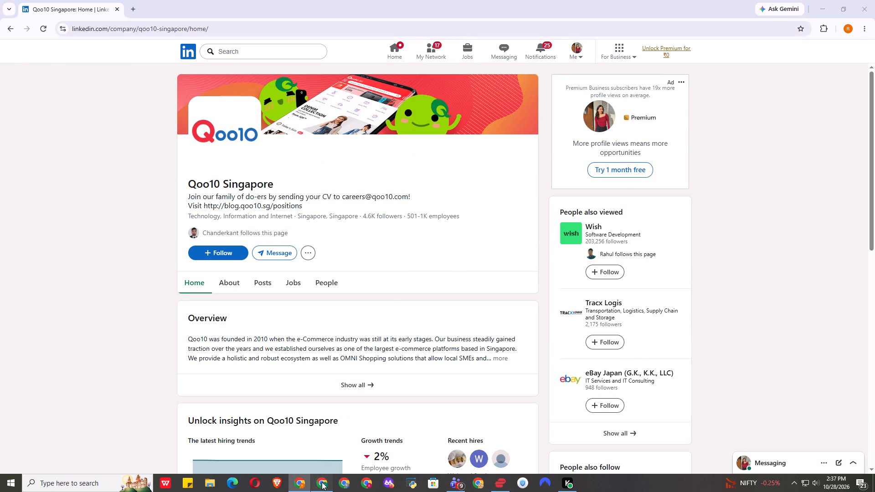
scroll(577, 237, "down", 3)
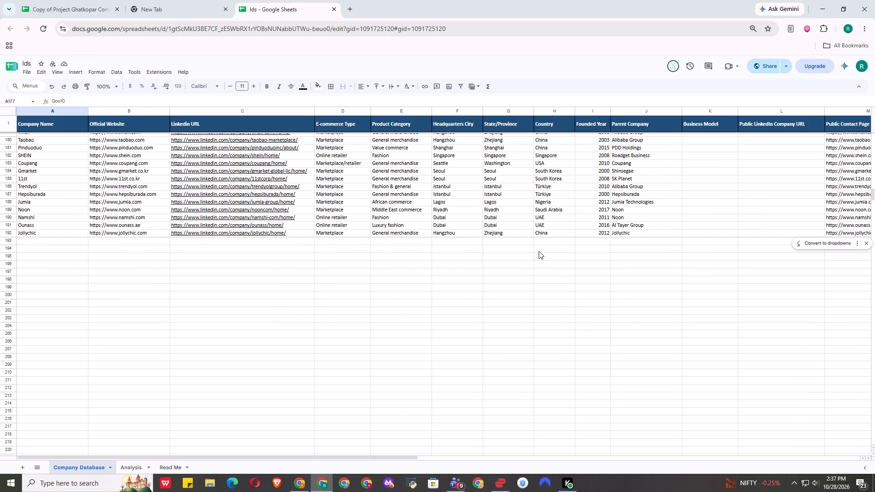
scroll(396, 377, "up", 2)
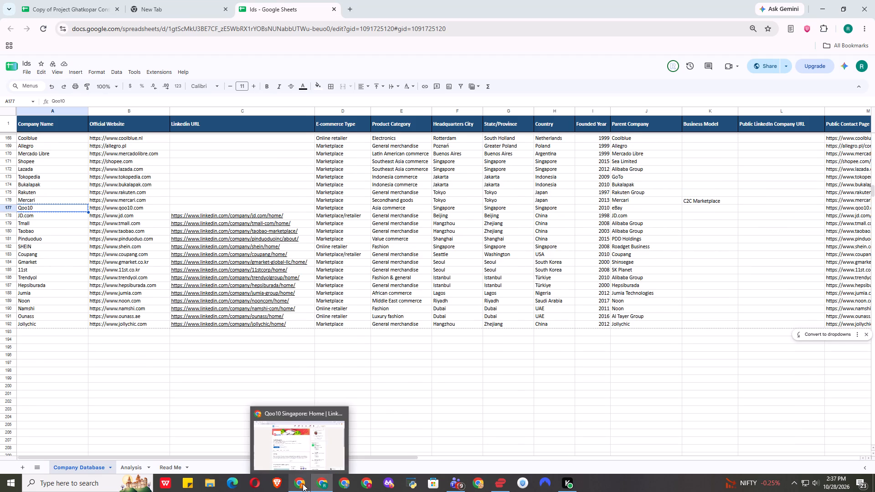
scroll(357, 317, "up", 2)
left_click(219, 300)
key("ctrl+v")
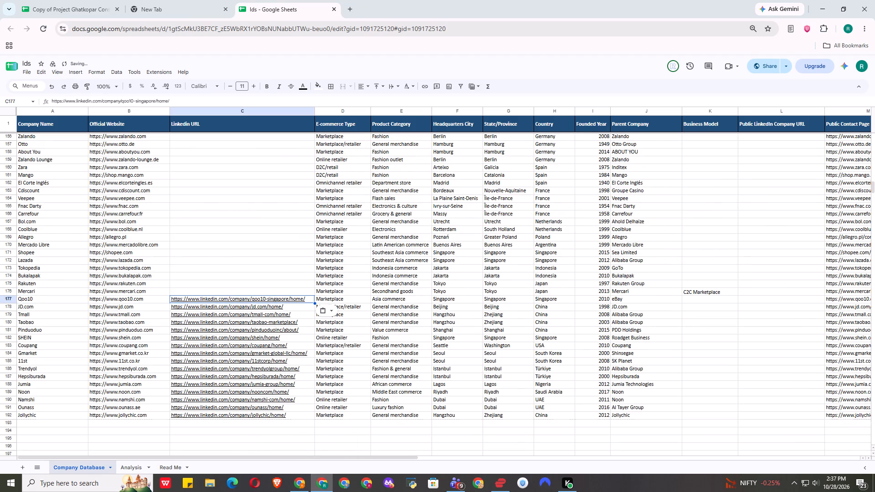
Replace Qoo10 with Mercari, copied from the spreadsheet, in the Google LinkedIn search and open the first Mercari, Inc. result.
left_click(35, 294)
key("ctrl+c")
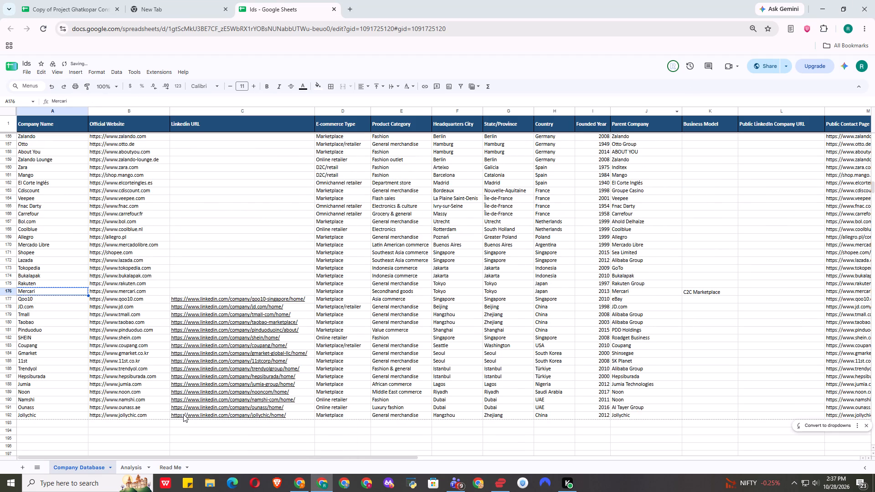
left_click(299, 485)
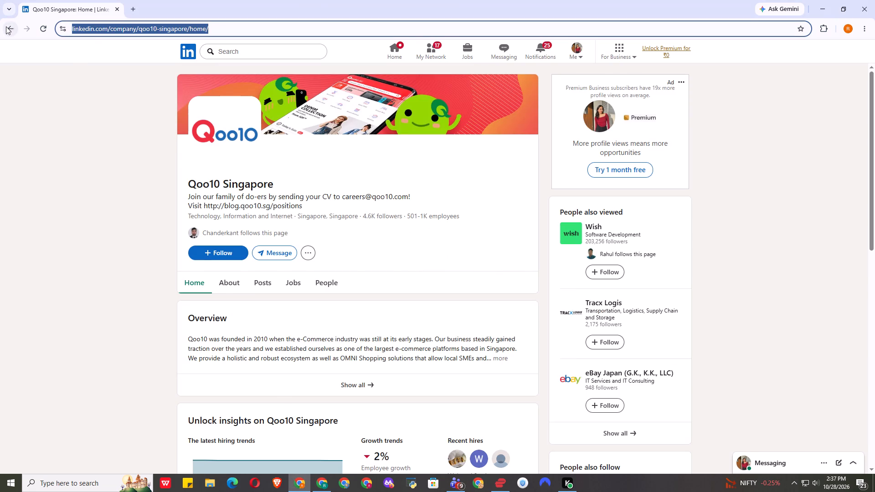
left_click(6, 26)
left_click_drag(186, 65, 103, 76)
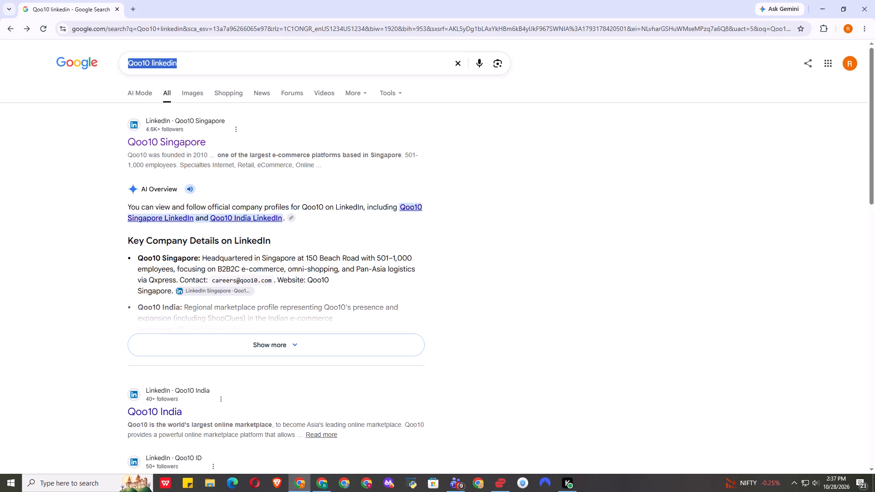
left_click(144, 73)
left_click(152, 61)
left_click_drag(154, 61, 114, 71)
key("ctrl+v")
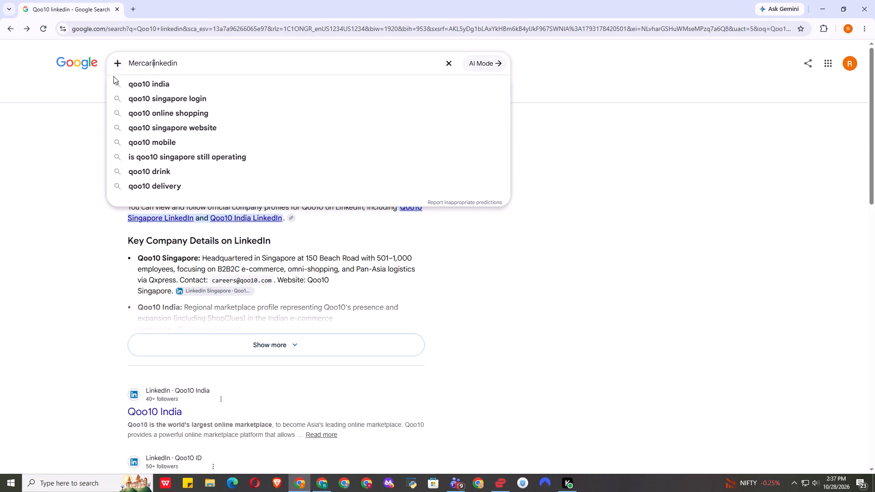
type("l")
key("space")
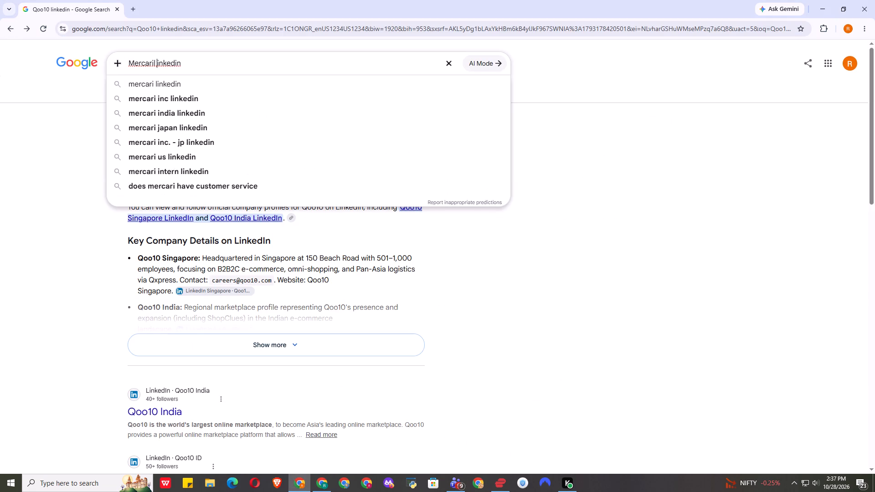
key("BackSpace")
key("BackSpace")
key("space")
type("l")
key("Return")
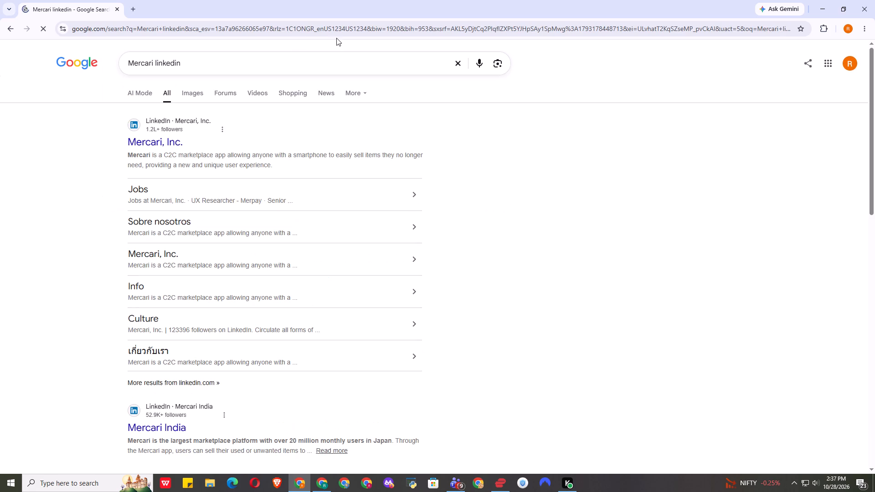
left_click(154, 140)
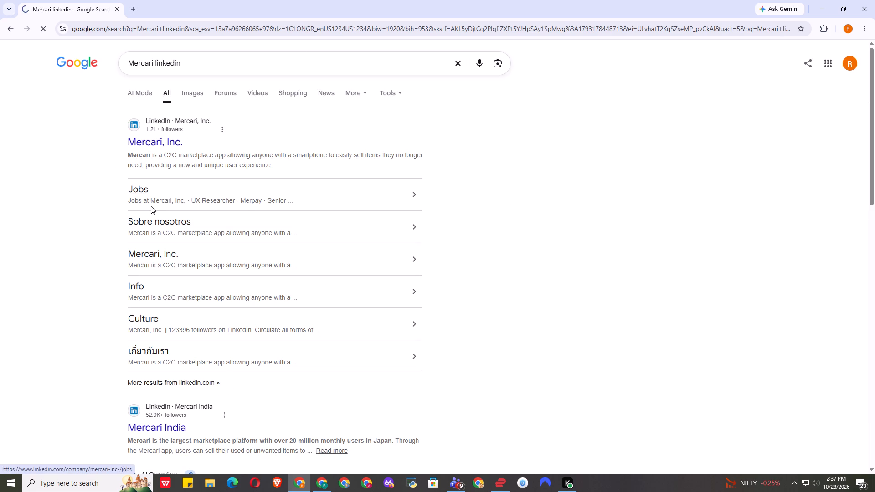
Look over Mercari's LinkedIn page and record its address, linkedin.com/company/mercari-inc-/home/, in its LinkedIn URL cell in the Ids spreadsheet.
scroll(215, 246, "down", 5)
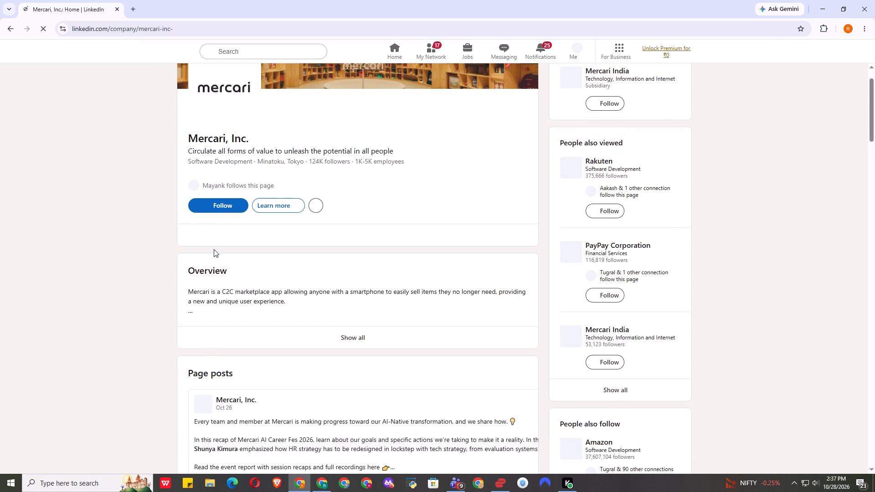
scroll(214, 249, "up", 5)
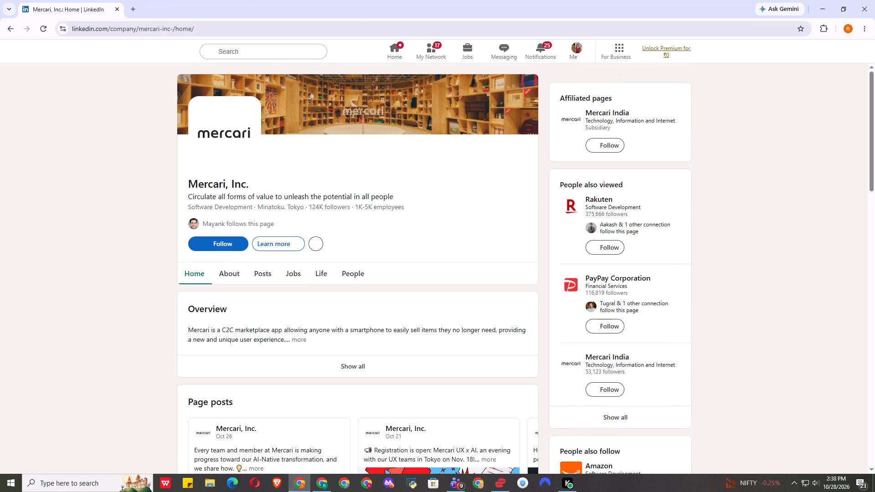
left_click_drag(216, 29, 0, 154)
key("ctrl+c")
scroll(530, 238, "down", 4)
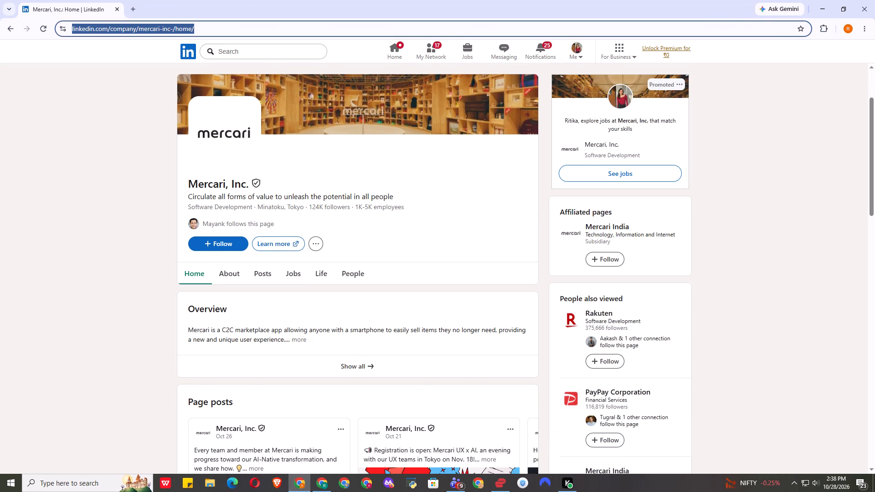
scroll(513, 234, "down", 7)
left_click(322, 487)
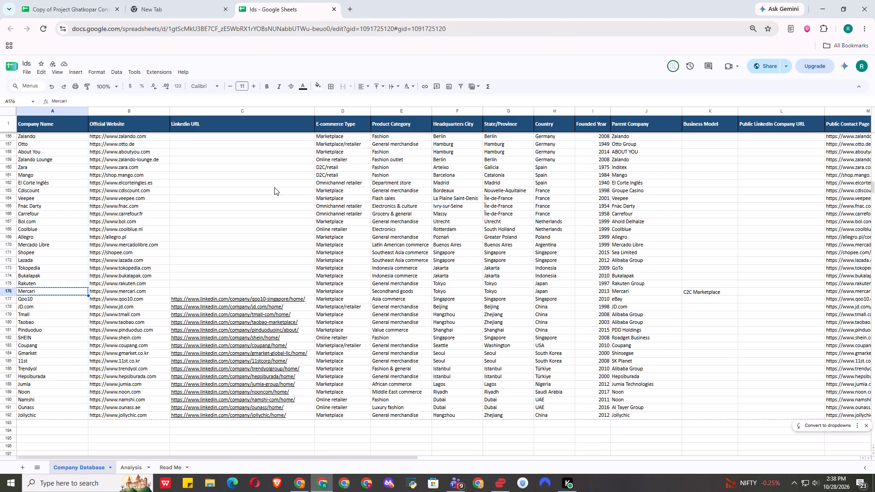
left_click(206, 295)
key("ctrl+v")
scroll(356, 264, "down", 2)
scroll(355, 265, "up", 3)
Replace Mercari with Rakuten, copied from the spreadsheet, in the Google LinkedIn search and open Rakuten's main LinkedIn page.
left_click(122, 329)
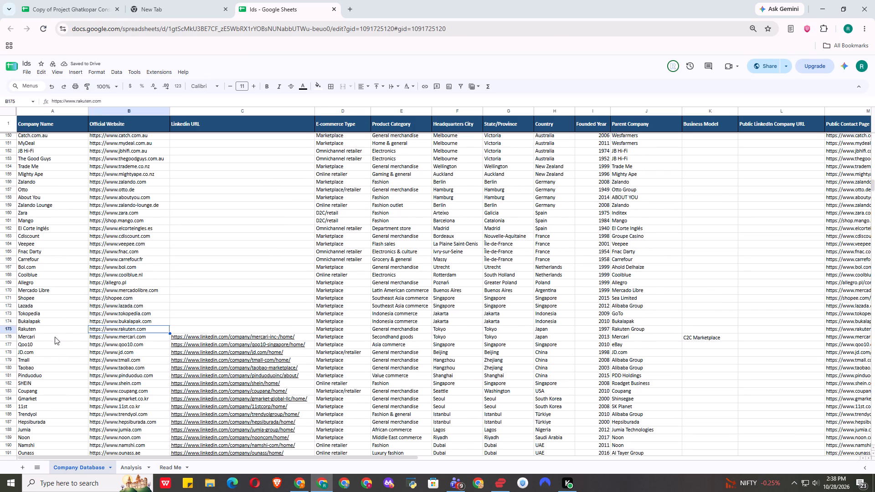
left_click(43, 331)
key("ctrl+c")
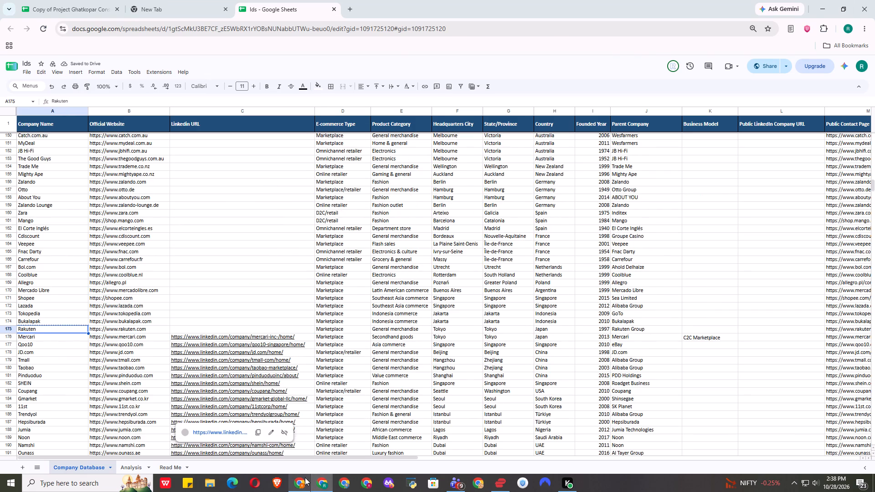
left_click(305, 477)
left_click(12, 30)
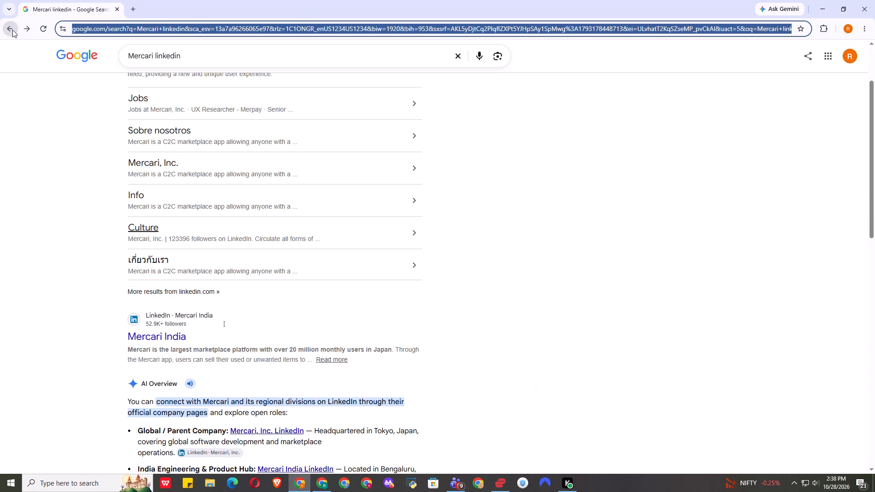
double_click(123, 61)
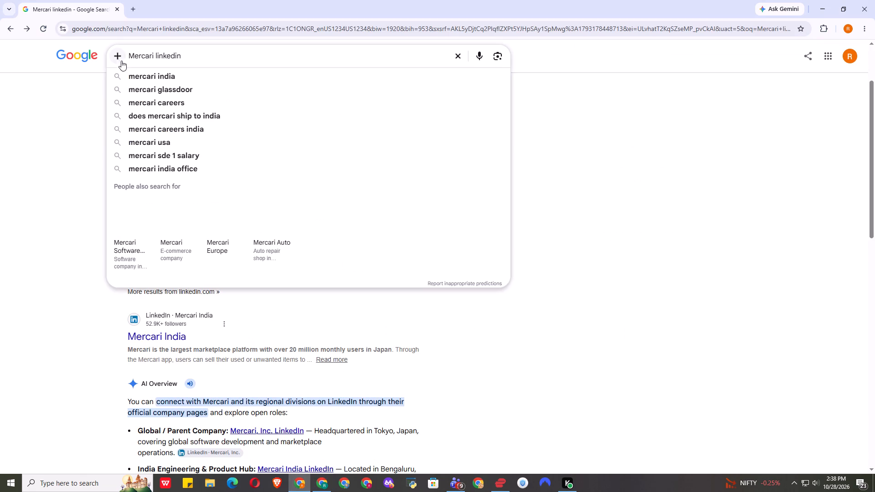
left_click(126, 62)
left_click(127, 59)
double_click(132, 58)
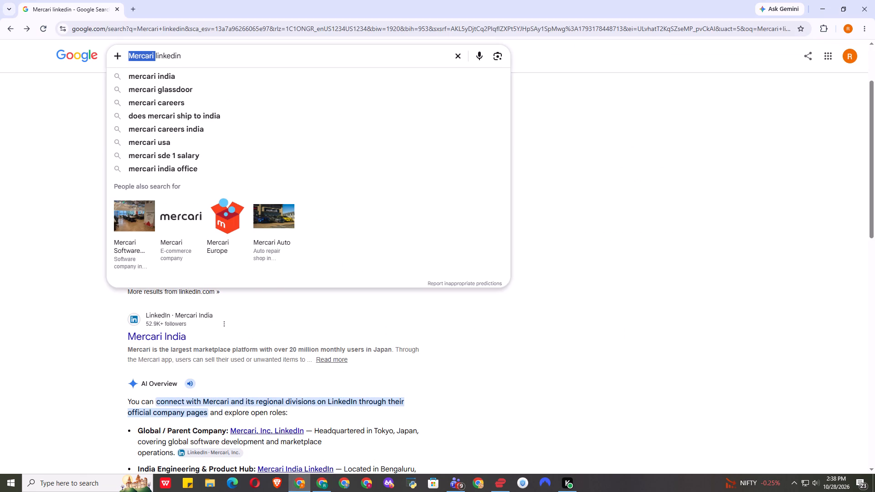
key("ctrl+v")
key("space")
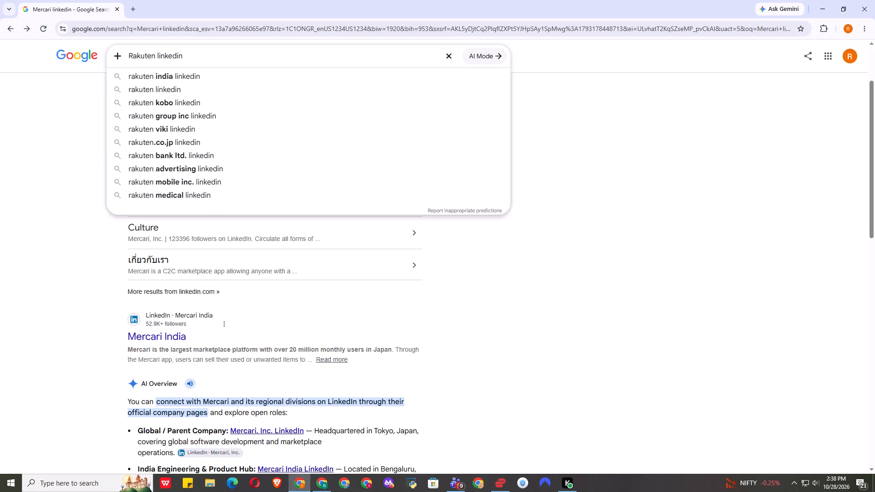
key("Return")
left_click(161, 134)
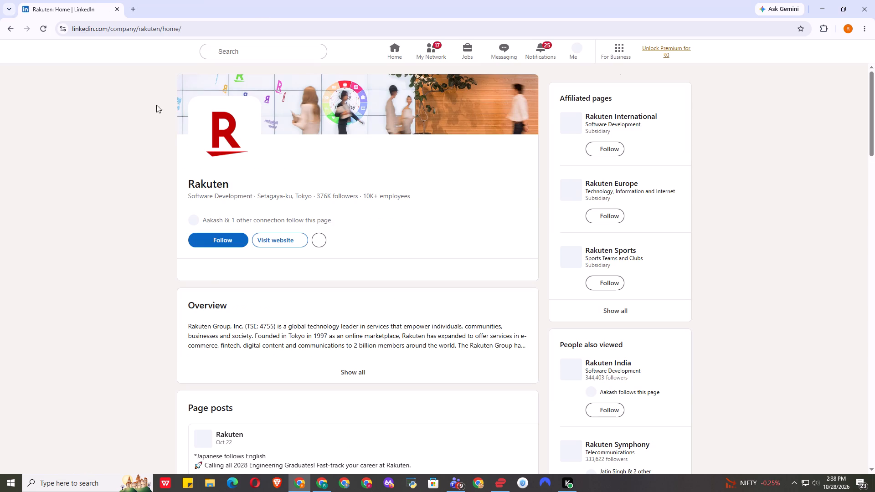
Record Rakuten's LinkedIn page address, linkedin.com/company/rakuten/home/, in its LinkedIn URL cell in the Ids spreadsheet.
left_click_drag(242, 35, 0, 116)
key("ctrl+c")
key("ctrl+c")
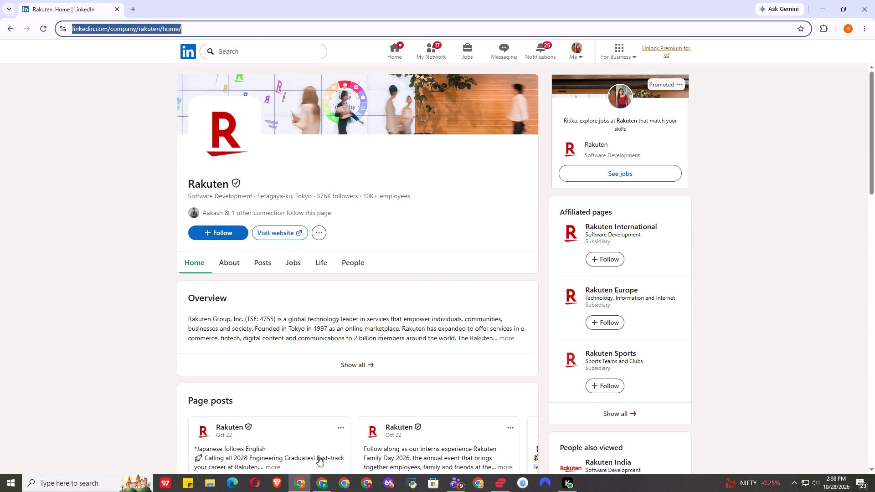
key("ctrl+c")
left_click(323, 481)
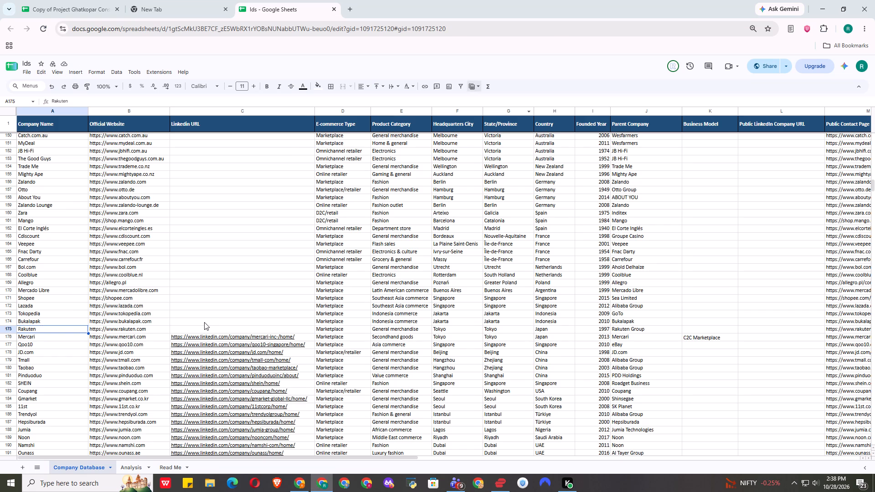
left_click(199, 328)
key("ctrl+v")
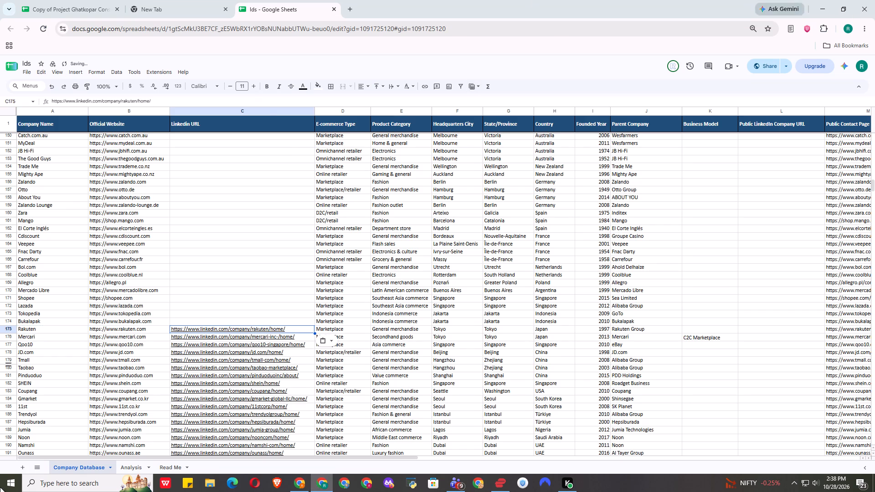
Replace Rakuten with Bukalapak, copied from the spreadsheet, in the Google LinkedIn search and open the first Bukalapak result.
left_click(130, 328)
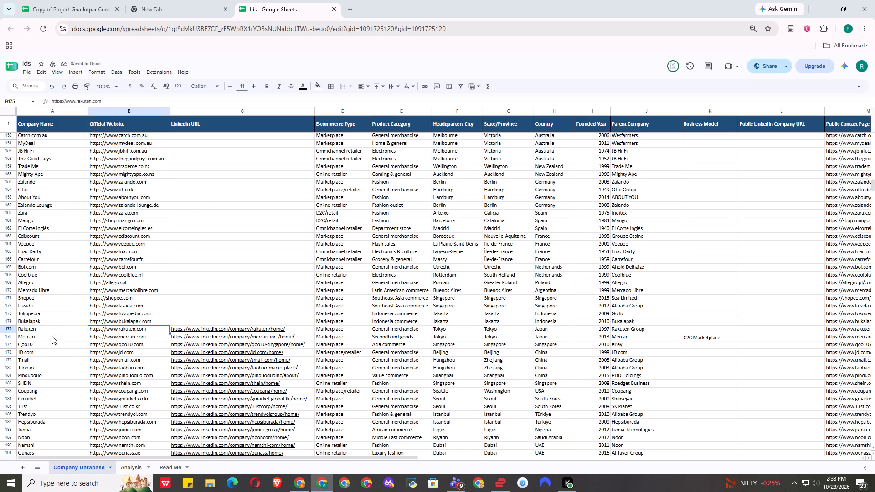
left_click(51, 326)
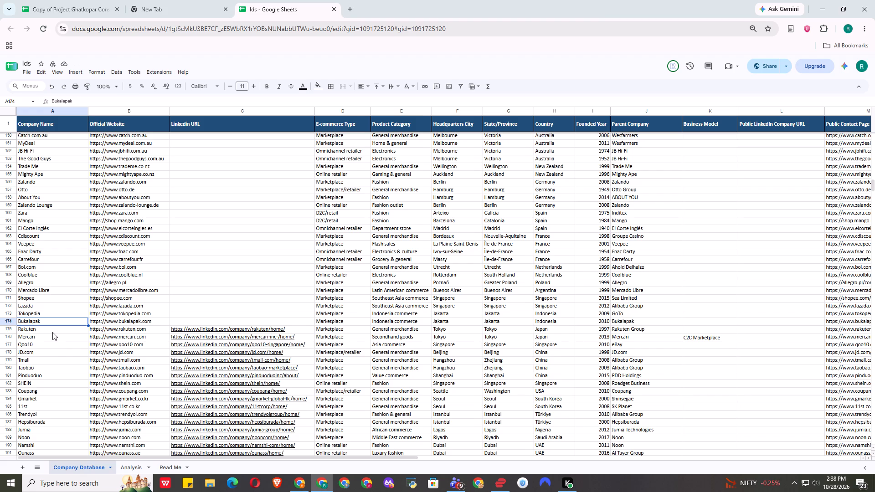
key("ctrl+c")
left_click(298, 491)
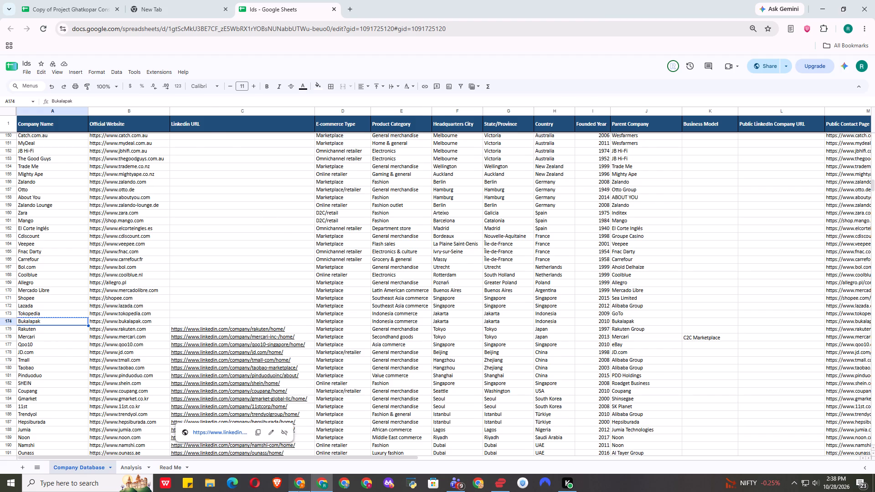
left_click(10, 32)
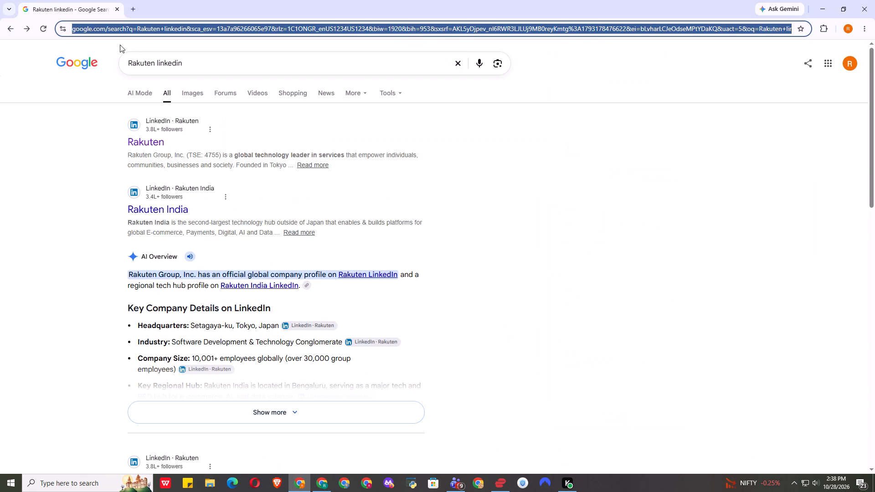
left_click_drag(156, 61, 102, 70)
key("ctrl+v")
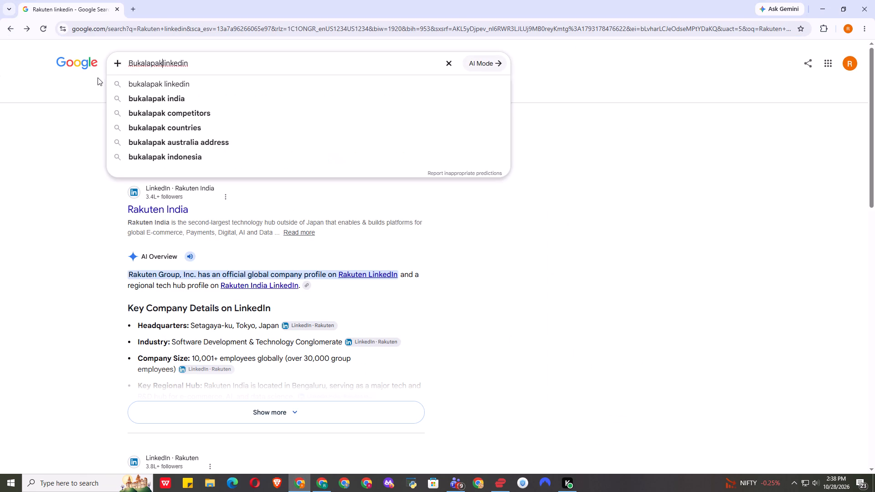
key("ctrl+space")
key("space")
key("Return")
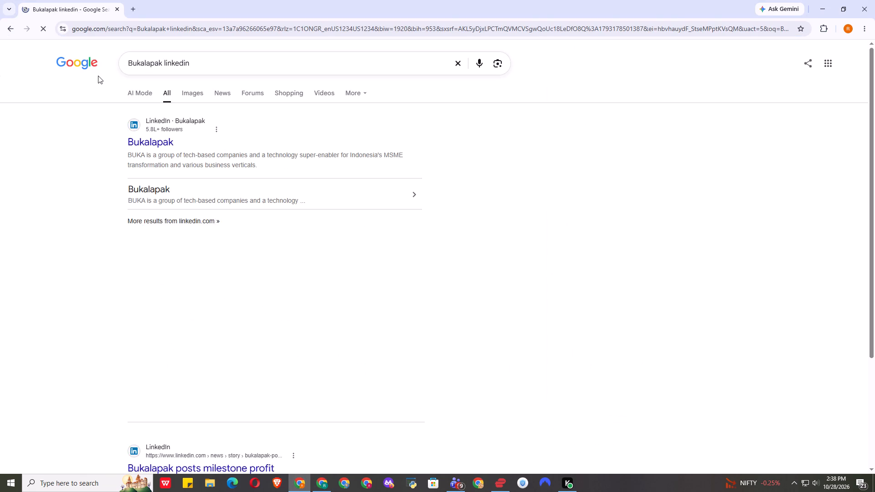
left_click(156, 141)
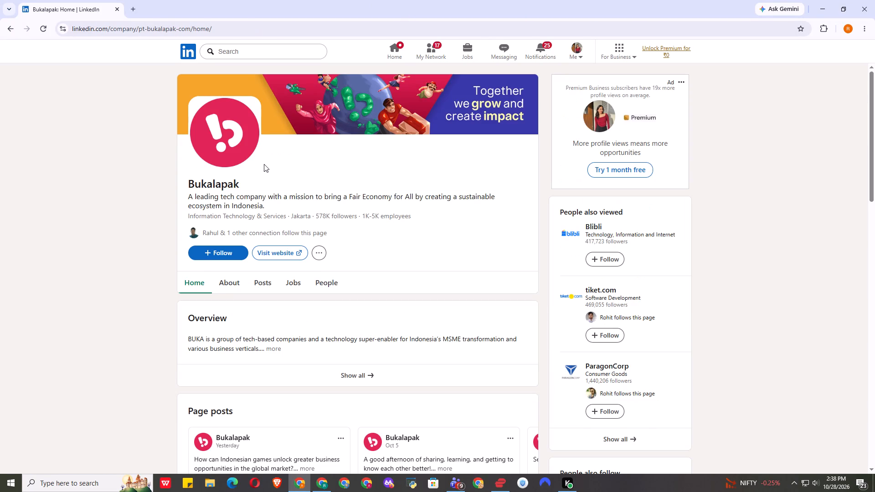
Record Bukalapak's LinkedIn page address, linkedin.com/company/pt-bukalapak-com/home/, in its LinkedIn URL cell in the Ids spreadsheet.
left_click_drag(250, 24, 37, 102)
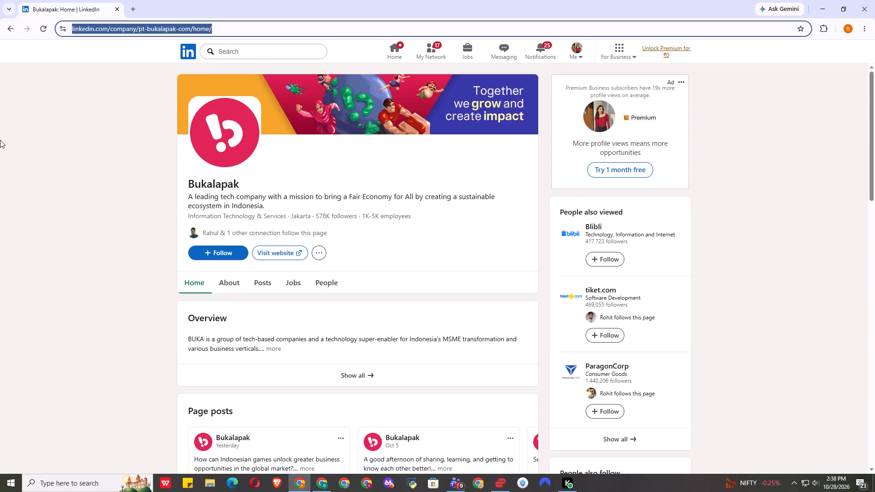
key("ctrl+c")
key("ctrl+c")
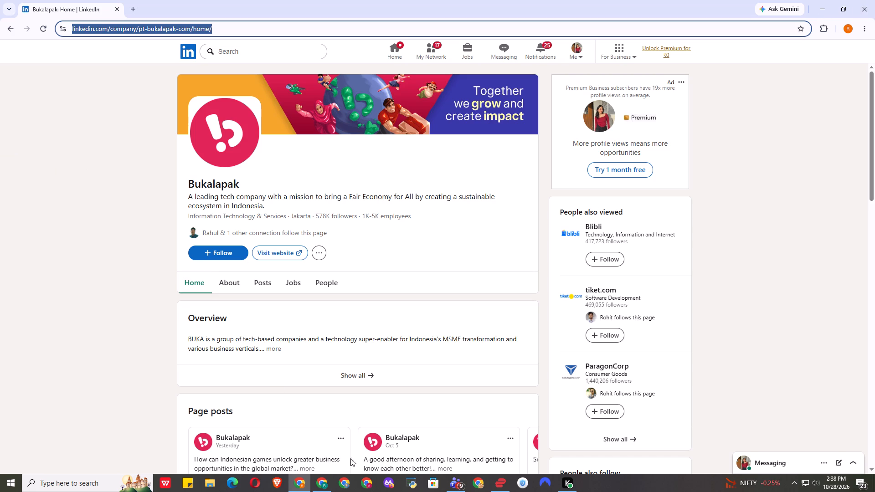
left_click(334, 482)
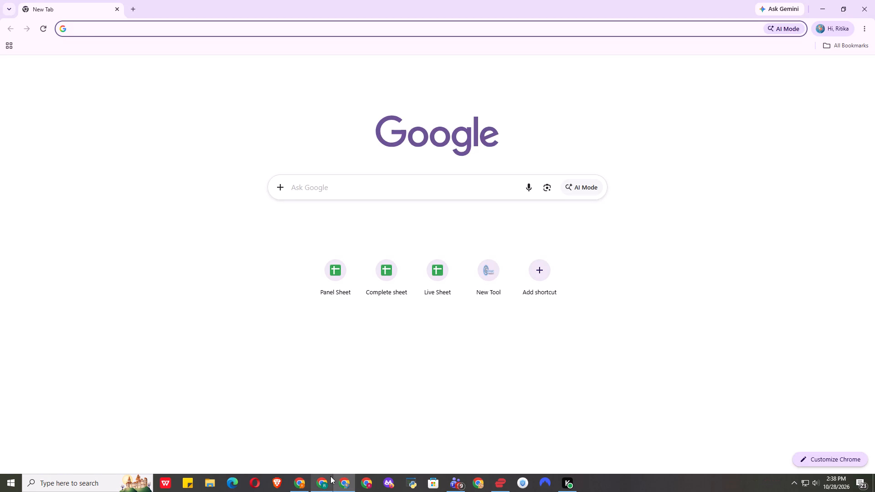
left_click(330, 476)
scroll(204, 222, "down", 2)
left_click(239, 228)
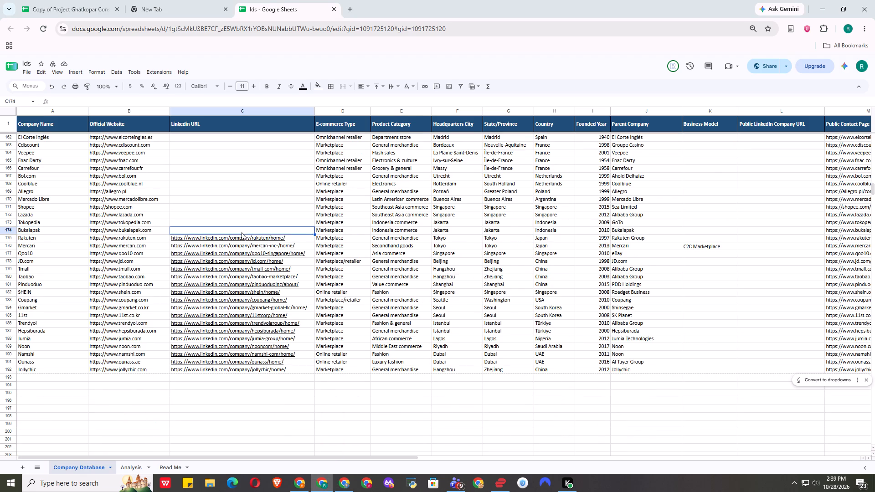
key("ctrl+v")
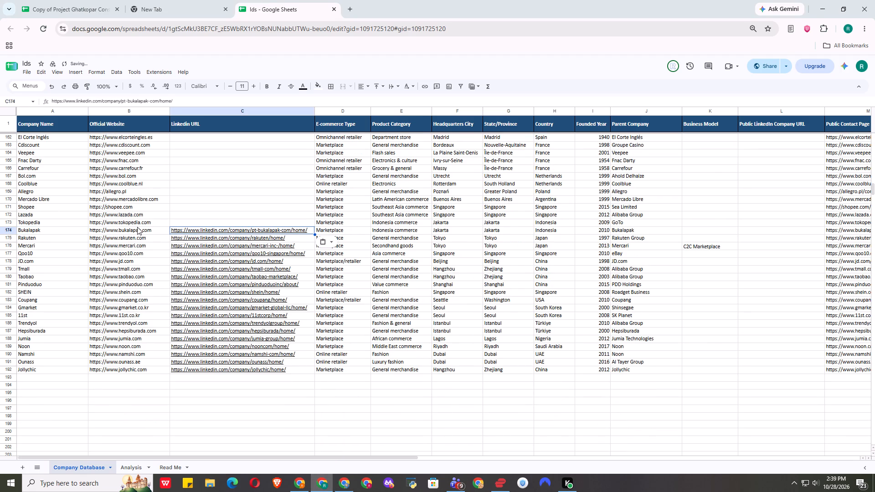
Replace Bukalapak with Tokopedia's name, copied from the spreadsheet, in the Google LinkedIn search and open the main Tokopedia result.
left_click(136, 221)
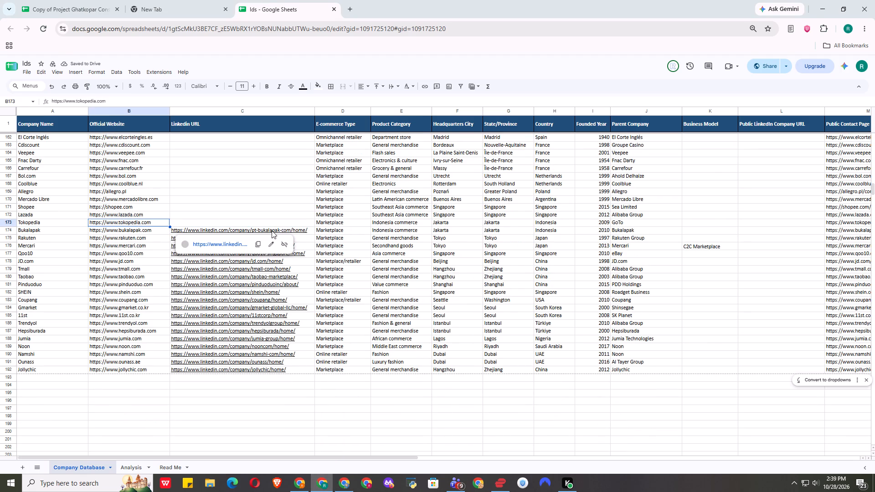
left_click(267, 230)
left_click(113, 221)
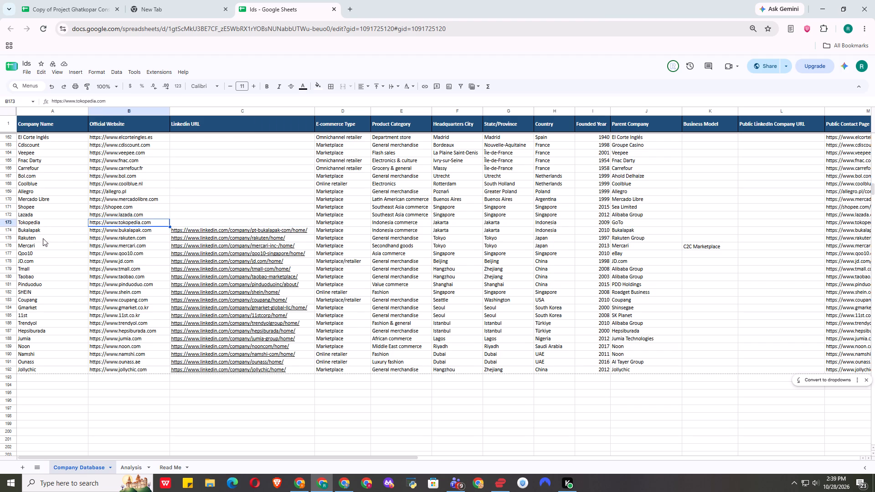
left_click(45, 222)
key("ctrl+c")
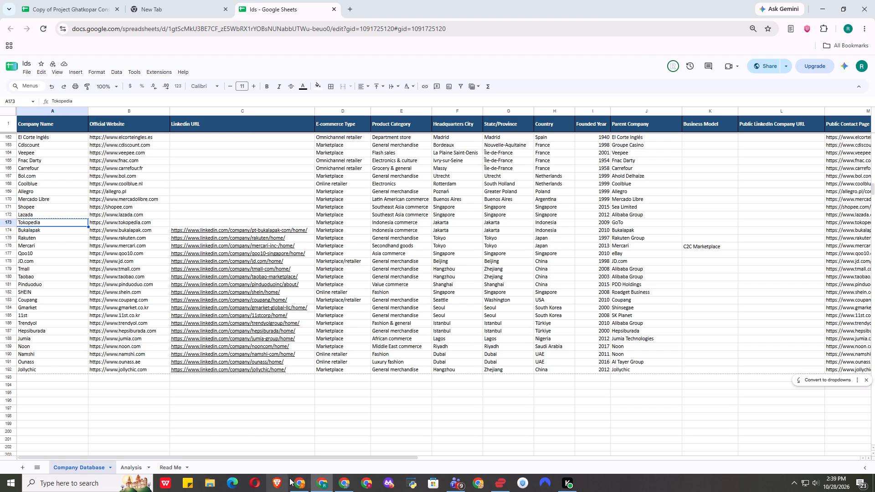
left_click(300, 481)
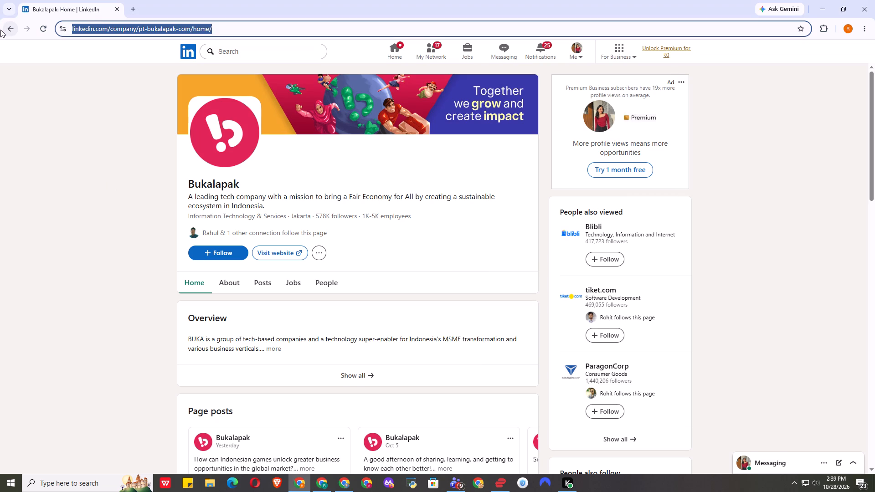
left_click(9, 28)
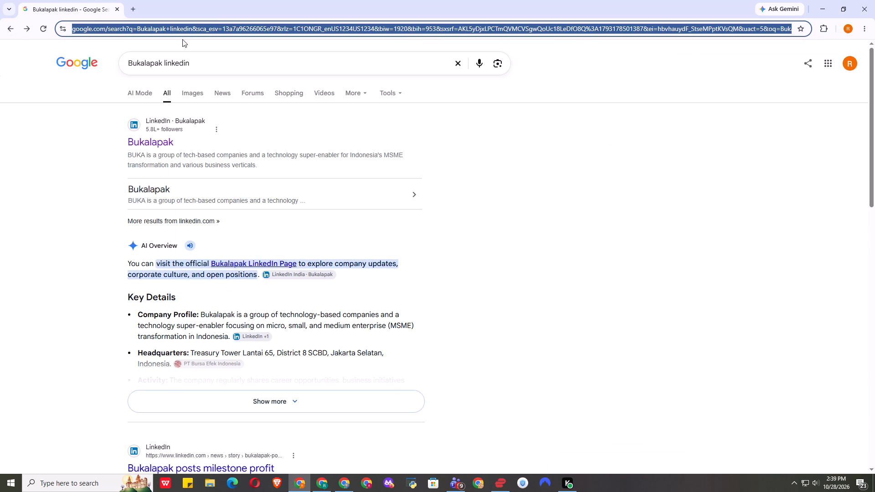
left_click_drag(160, 62, 95, 70)
key("ctrl+v")
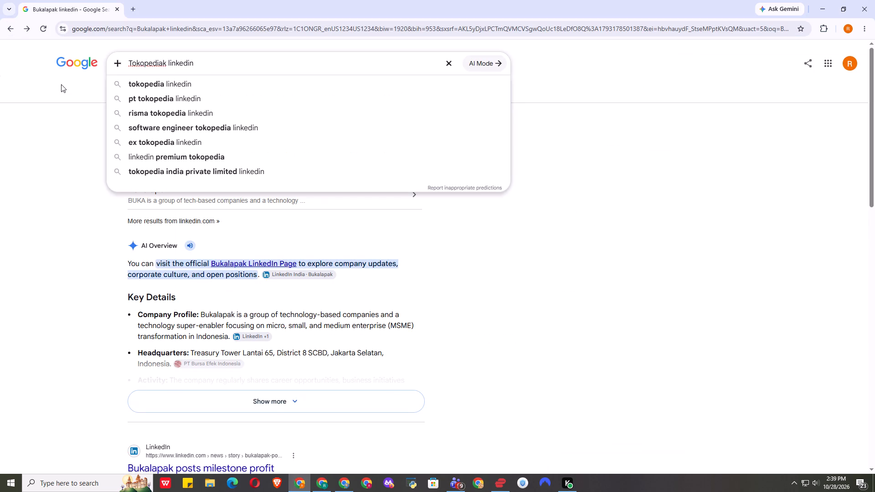
key("Right")
key("BackSpace")
key("BackSpace")
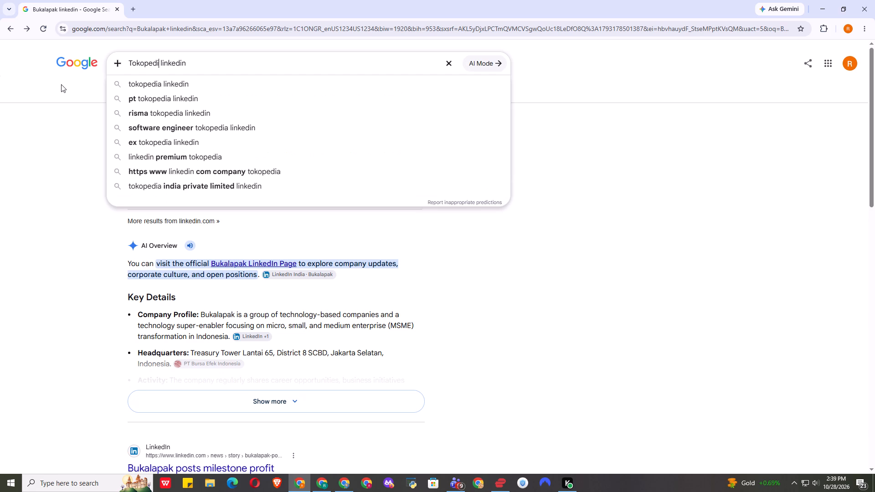
key("Return")
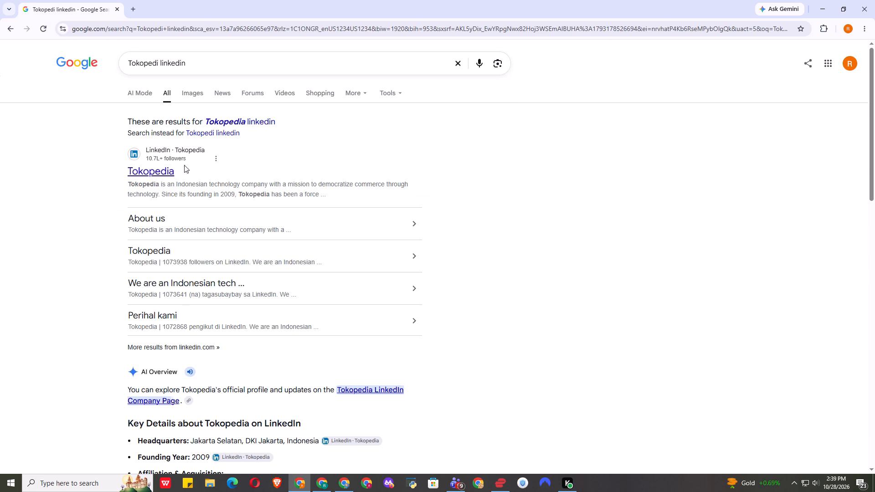
left_click(169, 164)
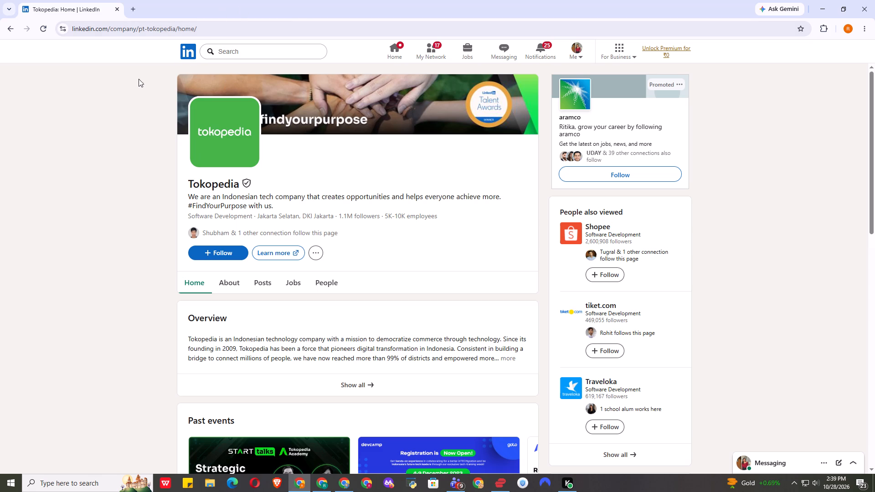
Record Tokopedia's LinkedIn page address, linkedin.com/company/pt-tokopedia/home/, in its LinkedIn URL cell in the Ids spreadsheet.
left_click_drag(226, 28, 0, 126)
key("ctrl+c")
key("ctrl+c")
key("ctrl+c")
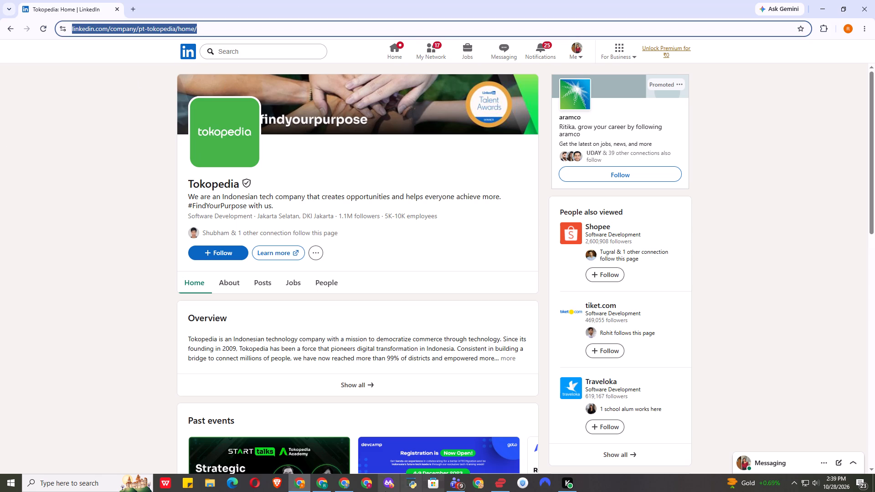
left_click(343, 483)
left_click(829, 10)
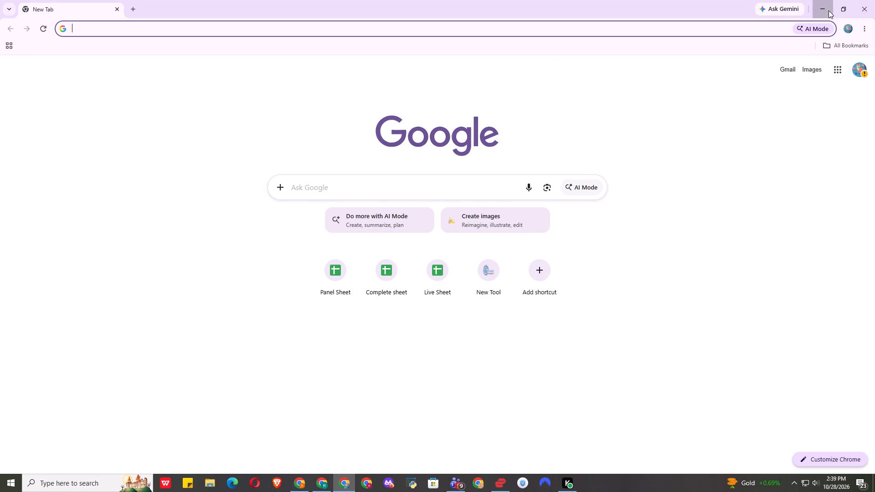
left_click(332, 483)
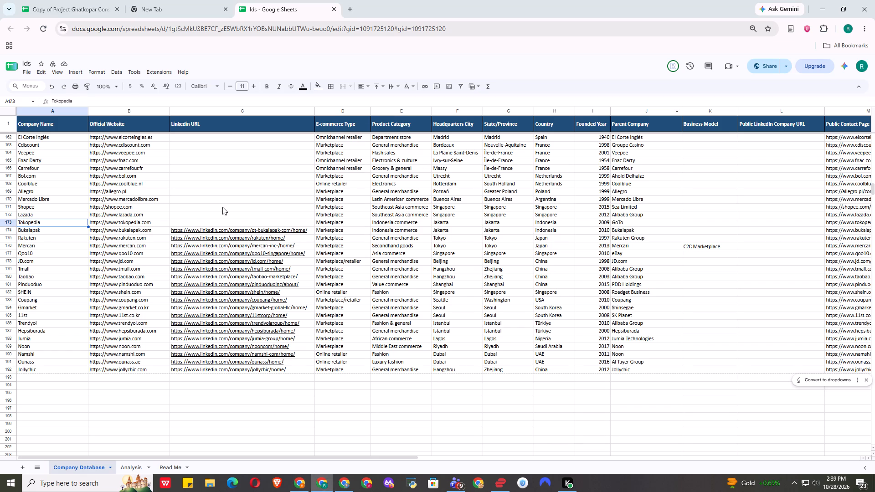
left_click(231, 223)
key("ctrl+v")
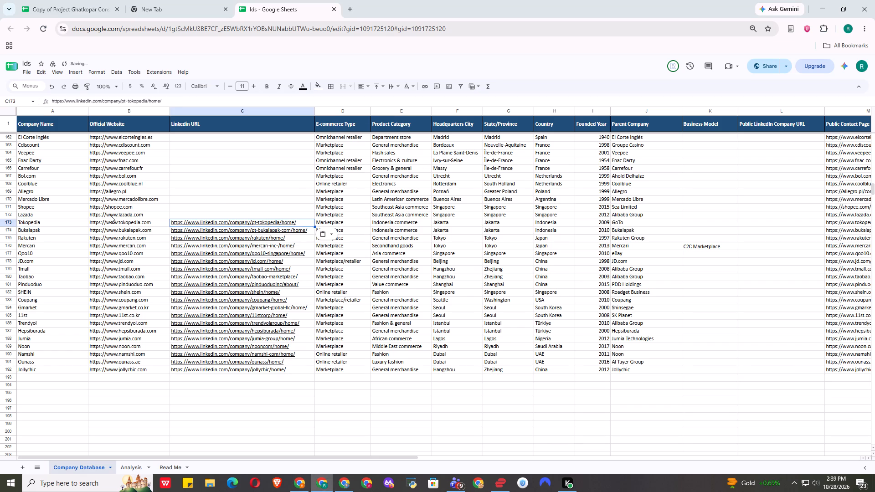
Search Google for Lazada's LinkedIn page, using the company name copied from the Ids spreadsheet, and look through the results.
left_click(110, 215)
left_click(42, 215)
key("ctrl+c")
left_click(298, 488)
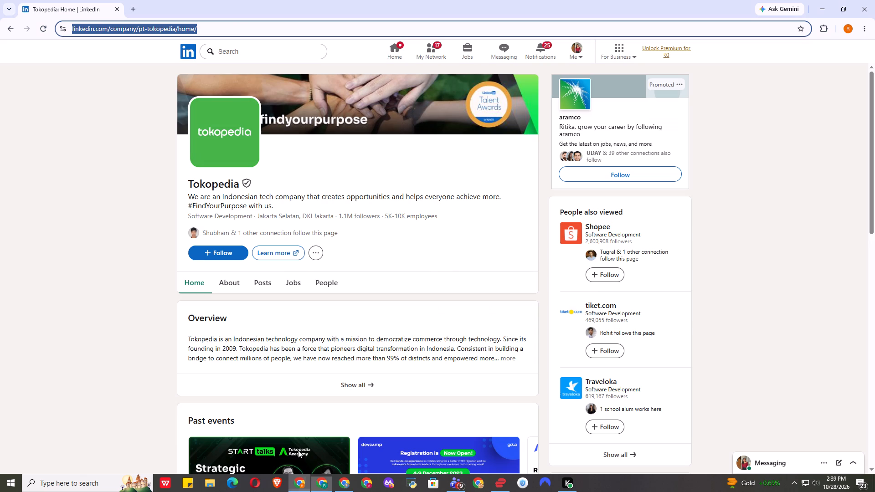
left_click(17, 22)
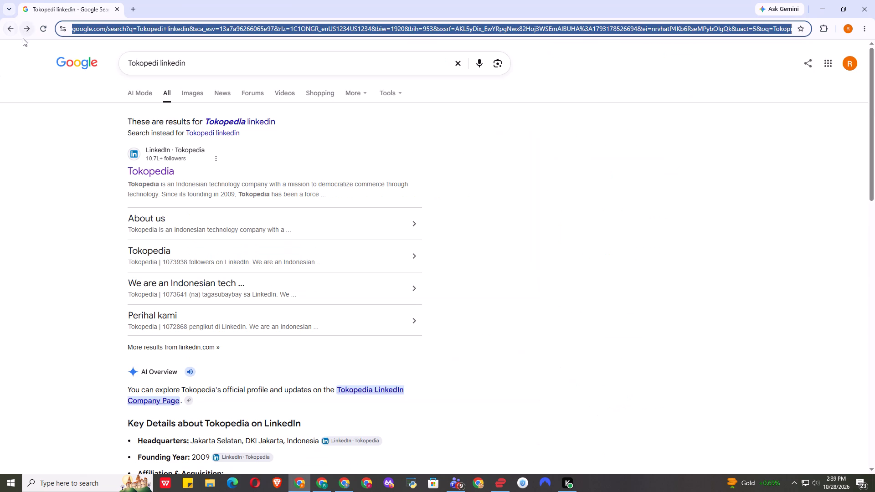
left_click_drag(158, 64, 0, 107)
key("ctrl+v")
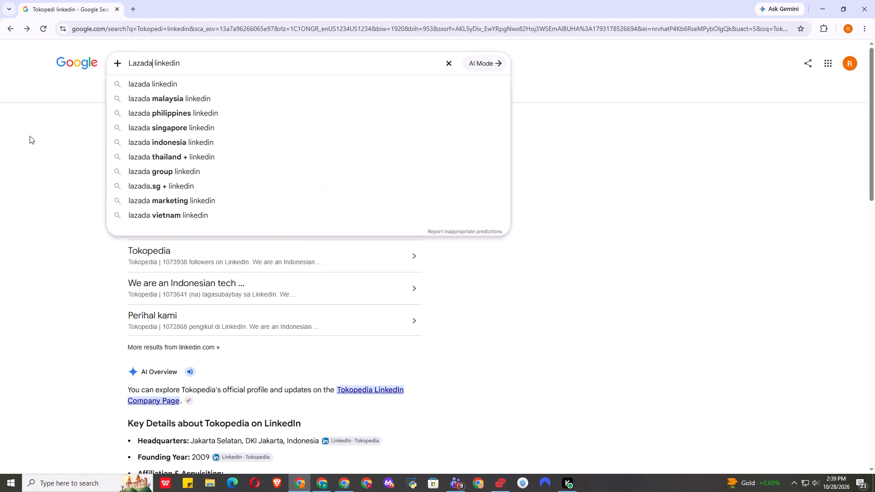
key("Return")
scroll(316, 292, "down", 1)
Switch to the Project Ghatkopar Consultant Tasks spreadsheet and look over its SOP - Click Ads- US Tracker sheet up to the top rows.
left_click(341, 484)
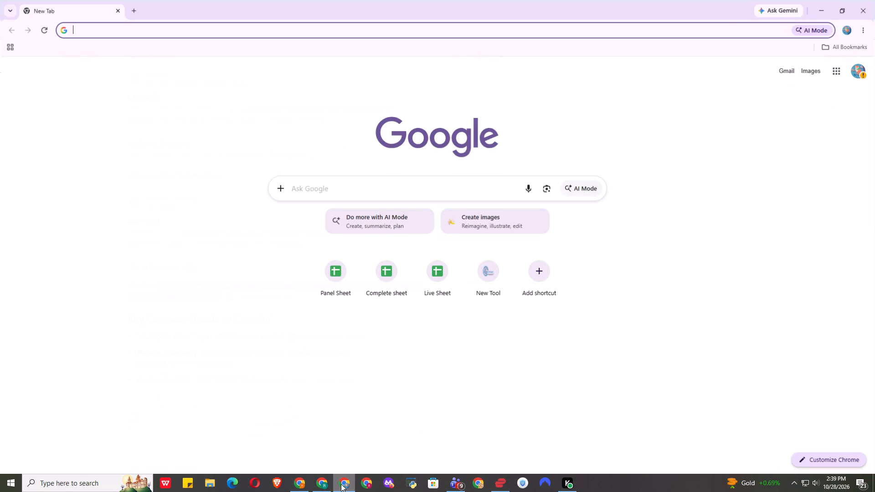
left_click(341, 484)
left_click(329, 482)
scroll(560, 310, "up", 5)
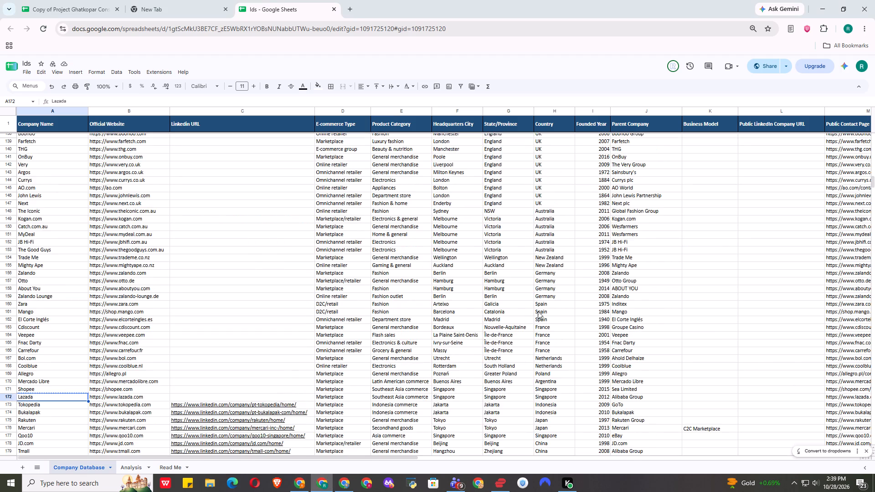
left_click(22, 0)
scroll(498, 223, "down", 2)
scroll(498, 223, "up", 1)
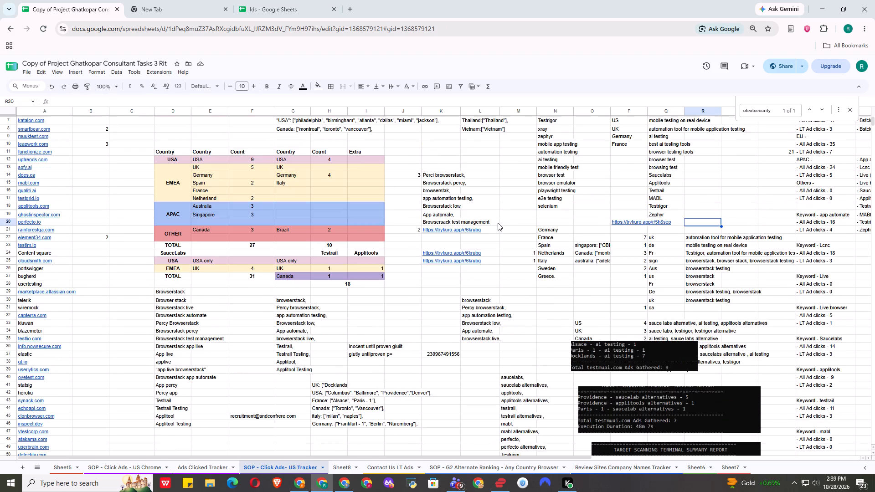
scroll(495, 222, "up", 2)
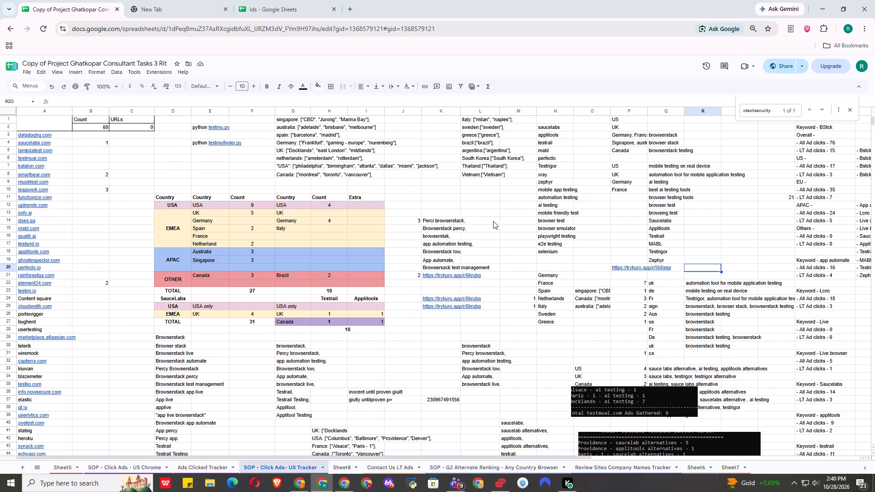
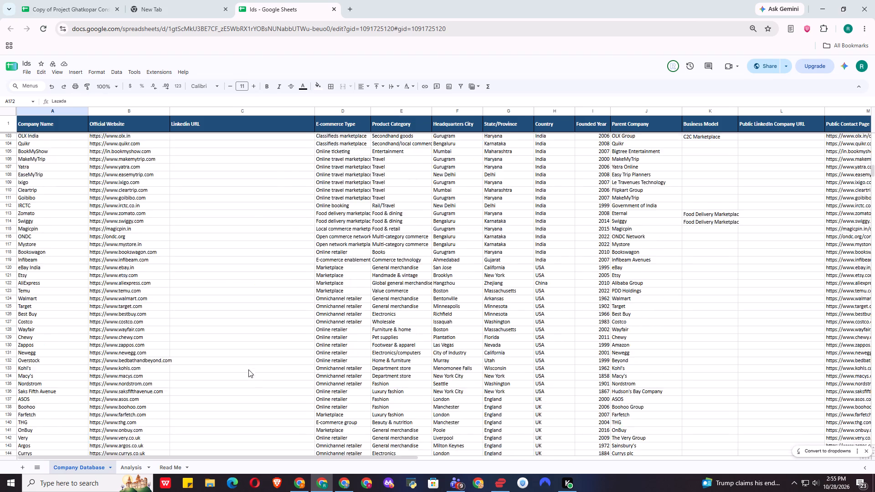
Show the edit history of Tokopedia's LinkedIn URL cell in the Ids spreadsheet, then dismiss it.
scroll(248, 379, "down", 11)
left_click_drag(242, 384, 242, 382)
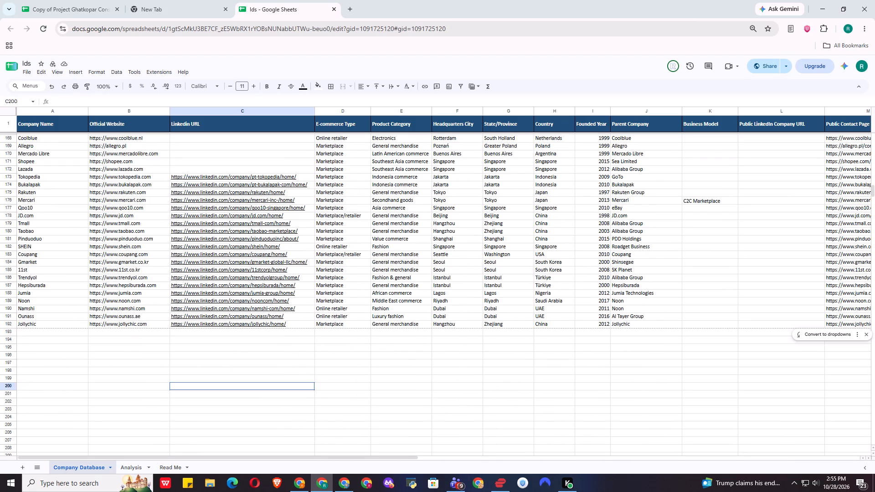
left_click_drag(242, 382, 241, 374)
left_click(232, 177)
right_click(232, 177)
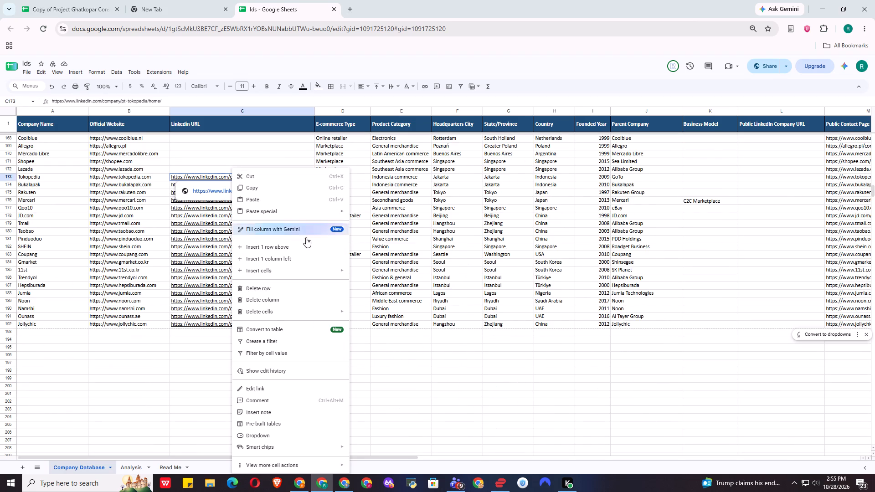
left_click(299, 369)
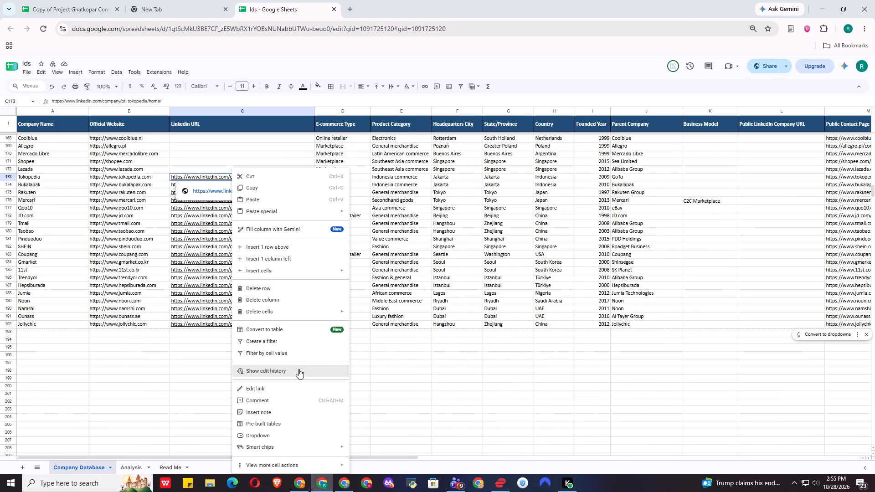
scroll(360, 233, "up", 3)
left_click(377, 158)
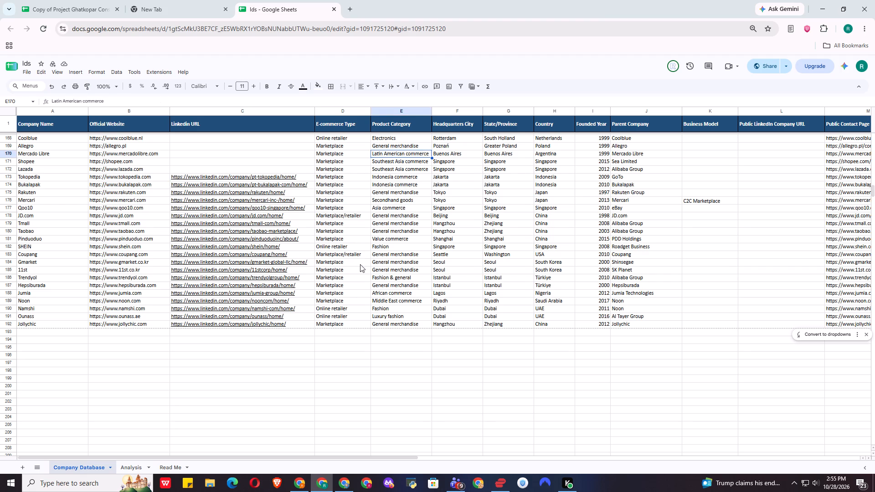
Copy Lazada's name from its Company Name cell in the Ids spreadsheet.
scroll(324, 295, "up", 2)
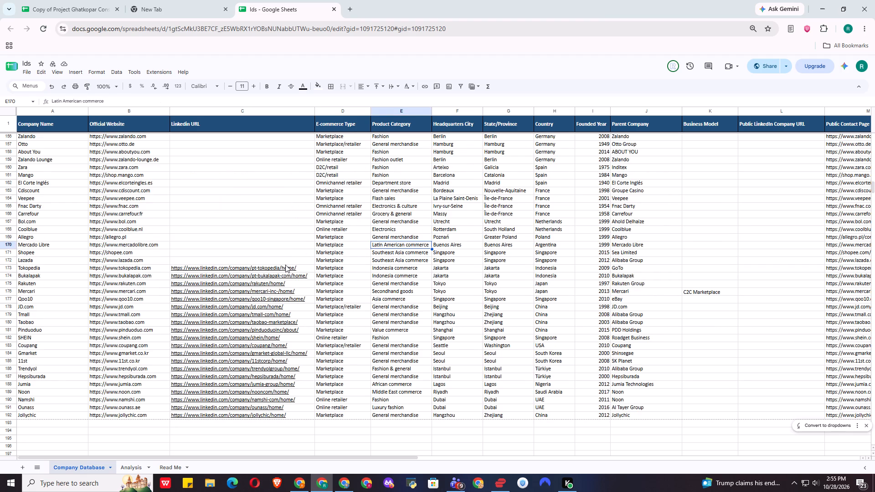
left_click(260, 261)
left_click(48, 260)
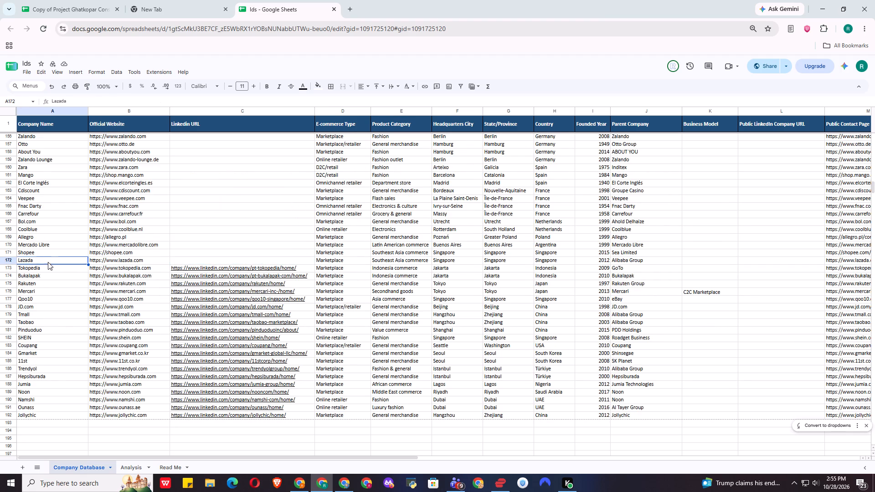
key("ctrl+c")
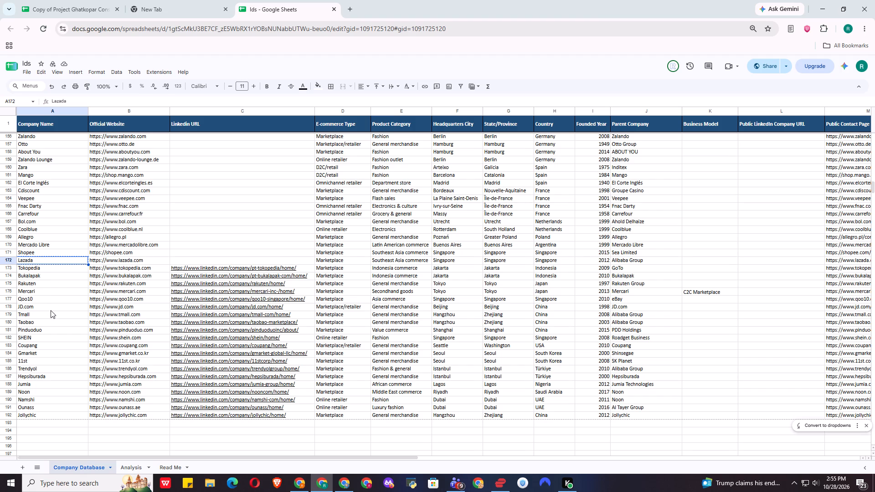
Switch to the ExpressVPN window.
left_click(508, 484)
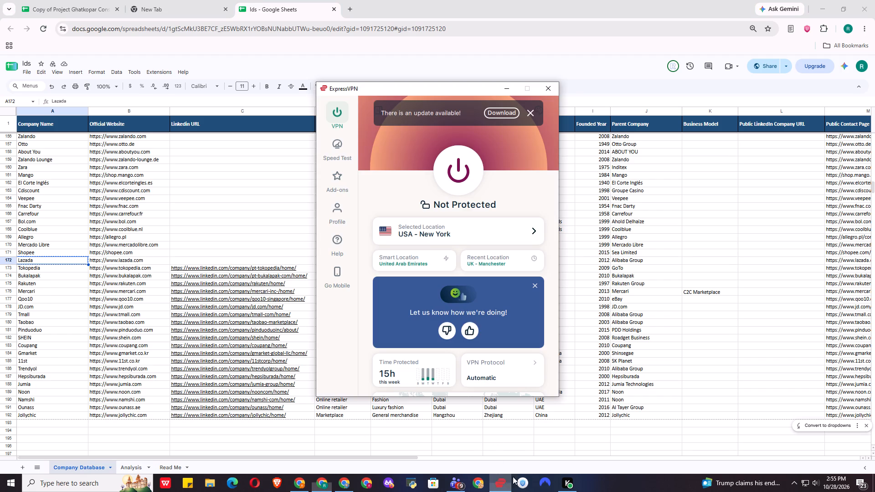
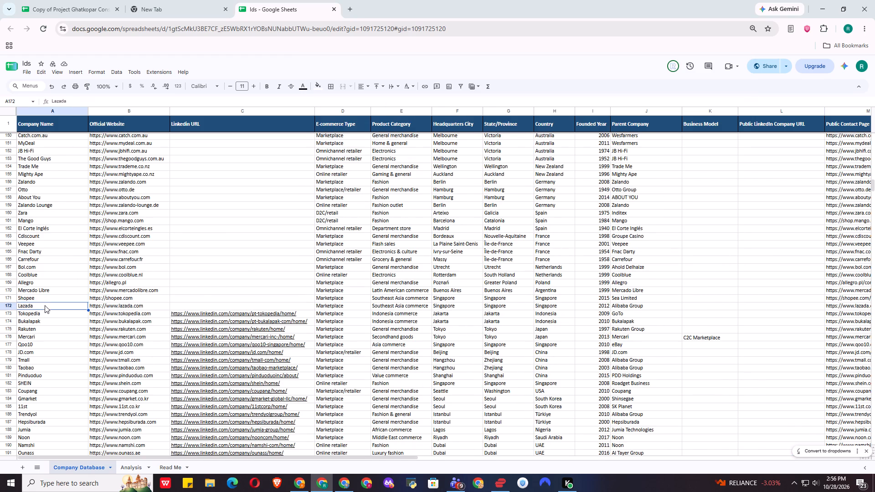
Copy Lazada's name from the Ids spreadsheet and run a Google search for "Lazada linkedin" in the other browser window.
key("ctrl+c")
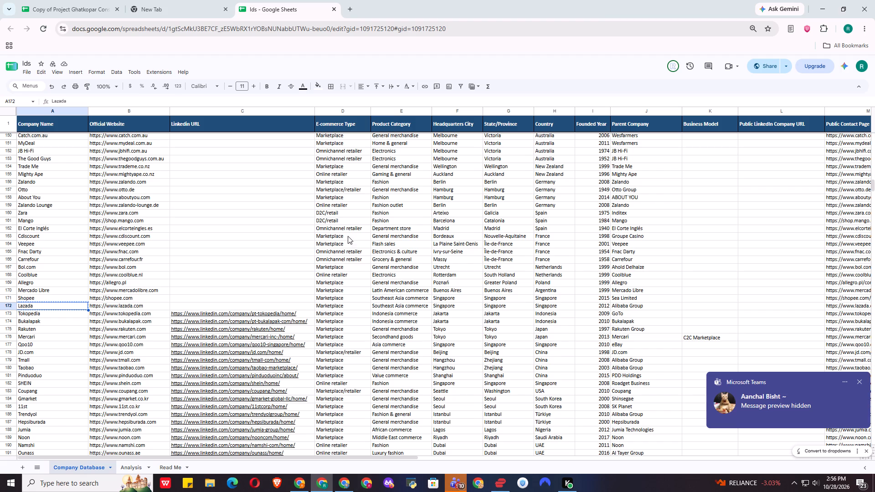
left_click(304, 483)
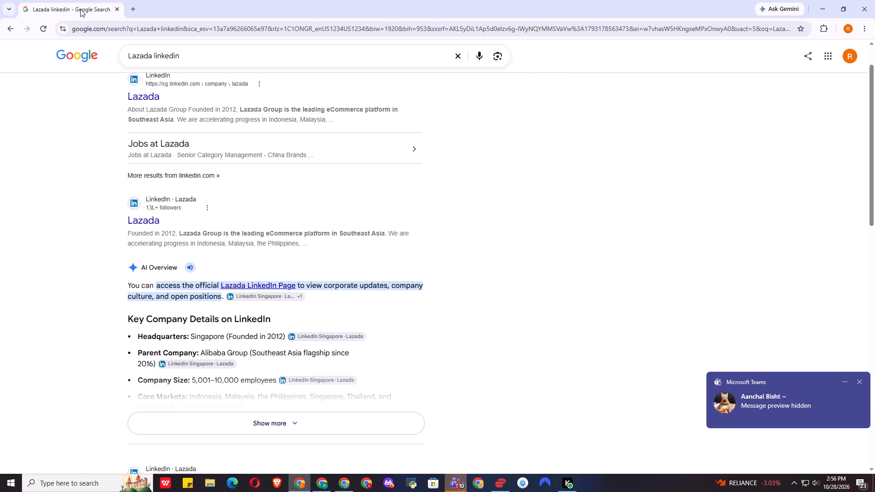
double_click(139, 61)
left_click(140, 51, "ctrl")
left_click(140, 51, "ctrl")
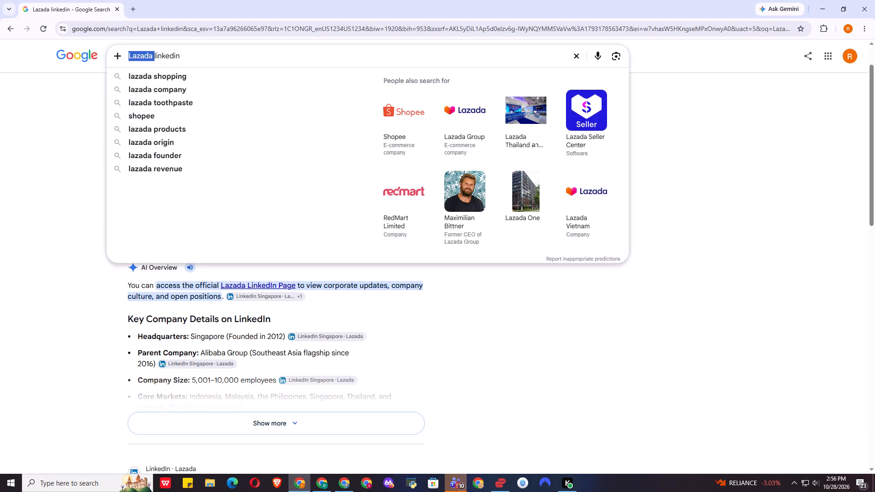
key("ctrl+v")
key("space")
key("Return")
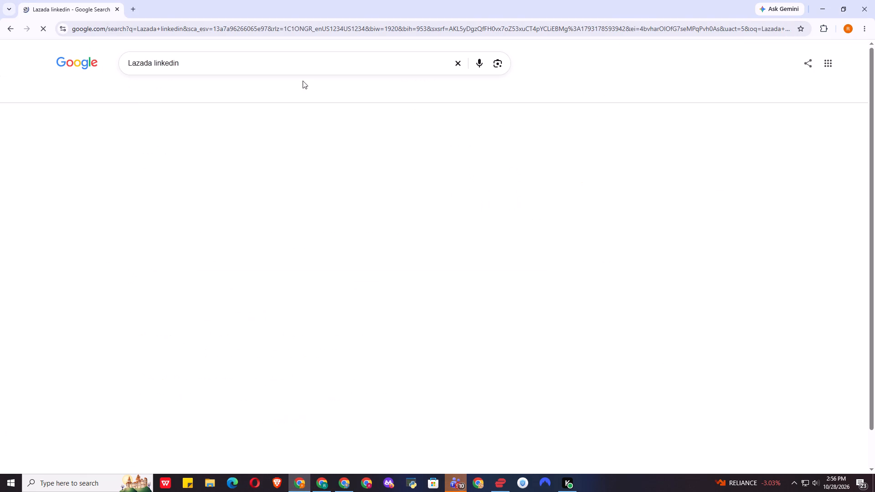
Open Lazada's LinkedIn company page from the Google search results.
left_click(345, 483)
left_click(345, 483)
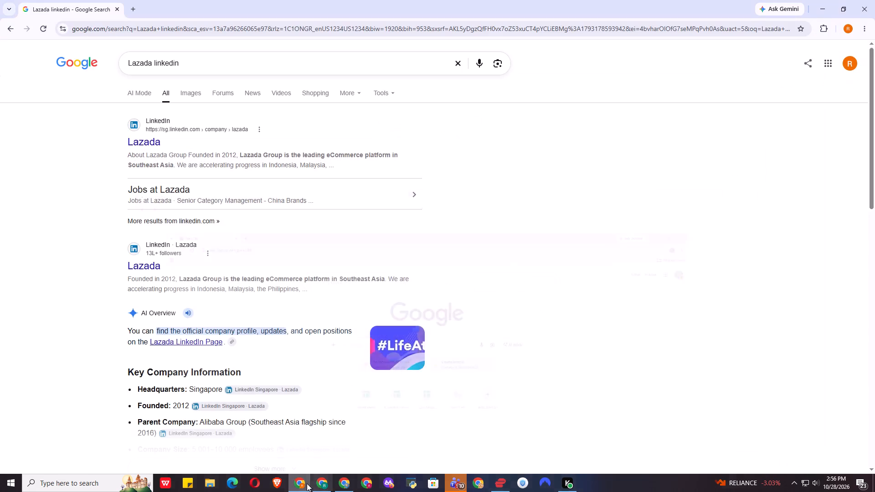
left_click(299, 484)
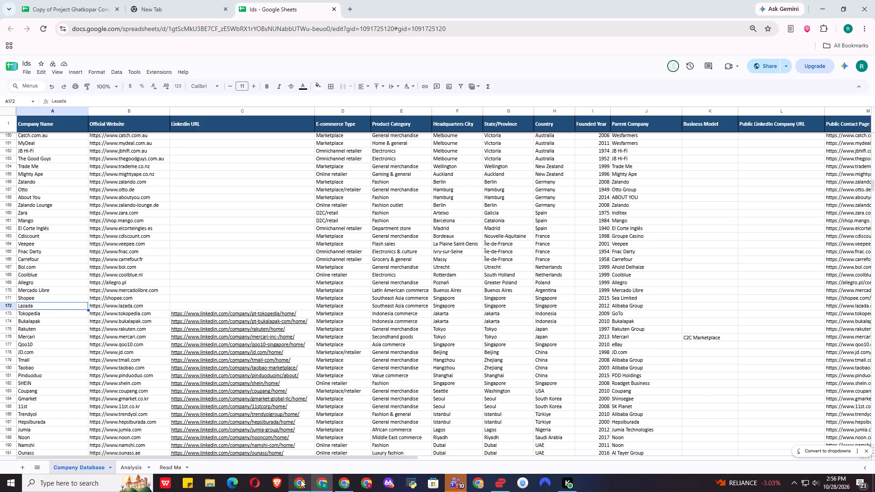
left_click(301, 480)
left_click(149, 143)
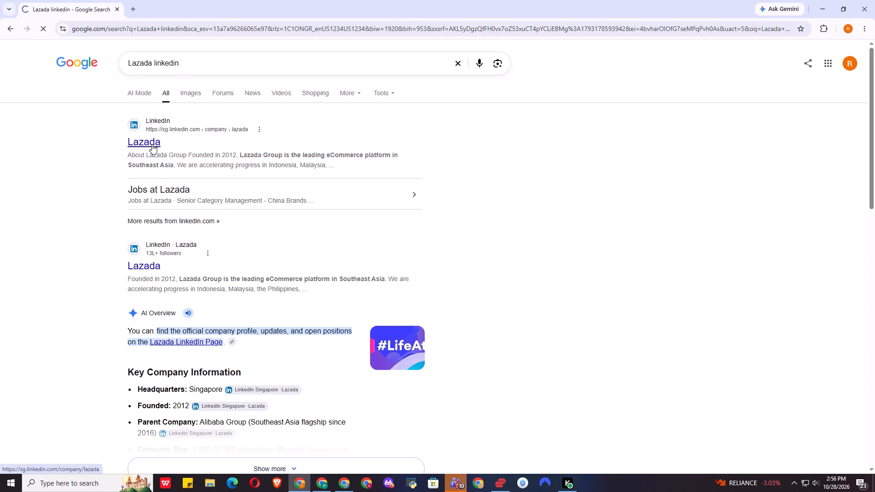
Copy the full web address of Lazada's LinkedIn home page.
left_click_drag(248, 26, 107, 56)
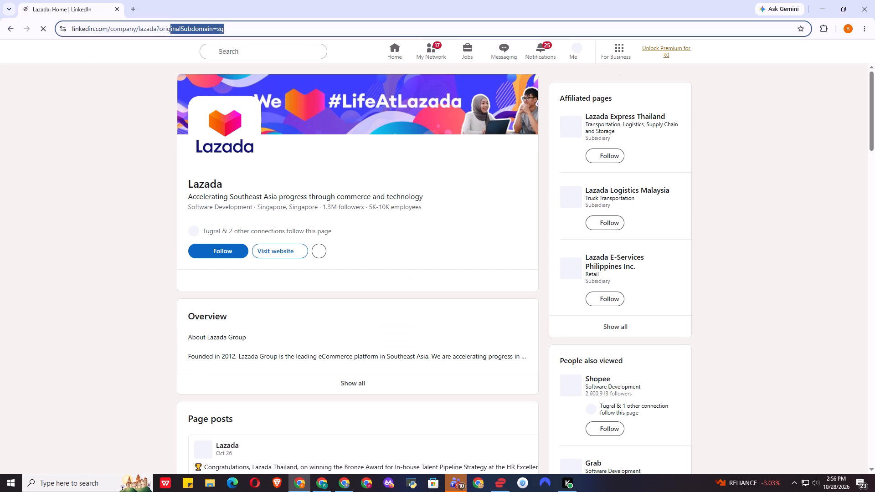
left_click_drag(107, 56, 18, 82)
left_click(82, 147)
left_click_drag(220, 23, 96, 70)
left_click(229, 25)
left_click_drag(229, 25, 0, 38)
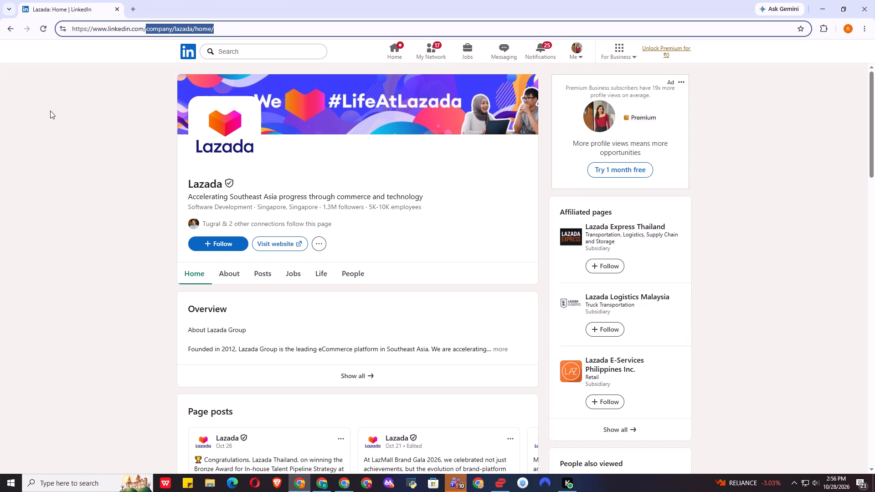
key("ctrl+c")
key("ctrl+c")
left_click(343, 484, "ctrl")
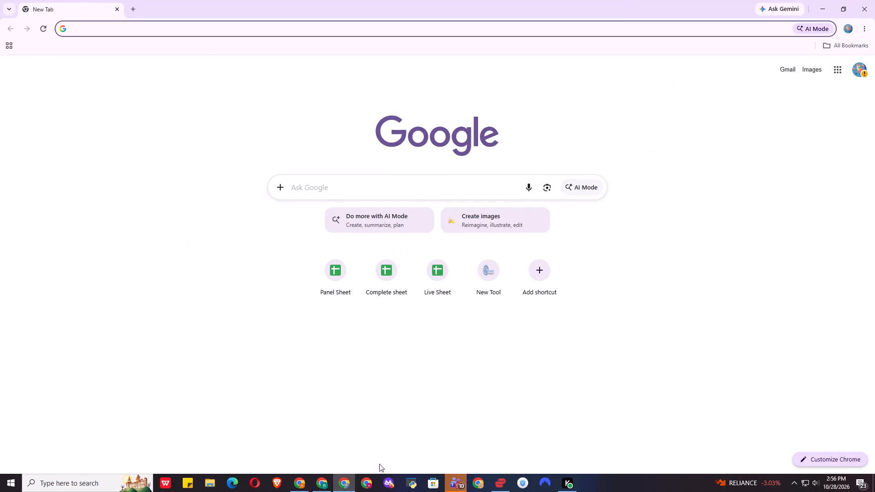
left_click(322, 481)
double_click(249, 302)
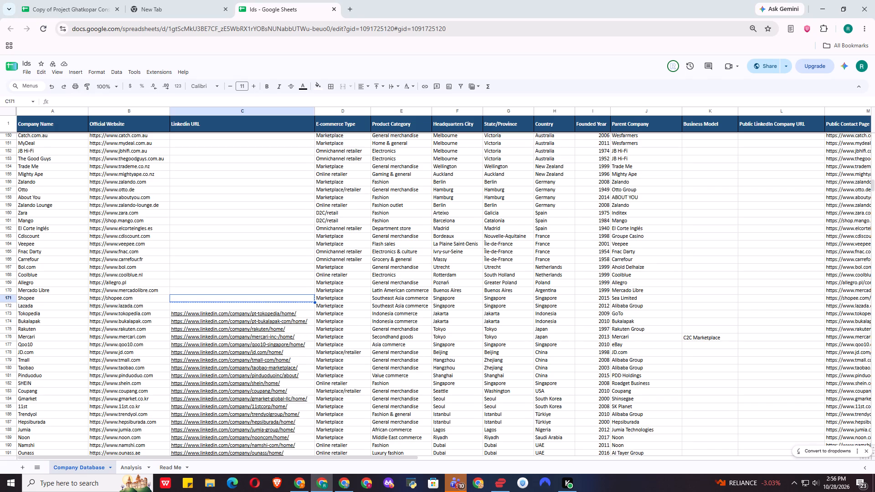
left_click(256, 306)
key("ctrl+v")
Copy Shopee's name from its Company Name cell in the Ids spreadsheet.
left_click(28, 299)
key("ctrl+c")
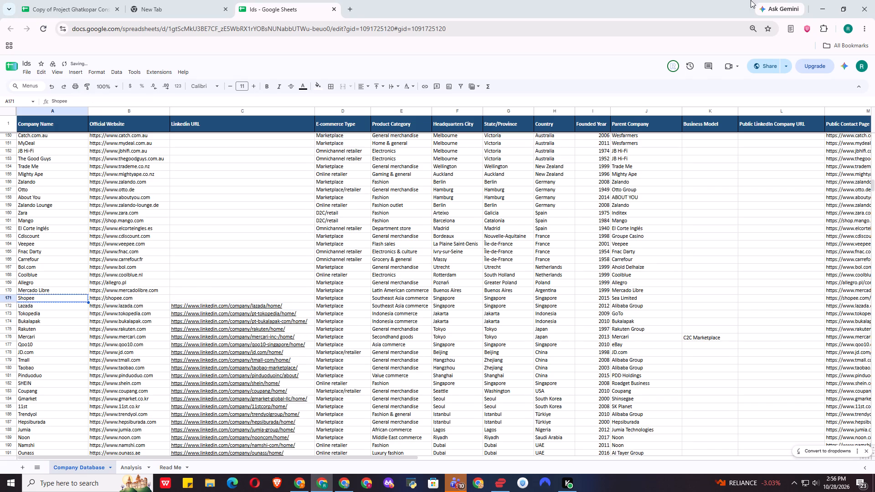
Minimise the spreadsheet window and close the blank New Tab window behind it.
left_click(829, 4)
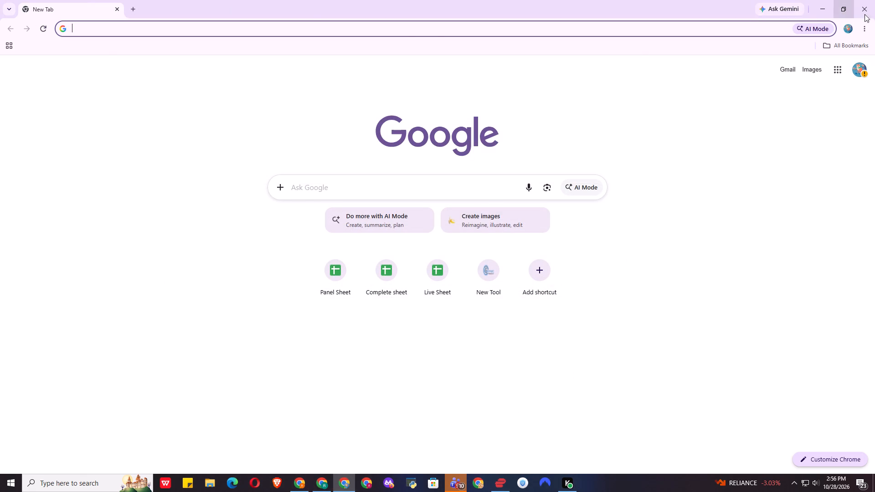
left_click(869, 13)
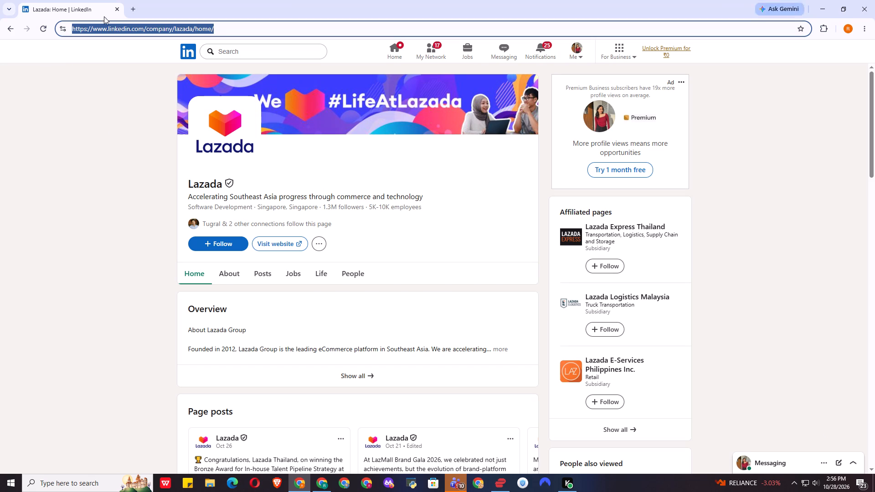
Go back from Lazada's LinkedIn page to the Google results and search for "Shopee linkedin".
left_click(10, 23)
double_click(143, 60)
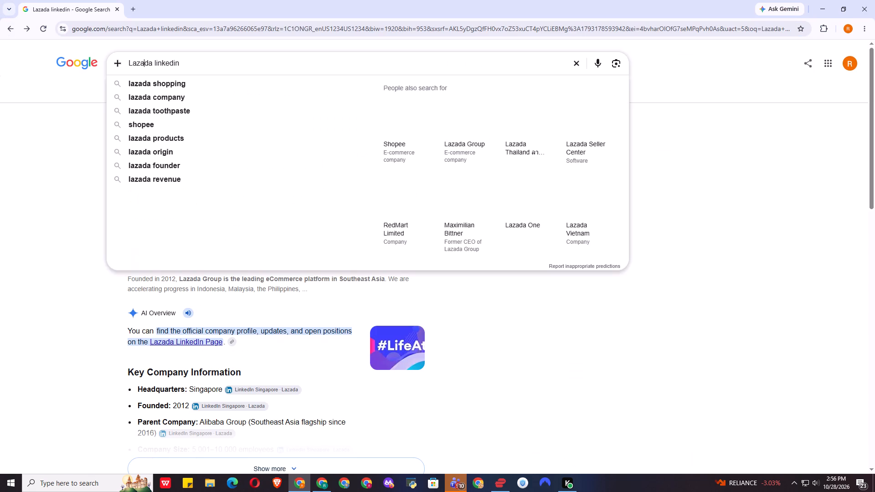
key("ctrl+v")
key("space")
key("Return")
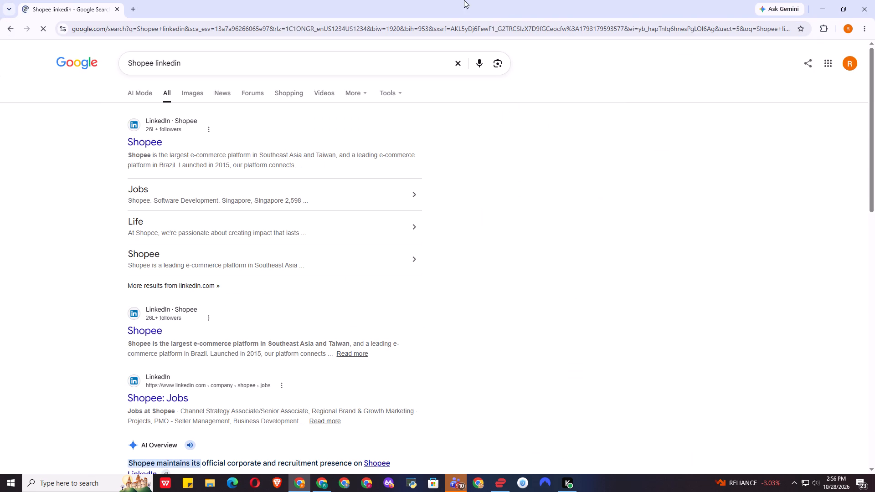
Open Shopee's LinkedIn company page from the search results and copy its full web address.
left_click(145, 137)
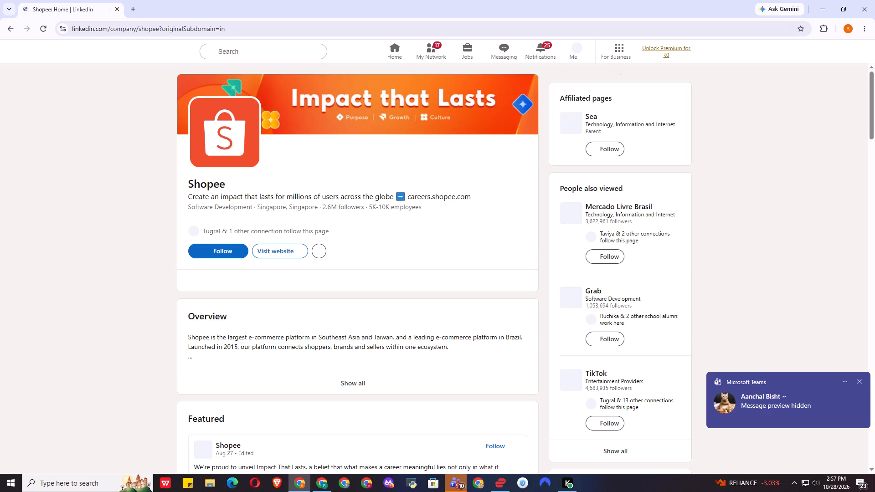
left_click_drag(248, 27, 62, 54)
left_click(90, 124)
left_click_drag(257, 26, 0, 77)
key("ctrl+c")
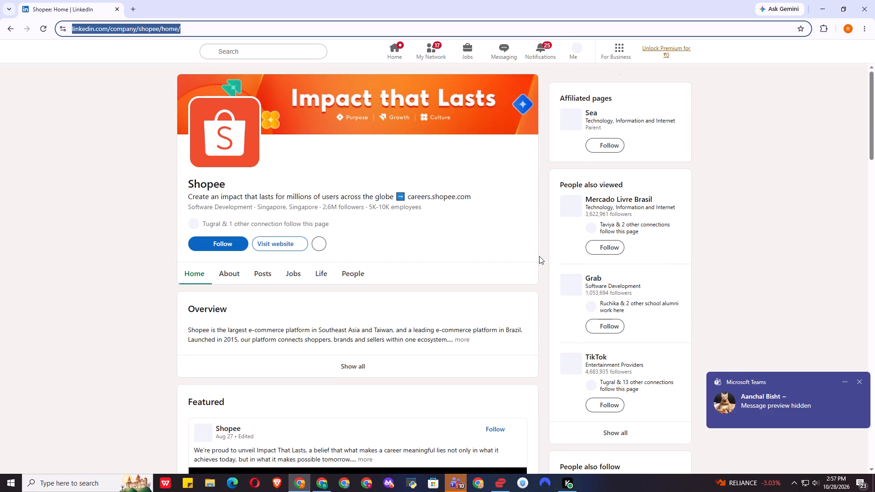
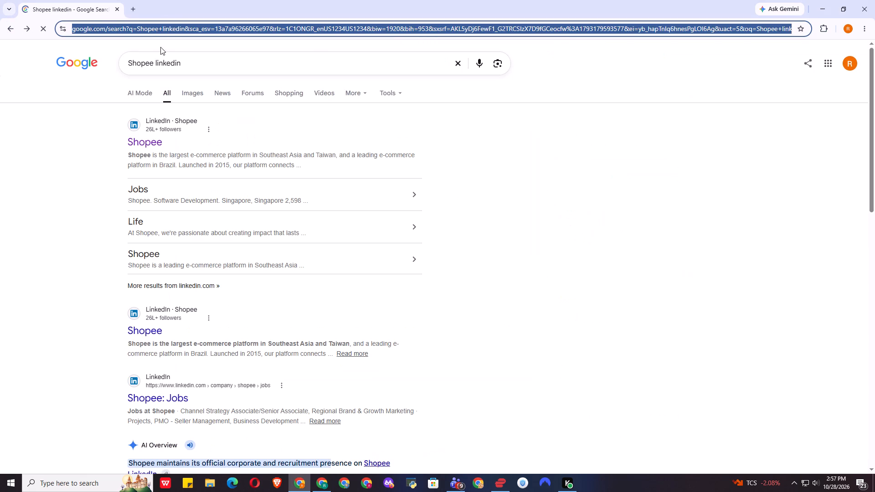
Replace Shopee with the copied company name in the Google query and search for "Mercado Libre linkedin".
left_click_drag(153, 61, 113, 66)
key("ctrl+v")
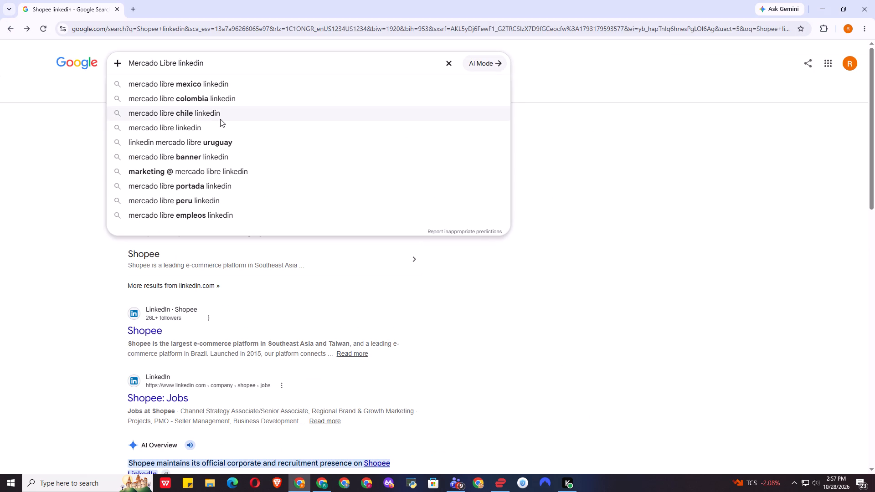
key("space")
key("Return")
Open Mercado Libre's LinkedIn company page from the search results and copy its full web address.
left_click(168, 146)
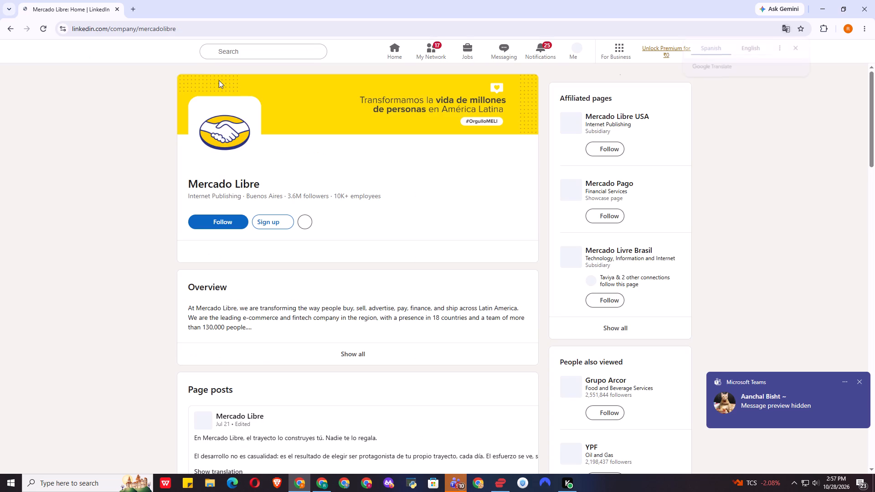
left_click_drag(193, 27, 0, 100)
key("ctrl+c")
key("ctrl+c")
key("ctrl+c")
key("ctrl+c")
key("ctrl+c")
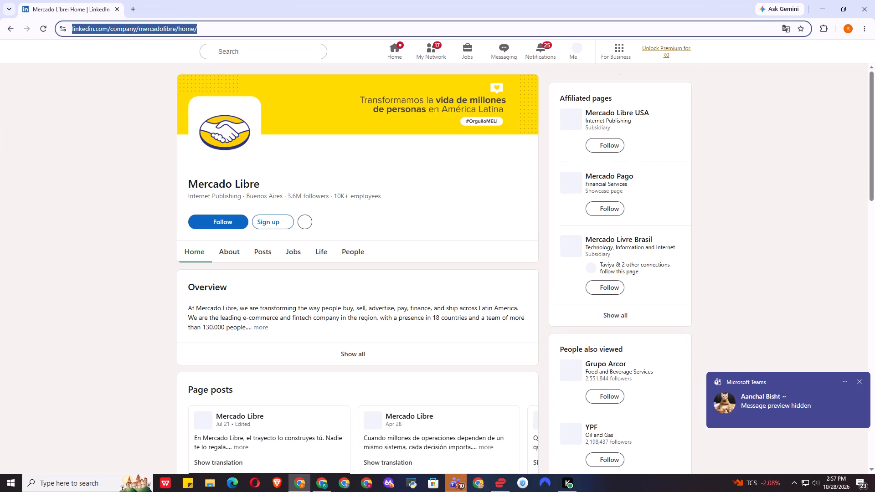
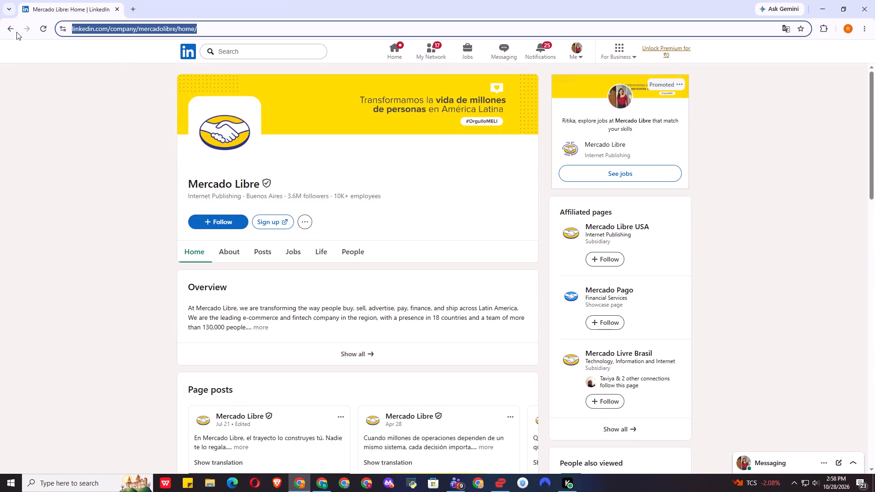
Return to the Google results and replace Mercado Libre in the search query with the copied LinkedIn page address.
left_click(10, 28)
left_click_drag(128, 60, 171, 60)
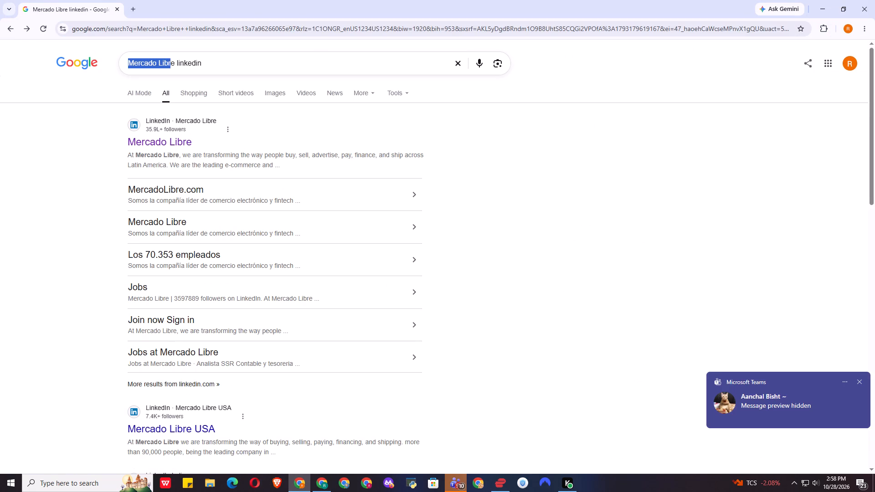
left_click_drag(171, 60, 175, 63)
key("ctrl+v")
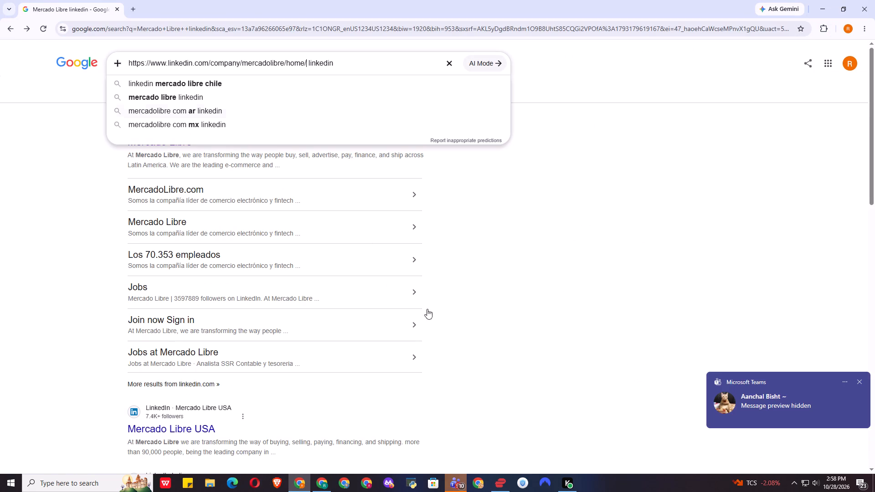
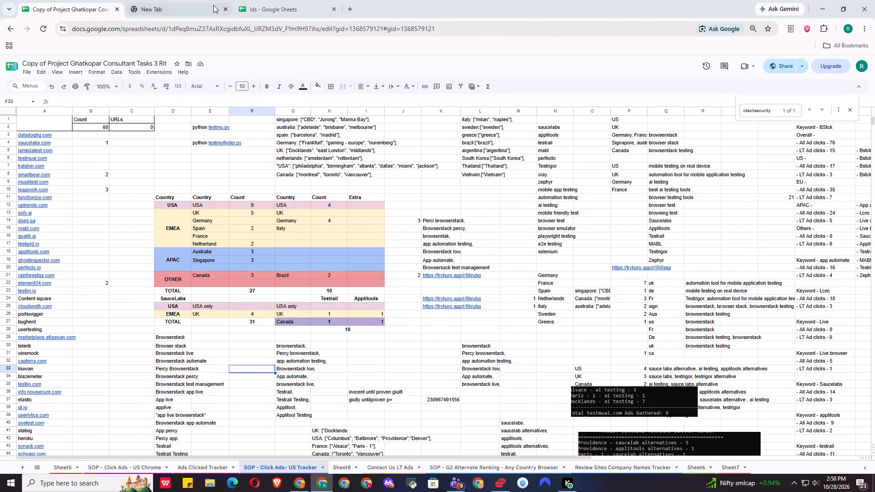
Copy the Mercado Libre company name from the Ids spreadsheet and search Google for "Mercado Libre linkedin", replacing Shopee in the query.
left_click(253, 5)
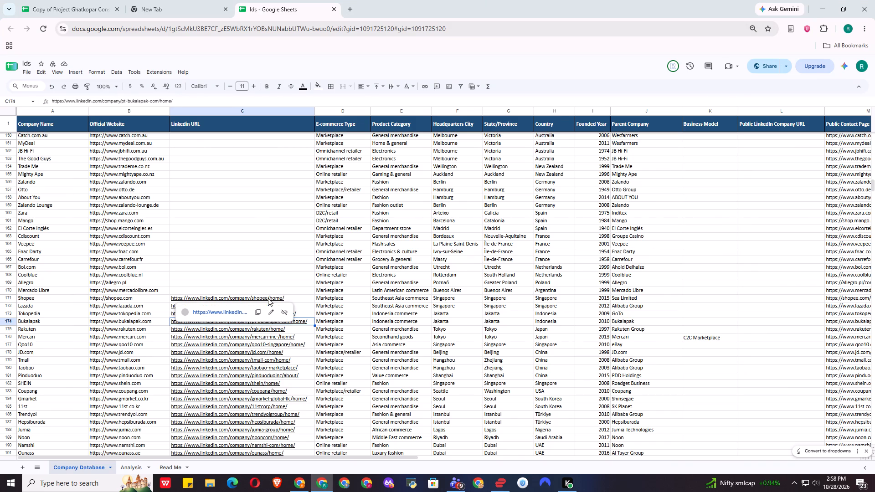
left_click(268, 298)
left_click(44, 290)
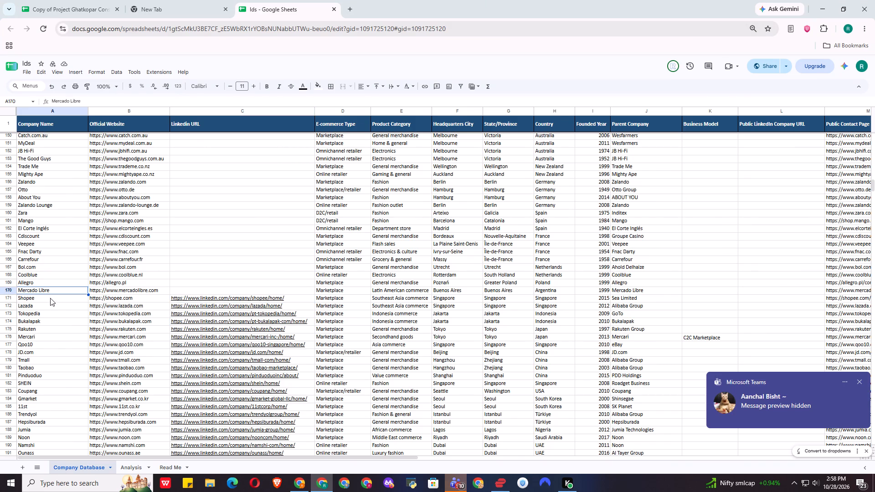
key("ctrl+c")
left_click(814, 5)
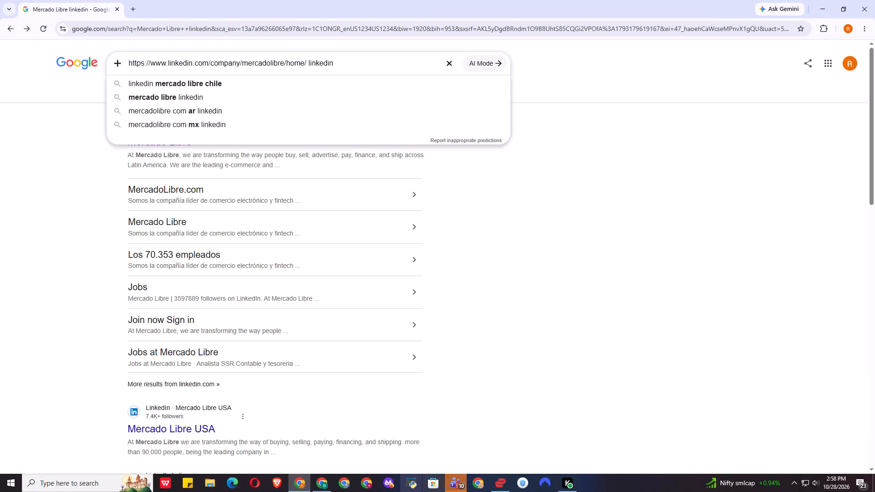
left_click(12, 28)
left_click(321, 482)
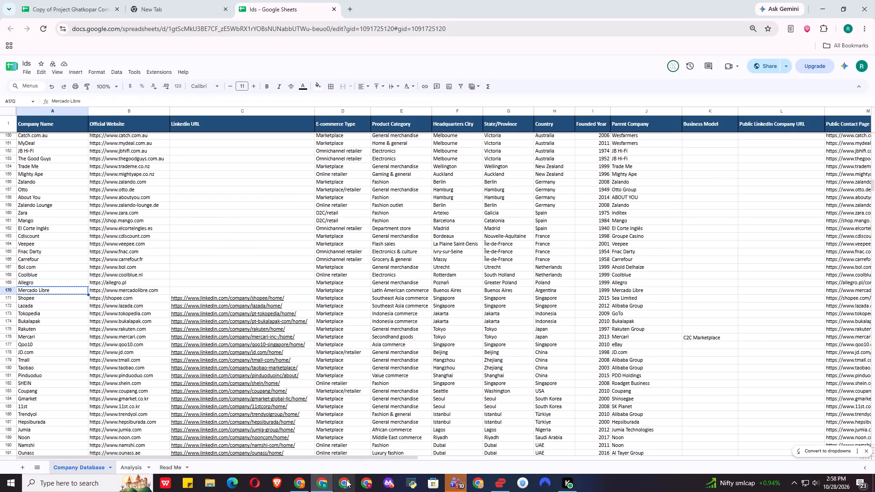
left_click(301, 482)
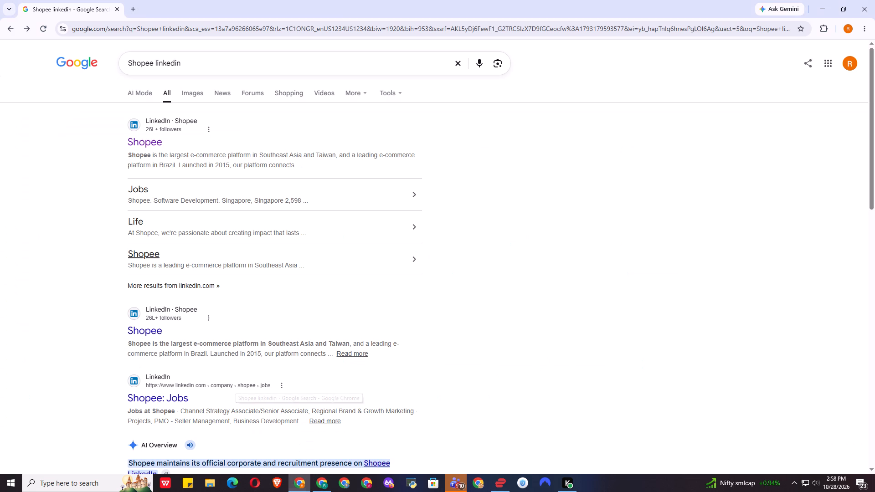
key("ctrl+z")
double_click(141, 61)
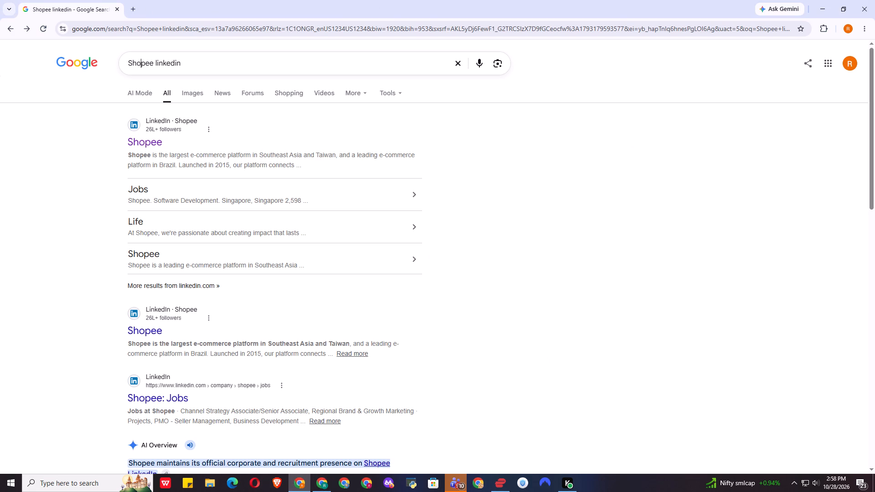
key("ctrl+z")
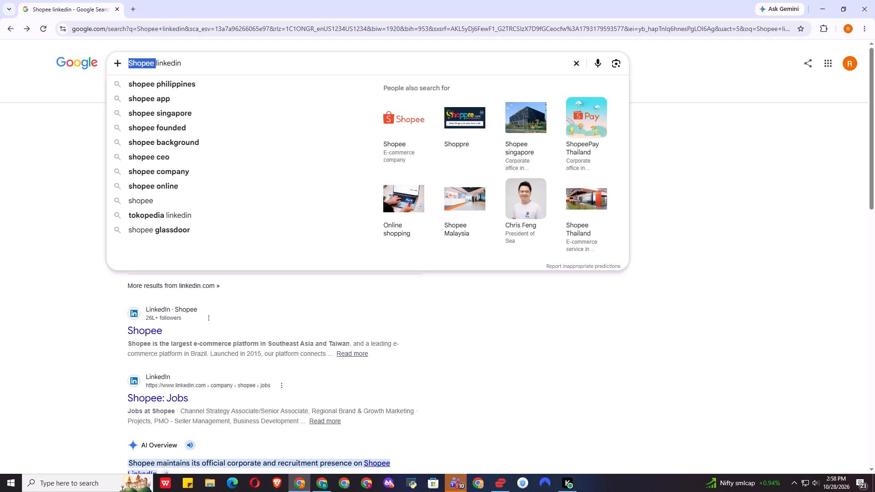
key("ctrl+z")
key("ctrl+v")
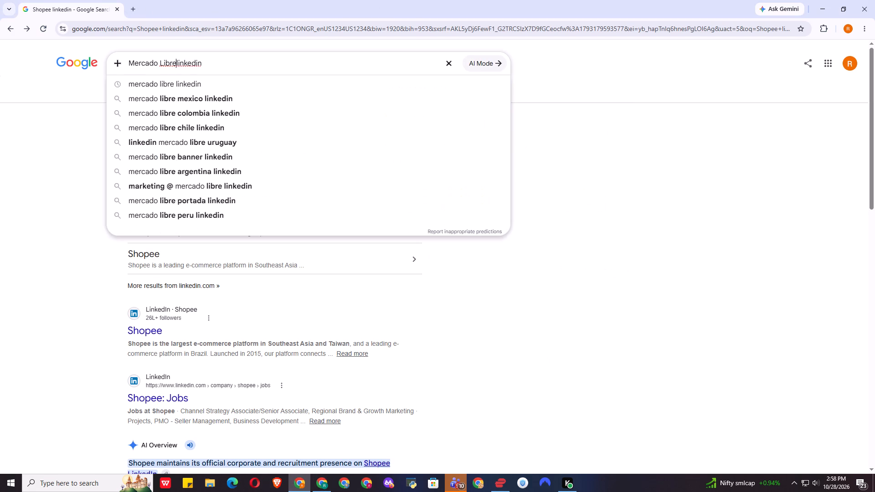
key("space")
key("Return")
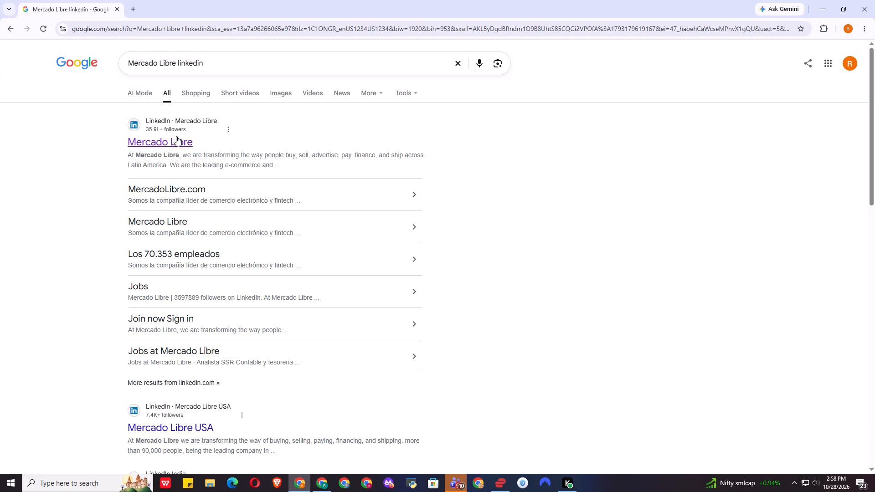
Open Mercado Libre's LinkedIn page and copy its address, linkedin.com/company/mercadolibre/home/, into the company's LinkedIn URL cell in the Ids spreadsheet.
left_click(176, 136)
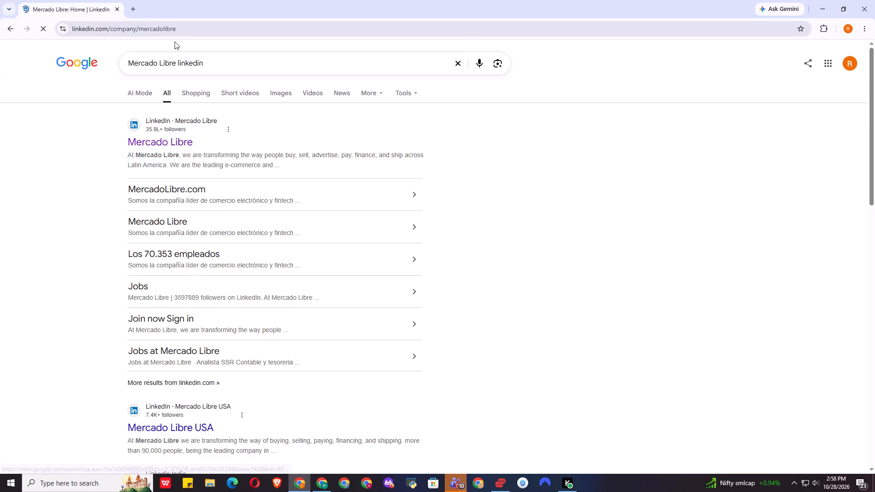
left_click_drag(206, 29, 11, 46)
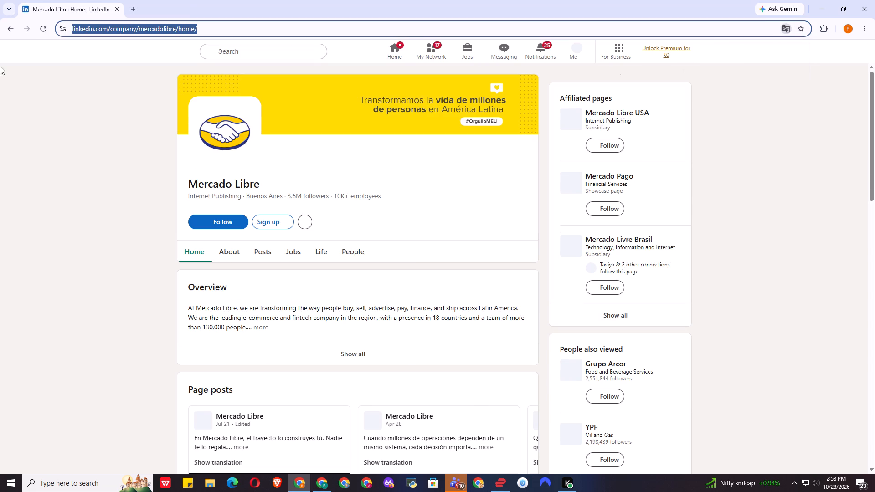
key("ctrl+c")
left_click(325, 483)
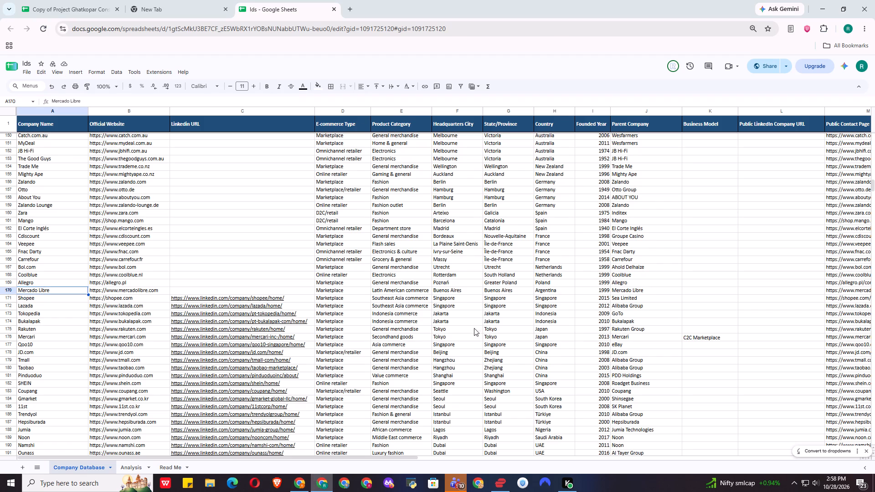
left_click(257, 293)
key("ctrl+v")
Select the Allegro company name in the Ids spreadsheet.
left_click(37, 280)
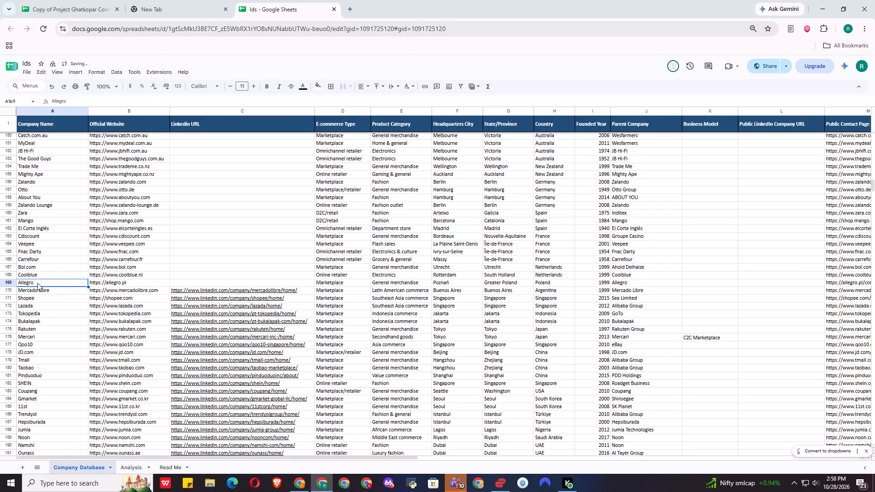
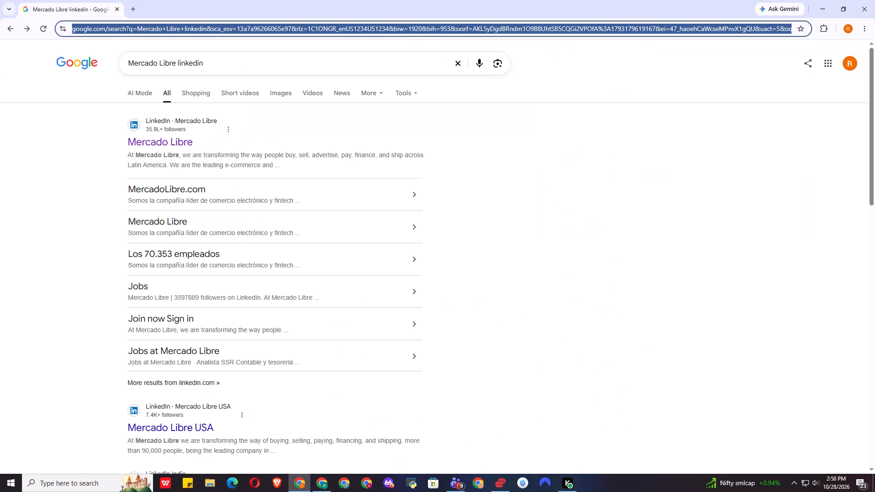
Search Google for "Allegro linkedin", replacing Mercado Libre in the query with the copied company name.
left_click_drag(175, 62, 71, 69)
key("ctrl+v")
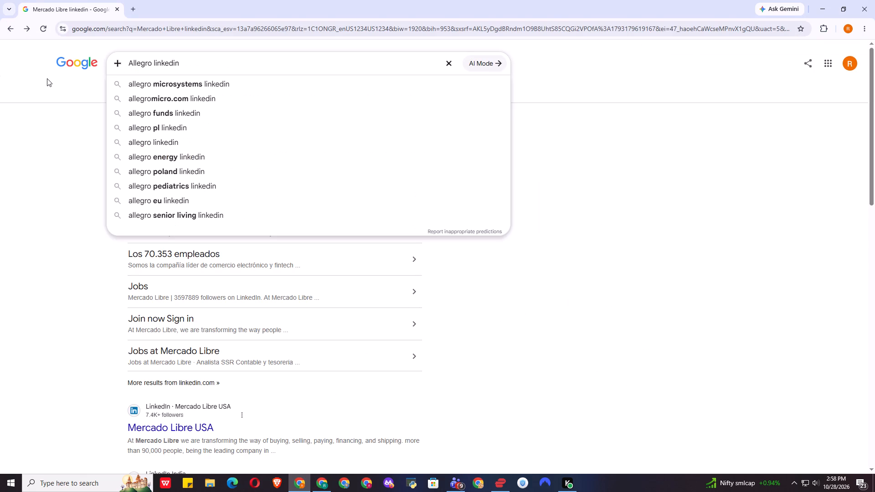
key("Return")
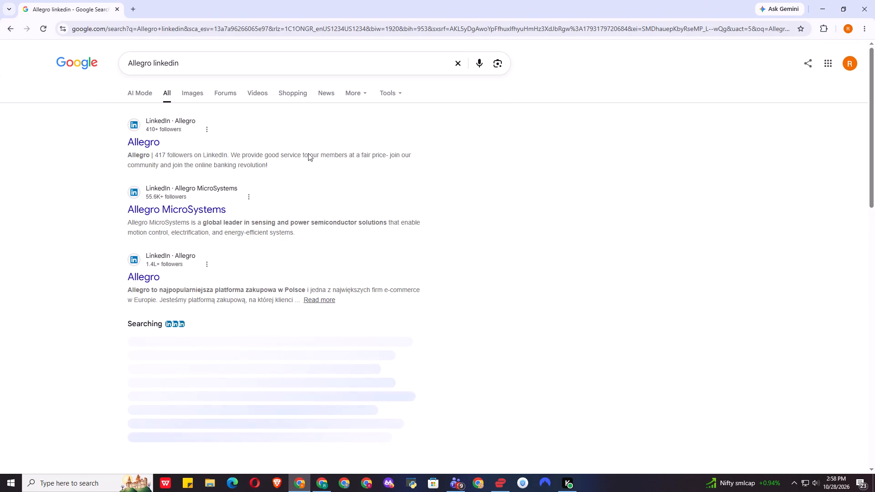
Open the first Allegro LinkedIn result and copy its address, linkedin.com/company/allegro-finance/home/, into Allegro's LinkedIn URL cell in the Ids spreadsheet.
left_click(140, 145)
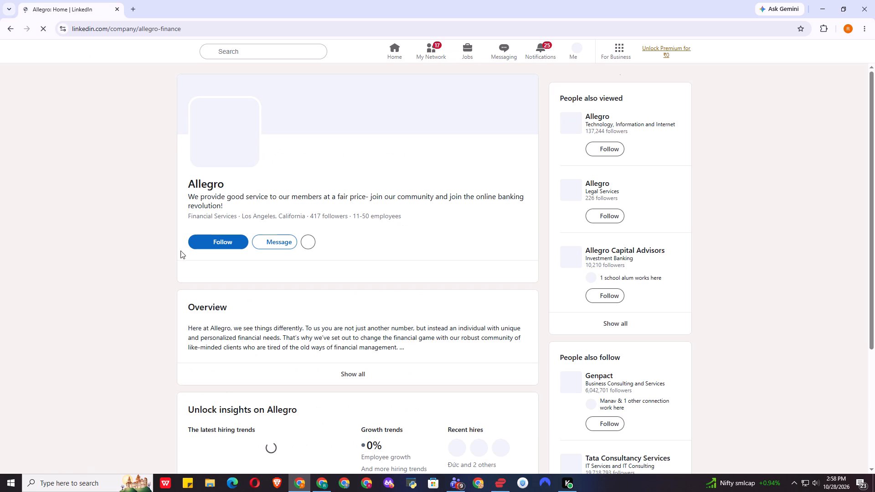
left_click_drag(222, 30, 0, 85)
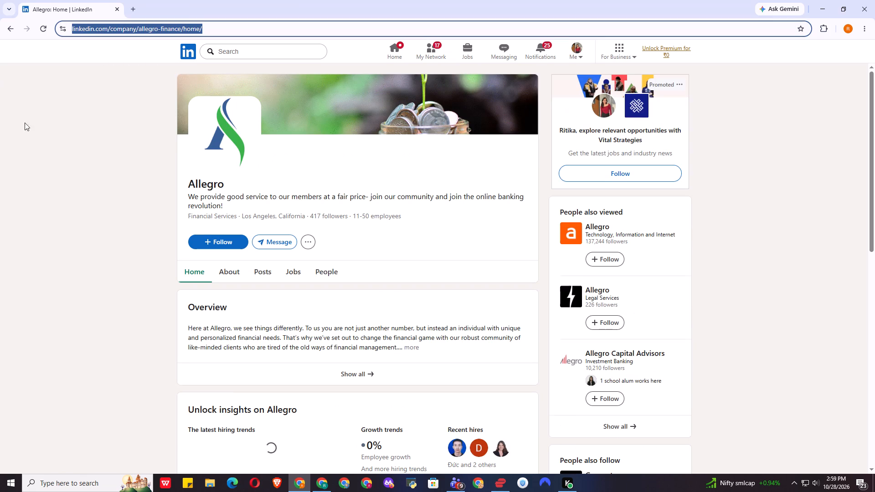
key("ctrl+c")
key("ctrl+c")
key("ctrl+c")
left_click(319, 480)
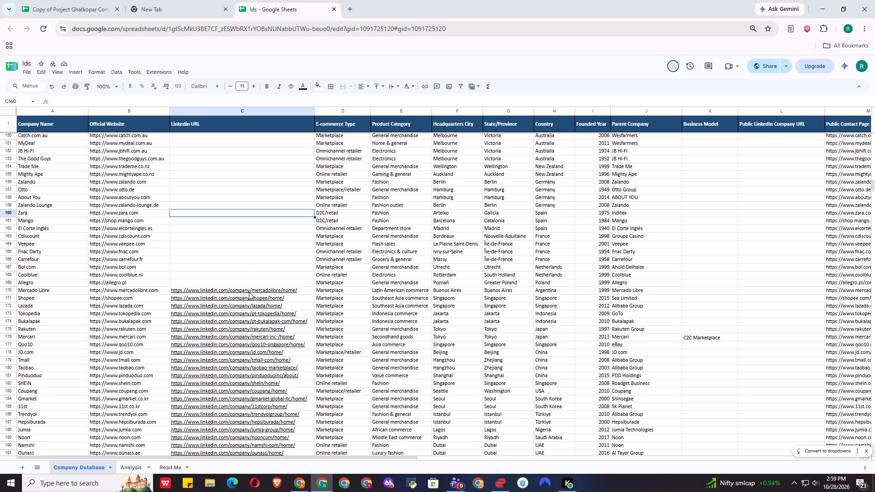
left_click(246, 283)
key("ctrl+v")
Copy the Coolblue company name from the Ids spreadsheet and search Google for "Coolblue linkedin", replacing Allegro in the query.
scroll(339, 330, "down", 3)
scroll(340, 333, "up", 3)
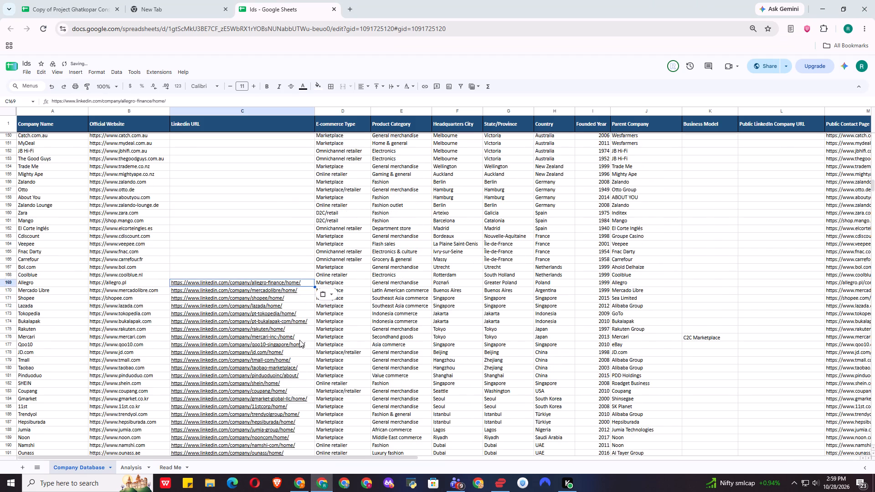
scroll(210, 270, "up", 14)
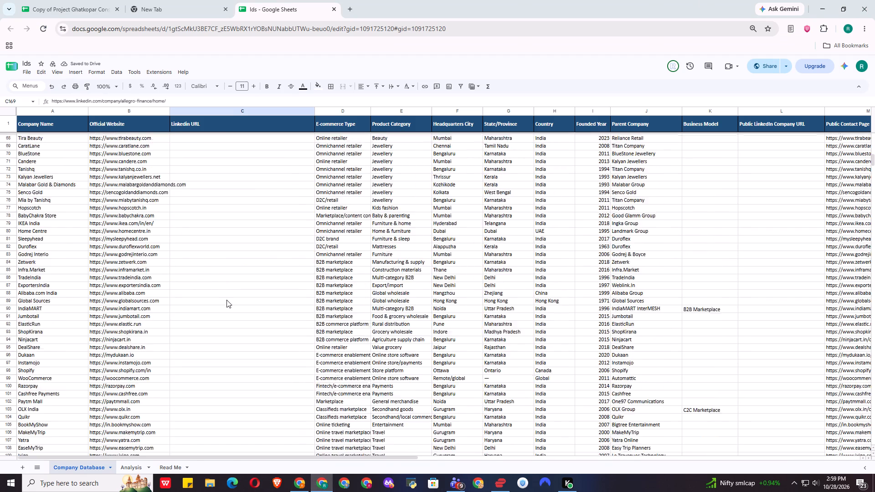
scroll(226, 300, "up", 5)
scroll(227, 302, "down", 20)
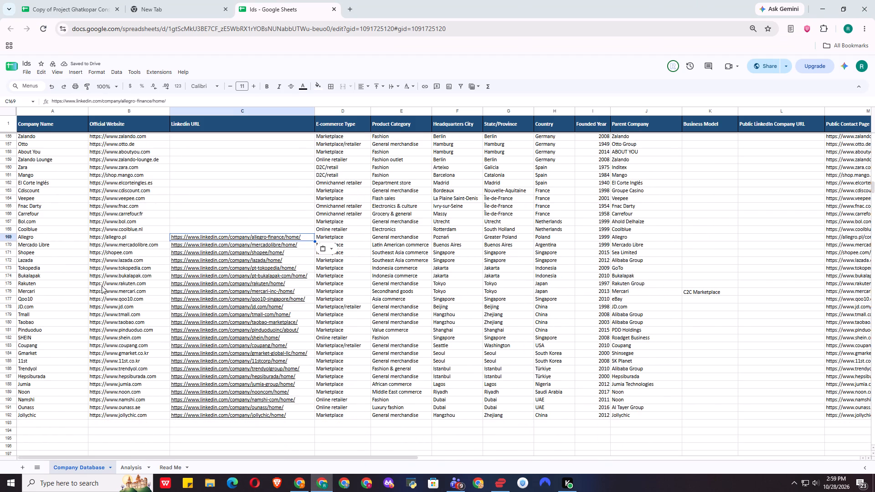
left_click(105, 238)
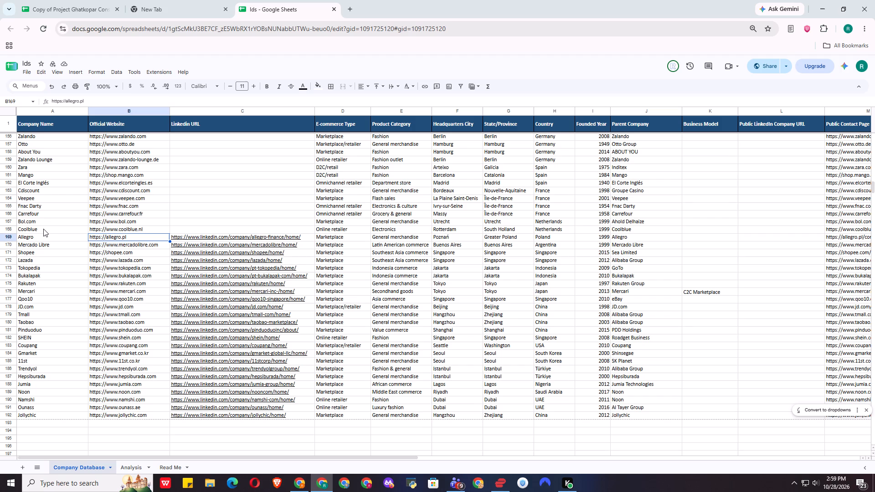
left_click(43, 232)
key("ctrl+c")
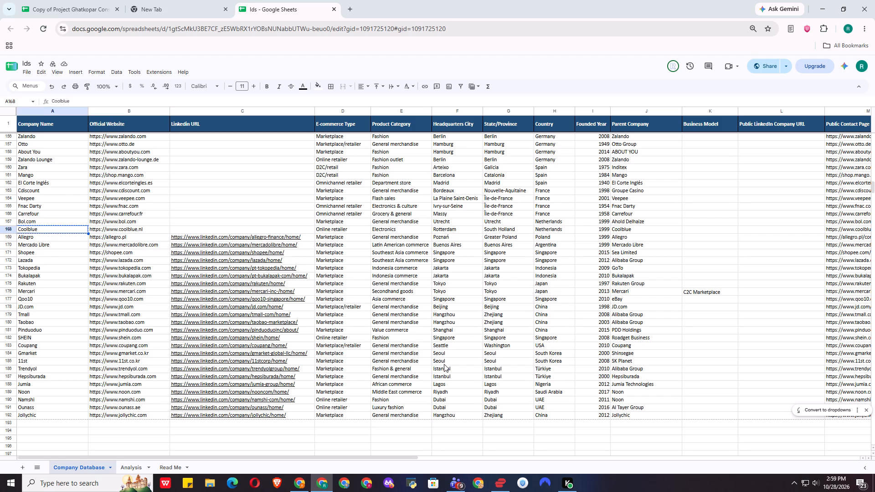
left_click(303, 481)
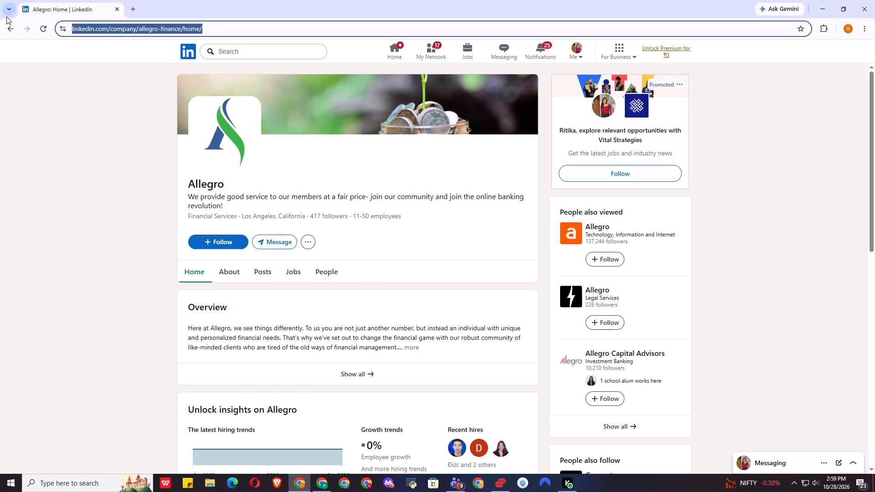
left_click(5, 29)
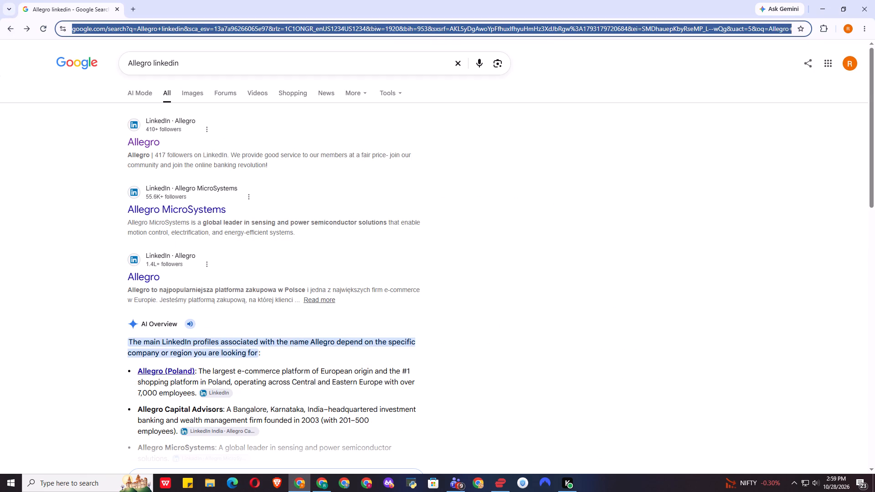
left_click_drag(150, 63, 85, 79)
key("ctrl+v")
key("Return")
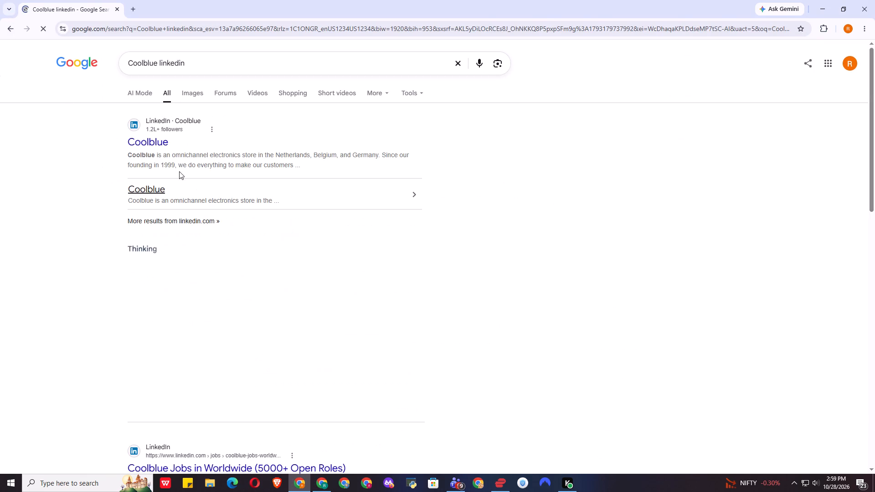
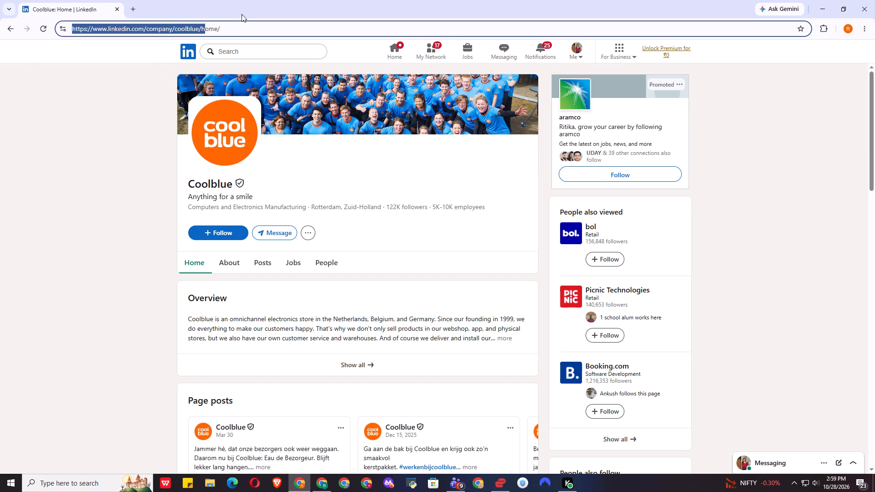
Copy the Coolblue LinkedIn page address, linkedin.com/company/coolblue/home/, into Coolblue's LinkedIn URL cell in the Ids spreadsheet.
left_click_drag(239, 30, 0, 74)
key("ctrl+c")
key("ctrl+c")
key("ctrl+c")
key("ctrl+c")
key("ctrl+c")
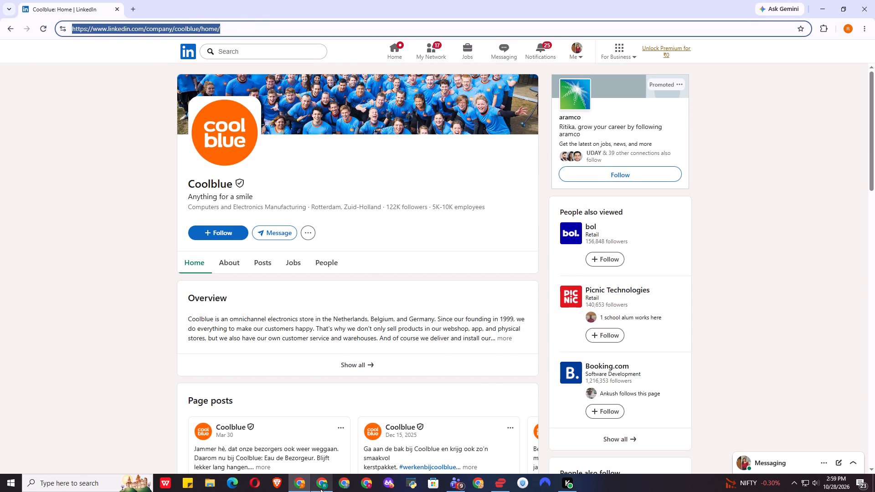
left_click(320, 489)
left_click(222, 230)
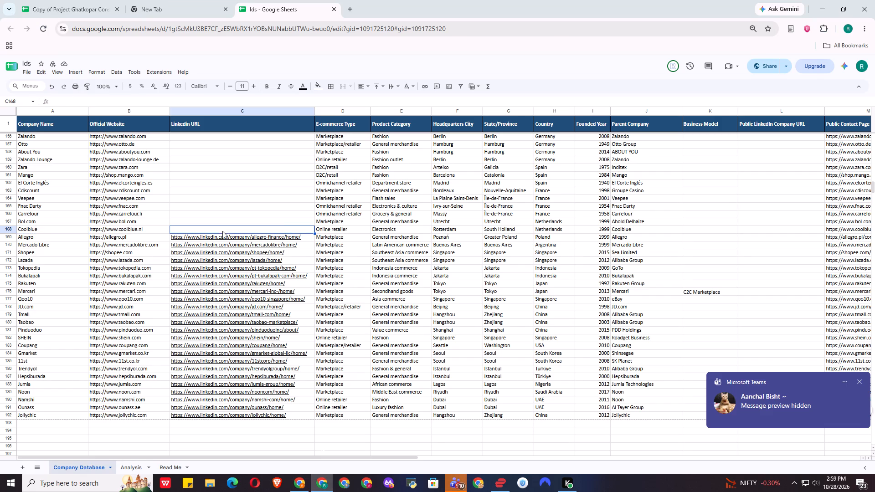
key("ctrl+v")
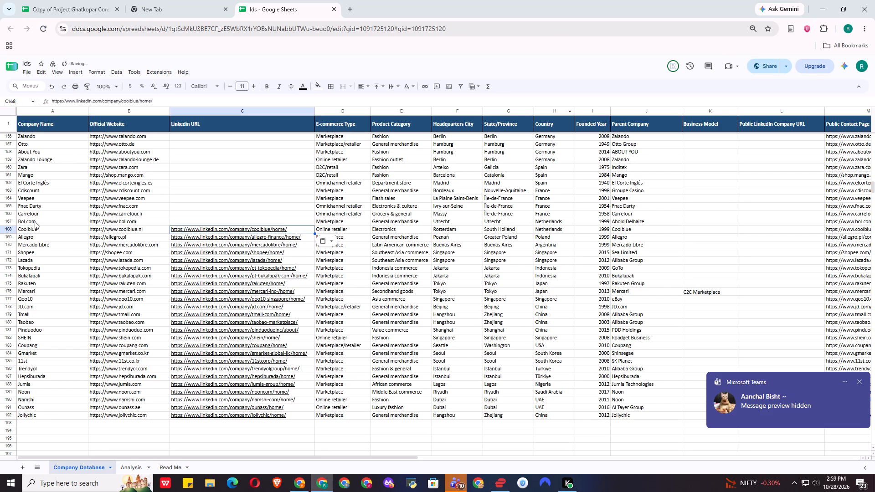
Copy the Bol.com company name from the Ids spreadsheet and search Google for "Bol.com linkedin", replacing Coolblue in the query.
left_click(35, 221)
key("ctrl+c")
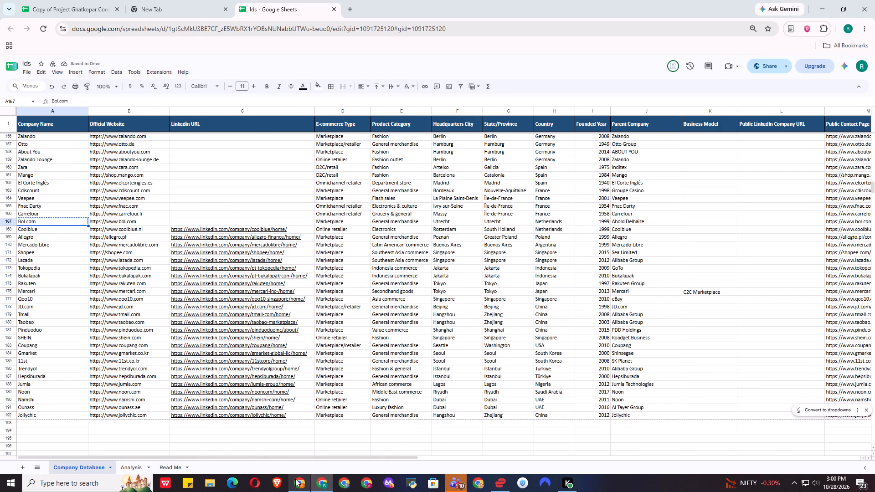
left_click(295, 479)
left_click(6, 31)
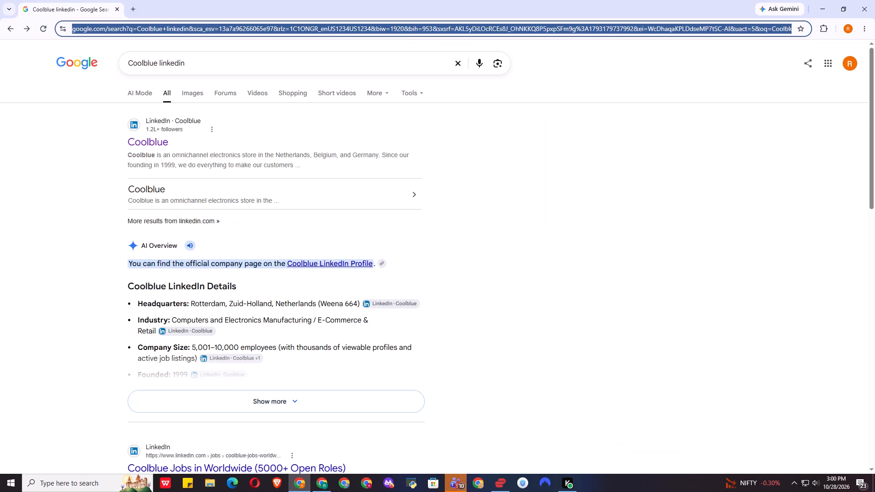
left_click_drag(158, 64, 98, 75)
key("ctrl+v")
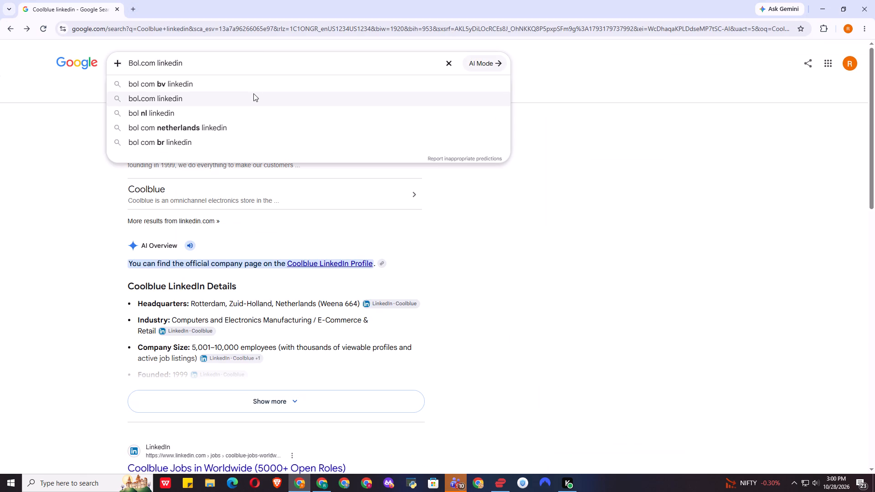
key("Return")
Open the first bol LinkedIn result and copy its address, linkedin.com/company/bol-com/home/, into Bol.com's LinkedIn URL cell in the Ids spreadsheet.
left_click(134, 143)
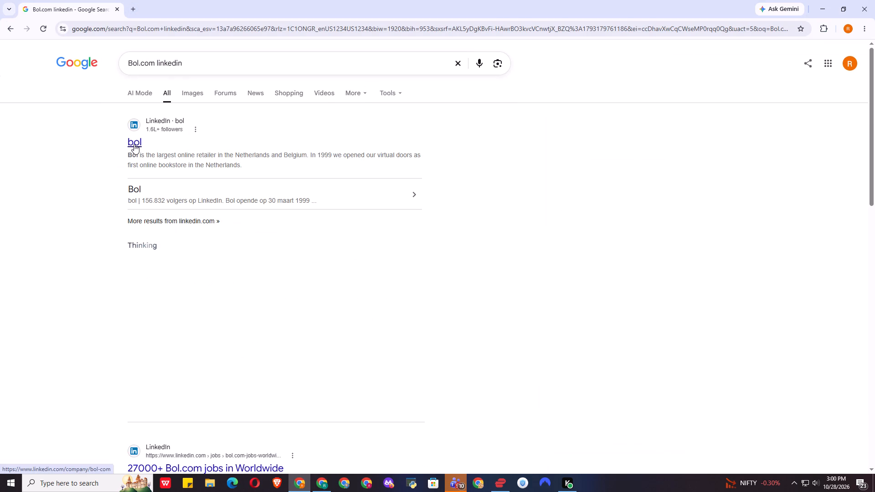
left_click(315, 487)
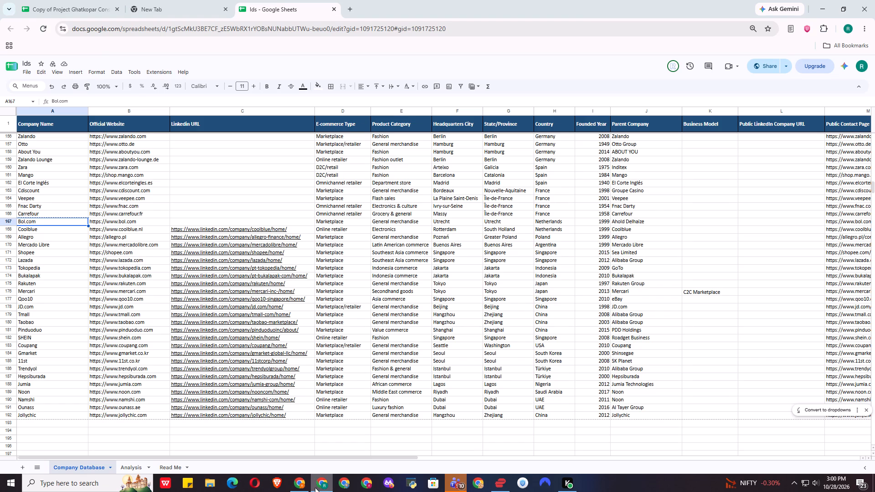
left_click(316, 487)
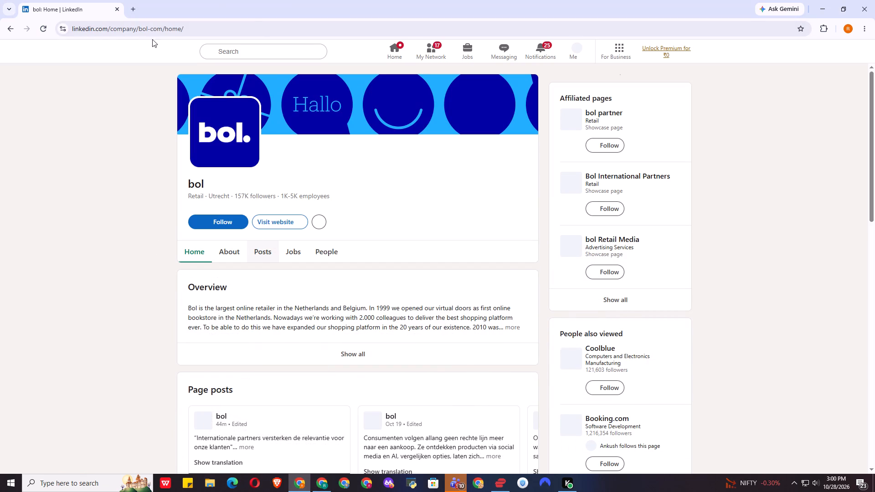
left_click_drag(195, 27, 0, 59)
key("ctrl+c")
key("ctrl+c")
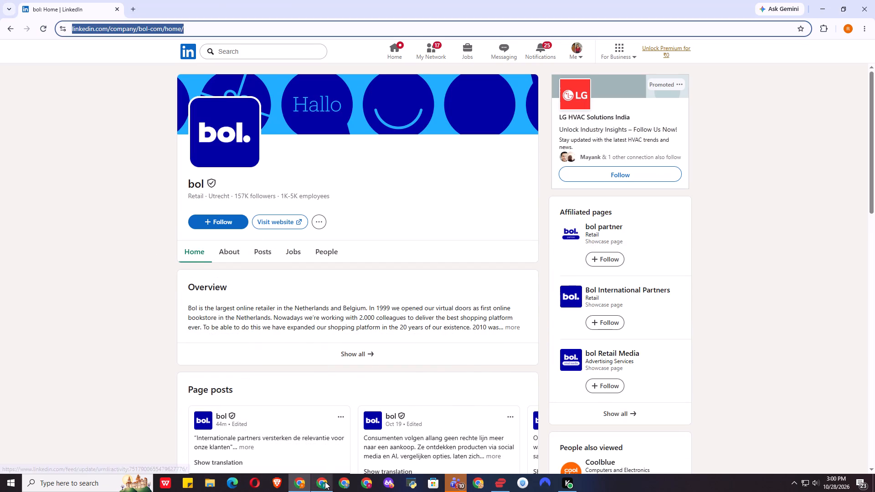
left_click(325, 482)
left_click(245, 222)
key("ctrl+v")
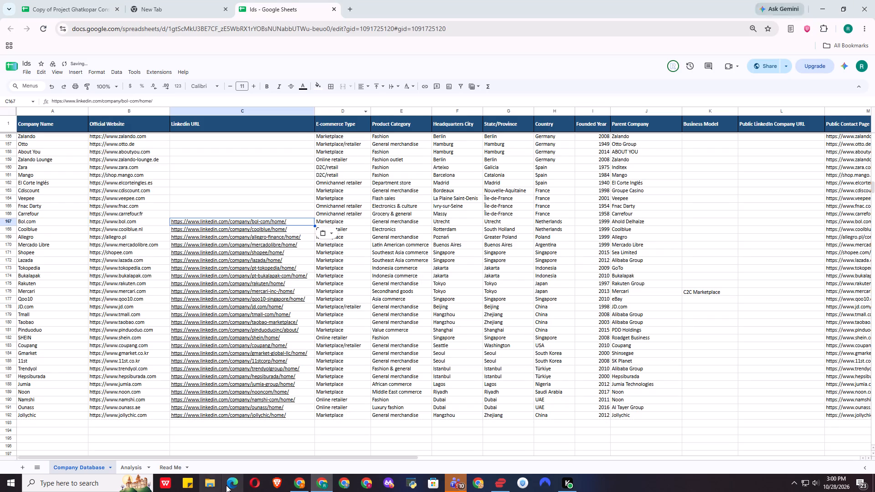
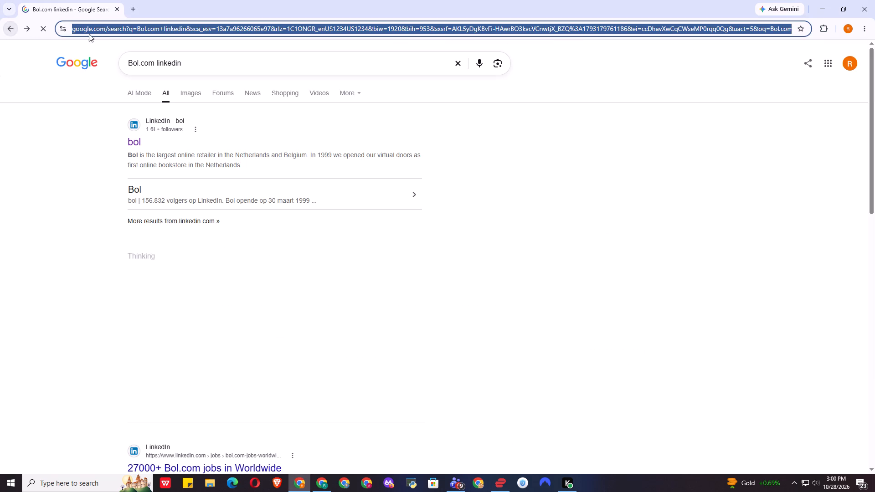
Search Google for "Carrefour linkedin", replacing Bol.com in the query with the copied company name.
left_click_drag(155, 63, 60, 71)
key("ctrl+v")
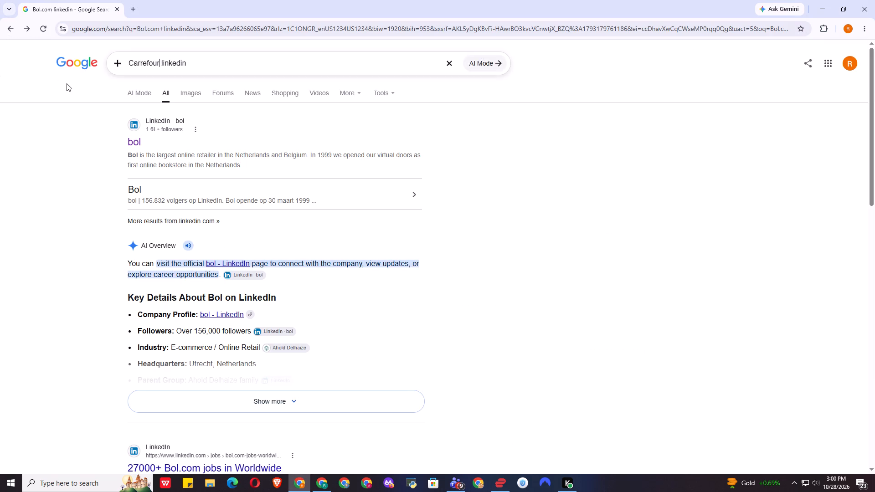
key("Return")
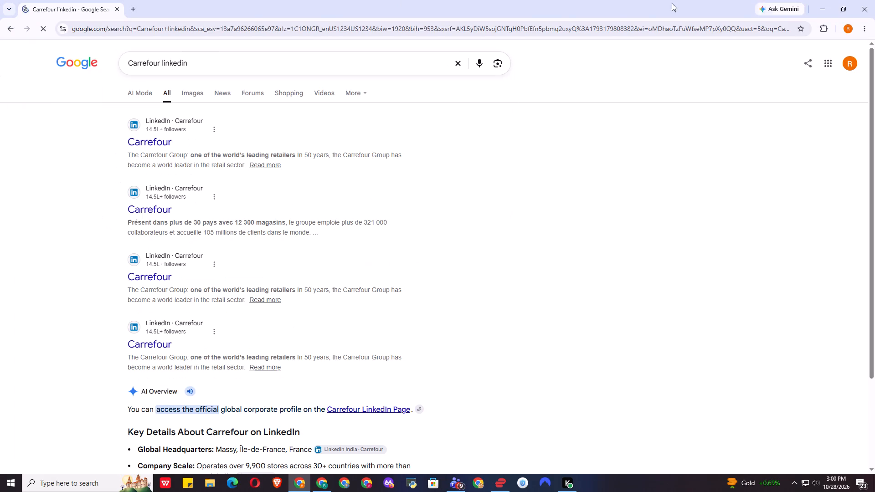
Open the first Carrefour LinkedIn result and copy its address, linkedin.com/company/carrefour/home/, into Carrefour's LinkedIn URL cell in the Ids spreadsheet.
left_click(154, 142)
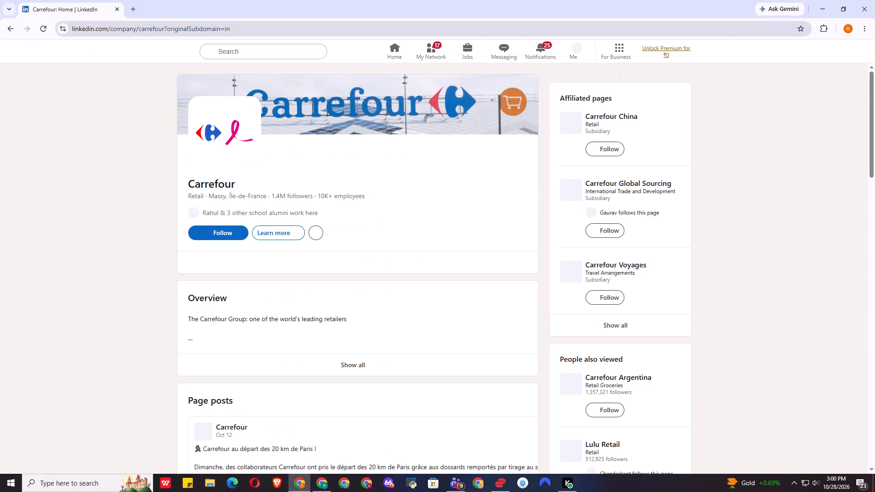
left_click(256, 23)
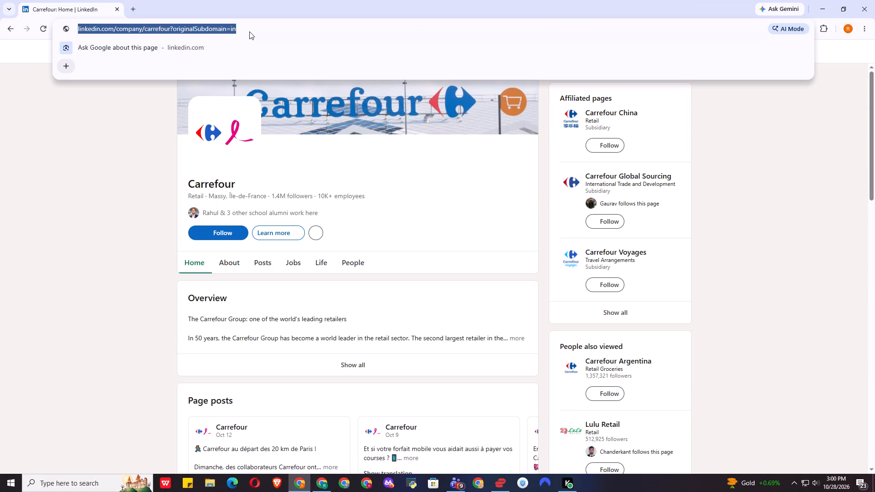
left_click(90, 177)
left_click(205, 31)
key("ctrl+c")
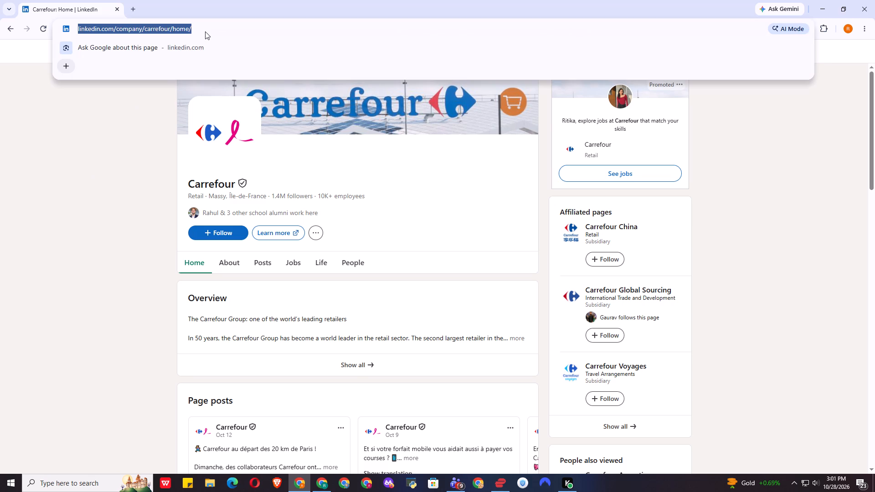
left_click(324, 491)
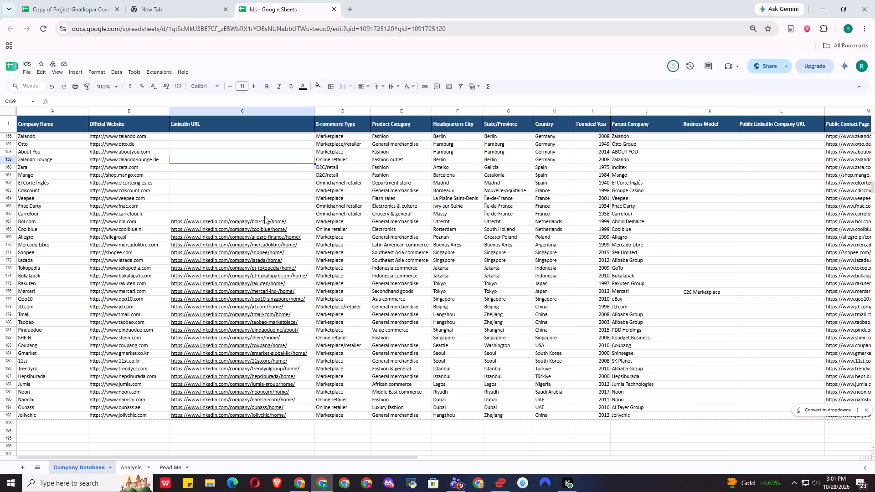
left_click(263, 215)
key("ctrl+v")
Copy the Fnac Darty company name from the Ids spreadsheet and search Google for "Fnac Darty linkedin", replacing Carrefour in the query.
left_click(43, 205)
key("ctrl+c")
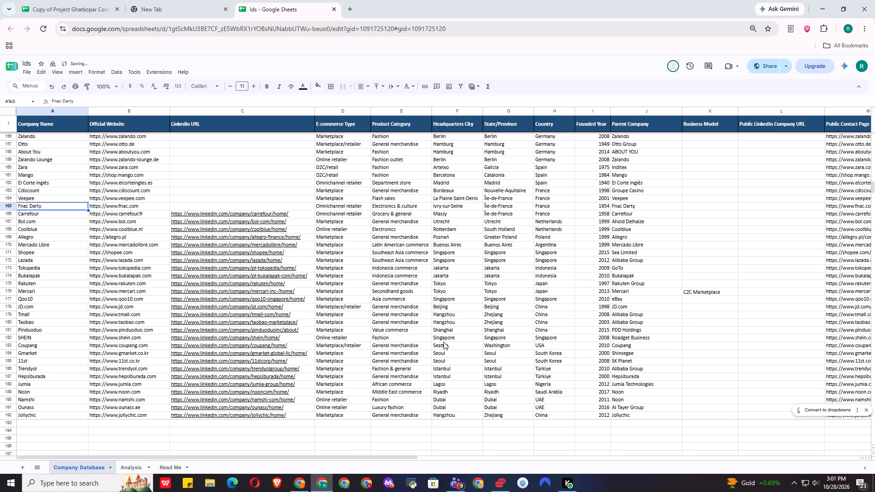
left_click(304, 482)
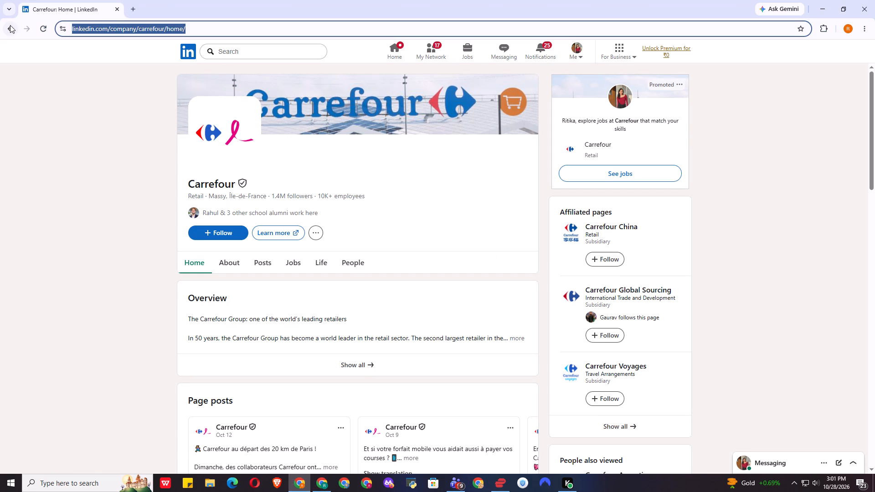
left_click(10, 25)
left_click_drag(160, 64, 120, 75)
key("ctrl+v")
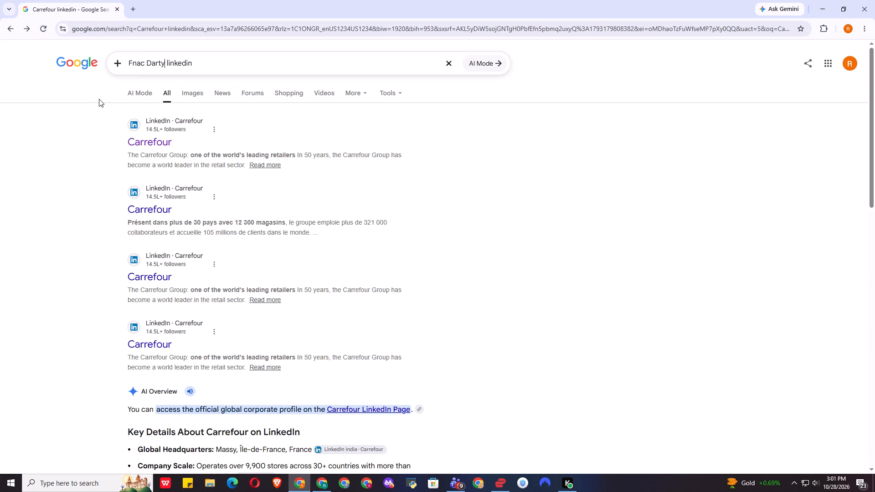
key("Return")
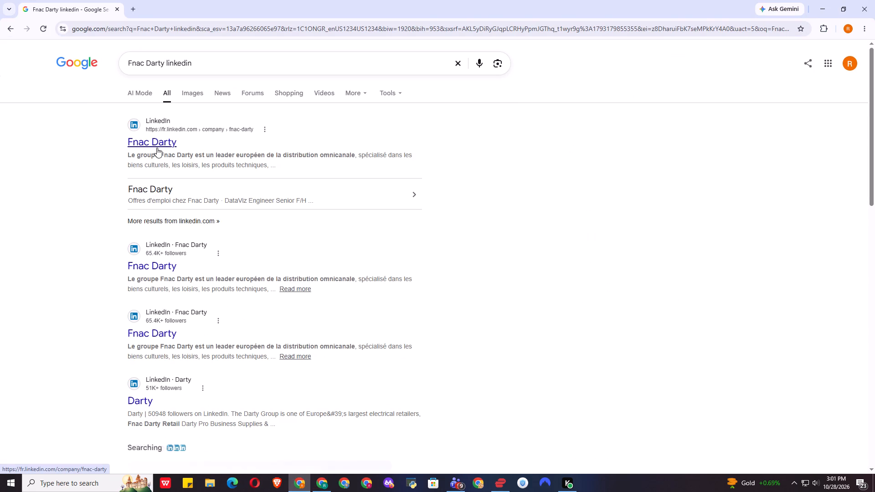
Open the first Fnac Darty LinkedIn result and copy its address, linkedin.com/company/fnac-darty/home/, into Fnac Darty's LinkedIn URL cell in the Ids spreadsheet.
scroll(171, 281, "down", 1)
scroll(171, 281, "up", 2)
left_click(155, 139)
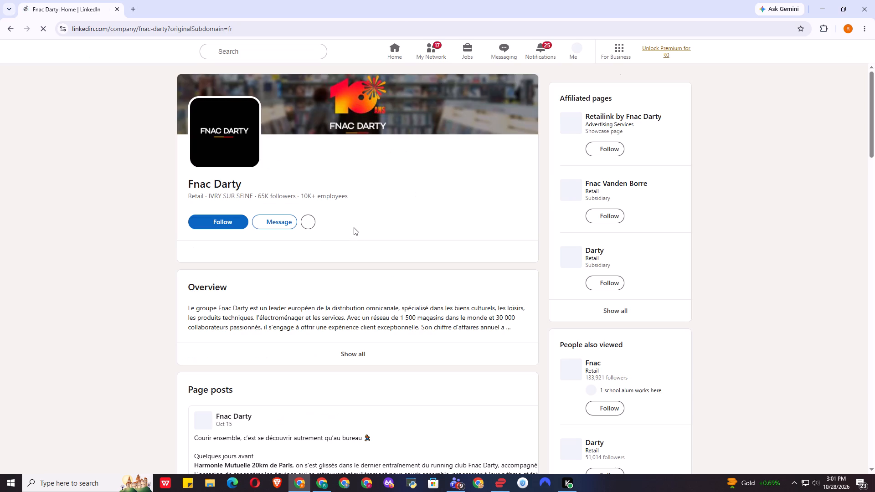
scroll(381, 284, "down", 1)
scroll(377, 285, "up", 2)
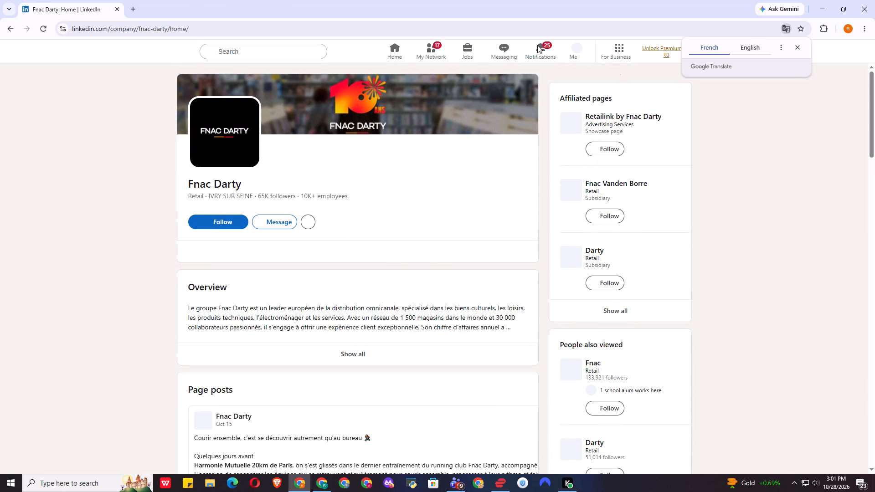
scroll(422, 142, "up", 2)
scroll(365, 199, "down", 3)
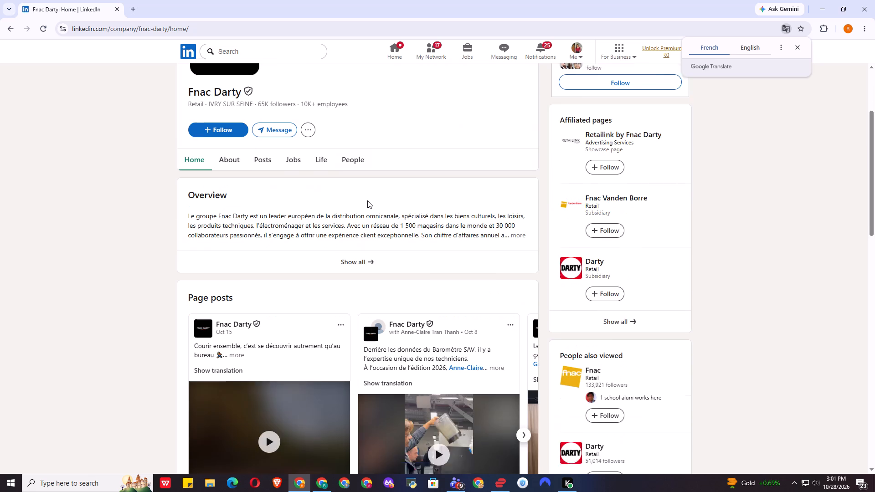
scroll(367, 200, "up", 3)
left_click(247, 18)
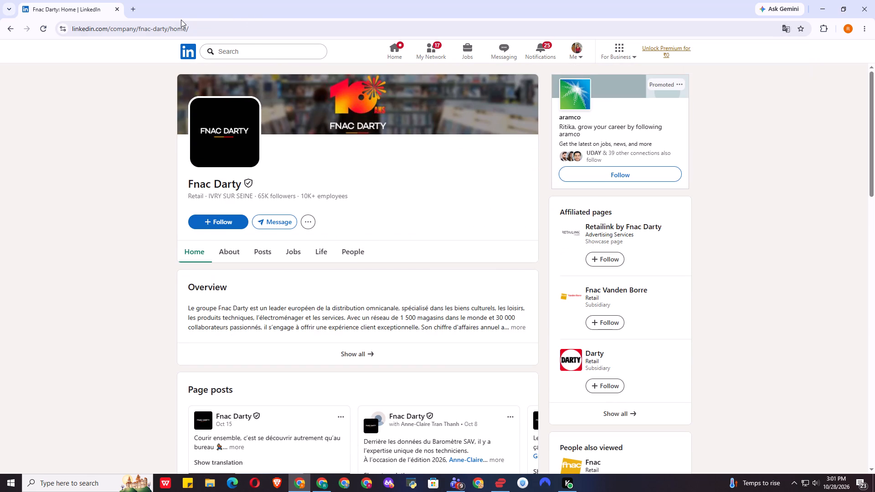
left_click(181, 20)
left_click(194, 26)
key("ctrl+c")
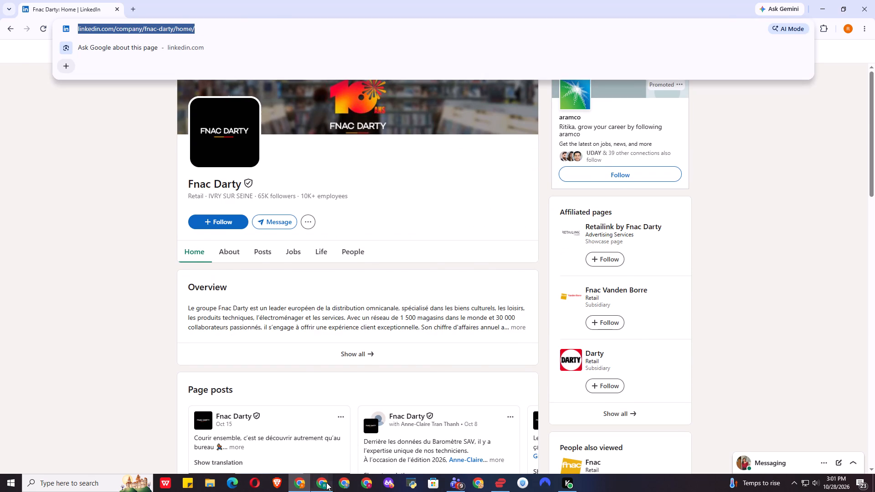
left_click(326, 482)
left_click(200, 206)
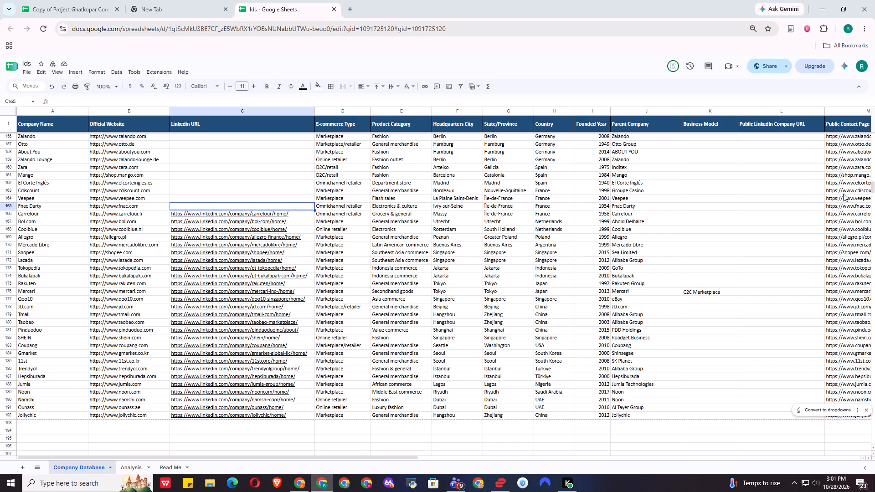
key("ctrl+v")
Copy the Veepee company name from the Ids spreadsheet and search Google for "Veepee linkedin", replacing Fnac Darty in the query.
left_click(128, 200)
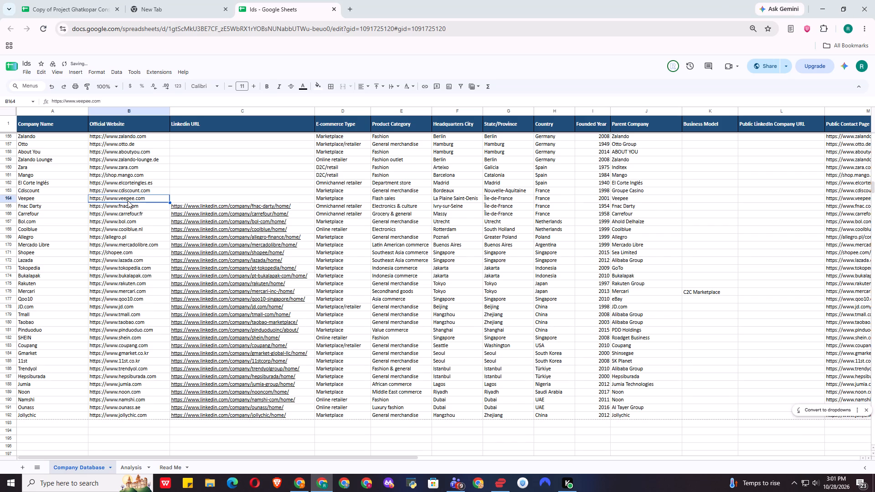
left_click(56, 198)
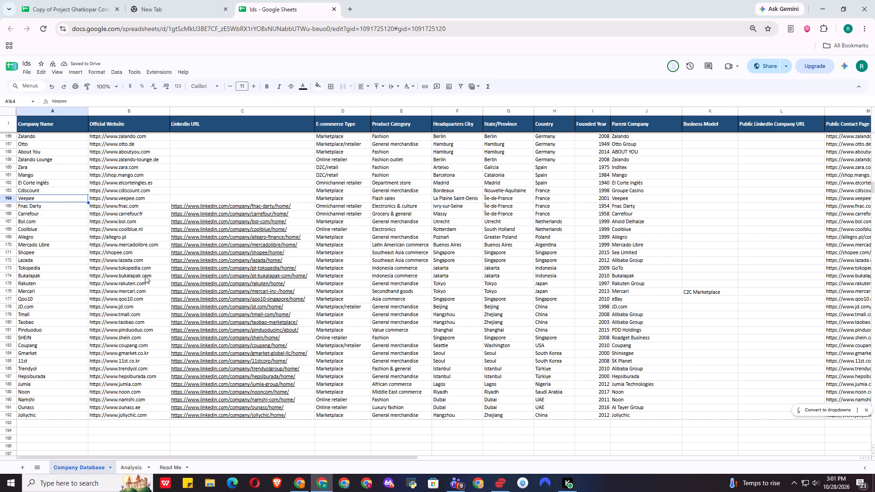
key("ctrl+c")
left_click(281, 334)
left_click(296, 491)
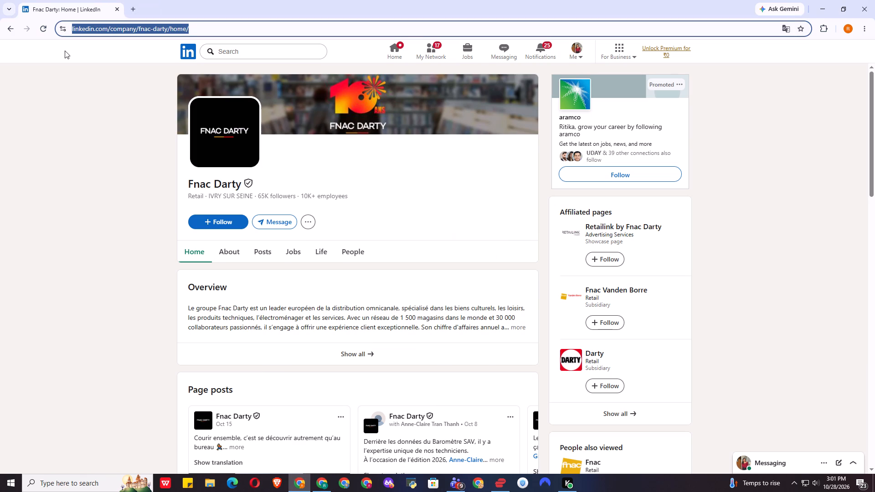
left_click(10, 33)
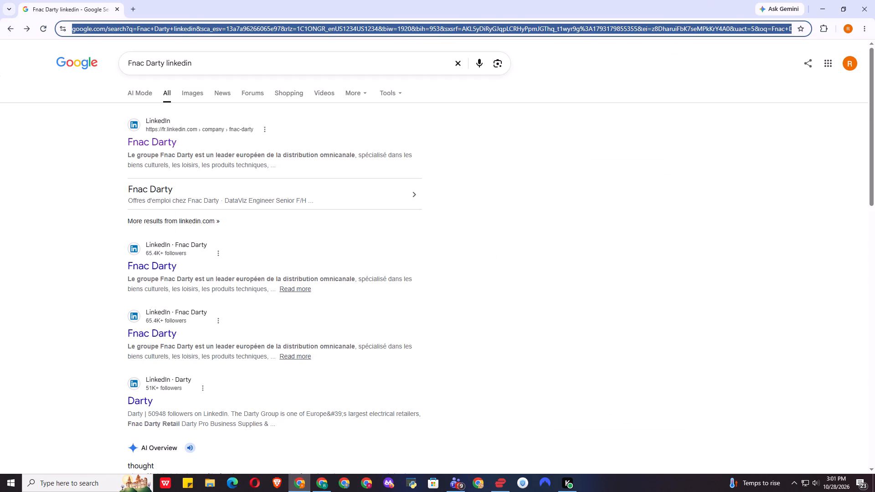
left_click_drag(166, 62, 102, 83)
key("ctrl+v")
key("space")
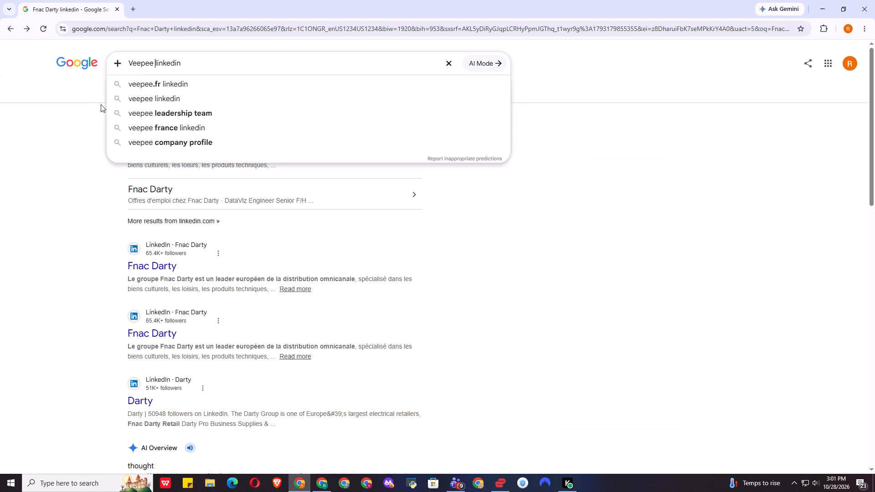
key("Return")
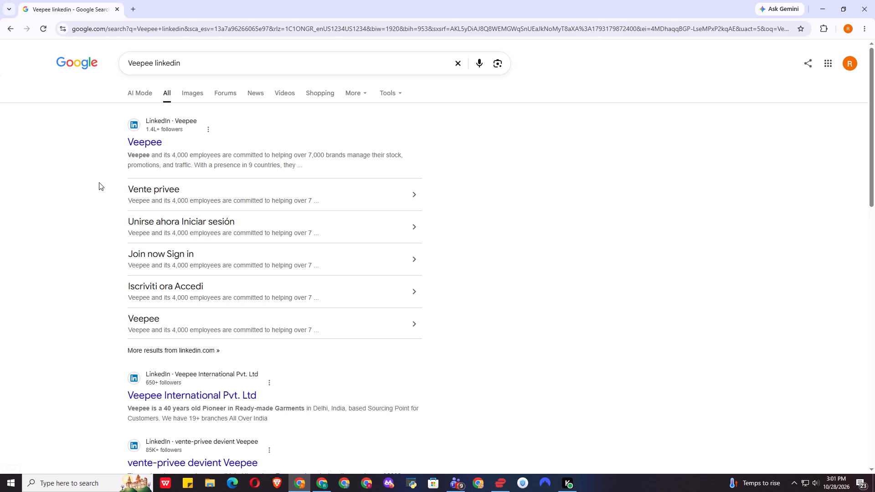
Open the first Veepee LinkedIn result and copy its address, linkedin.com/company/veepee/home/, into Veepee's LinkedIn URL cell in the Ids spreadsheet.
left_click(153, 141)
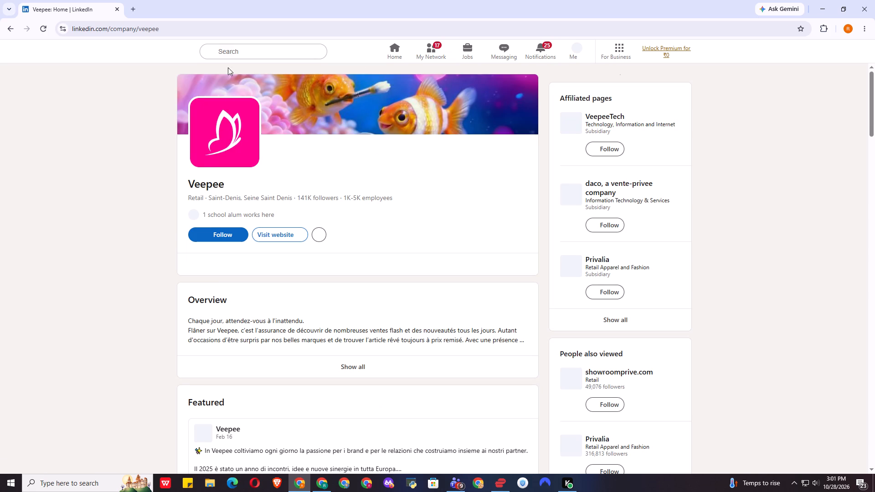
scroll(241, 166, "down", 1)
scroll(239, 168, "up", 3)
left_click(213, 18)
left_click(208, 28)
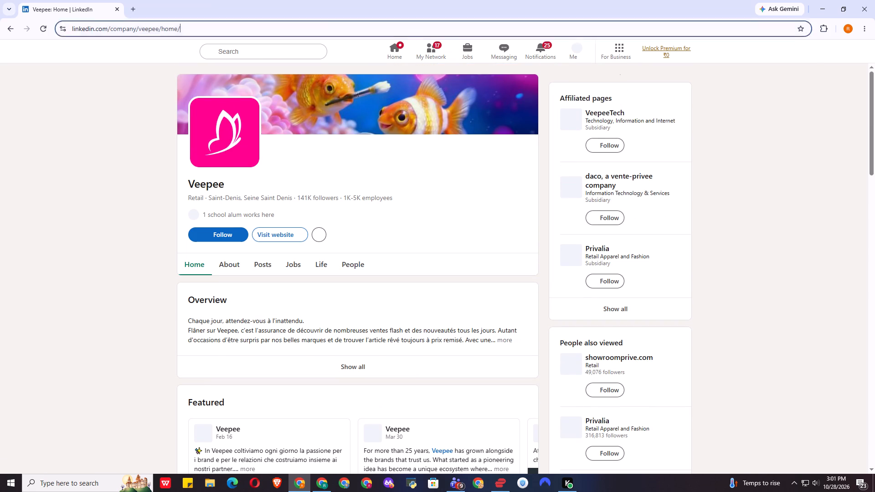
key("ctrl+c")
left_click(317, 478)
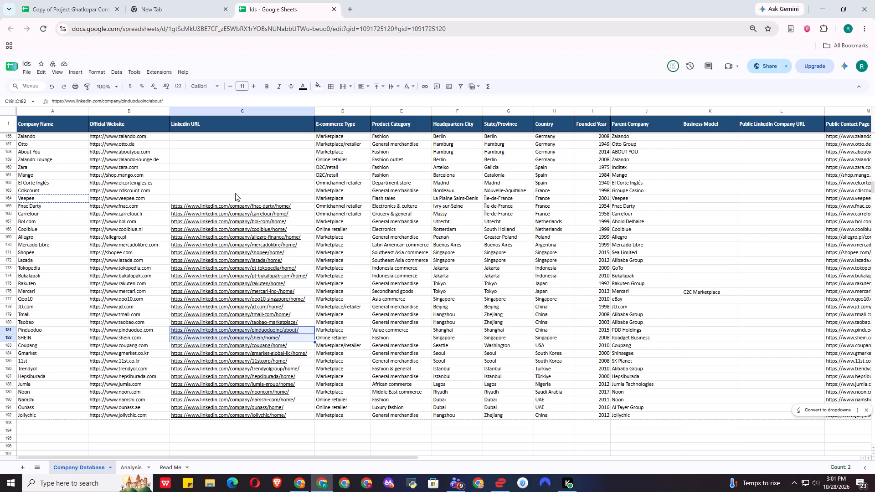
left_click(237, 200)
key("ctrl+v")
Copy the Cdiscount company name from the Ids spreadsheet and search Google for "Cdiscount linkedin", replacing Veepee in the query.
left_click(42, 186)
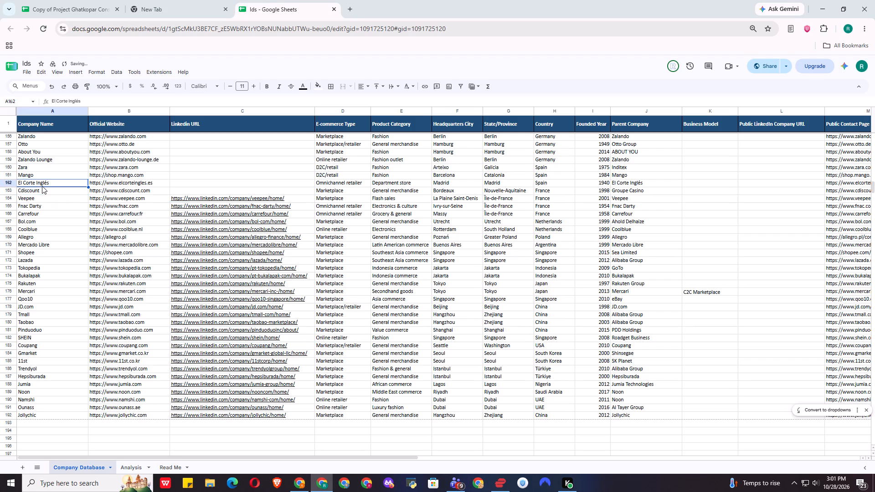
left_click(45, 191)
key("ctrl+c")
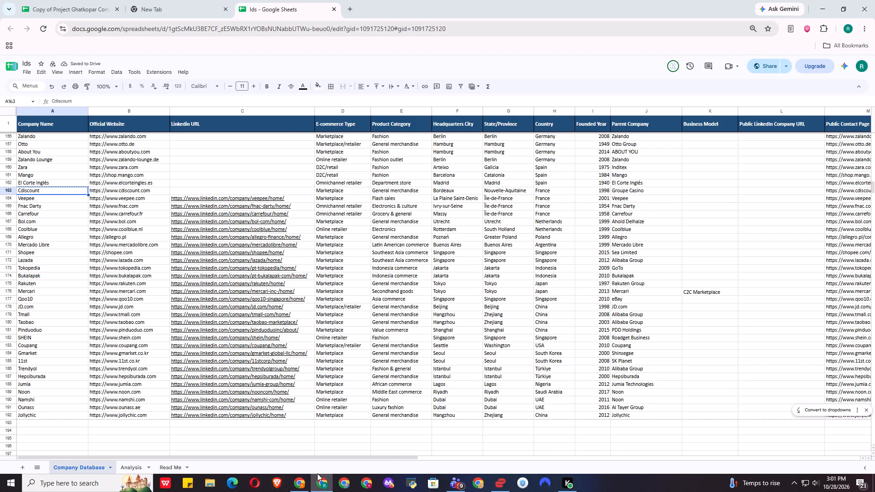
left_click(293, 484)
left_click(2, 26)
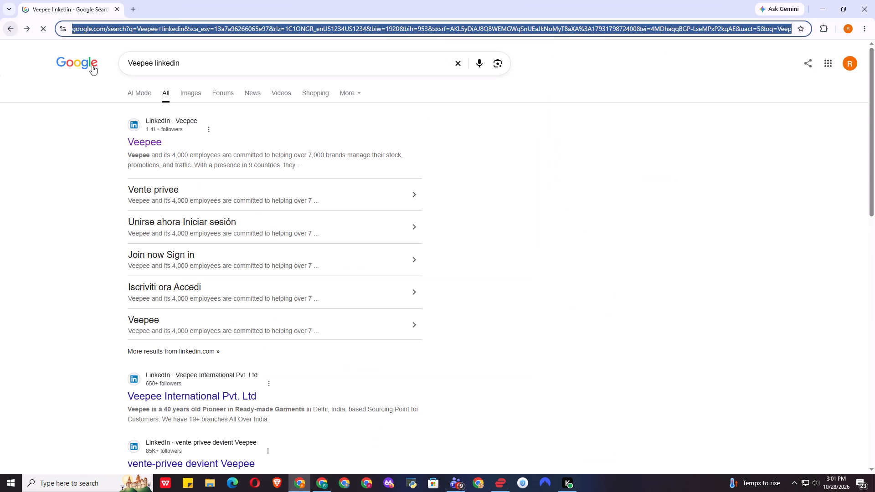
left_click_drag(153, 62, 98, 73)
key("ctrl+v")
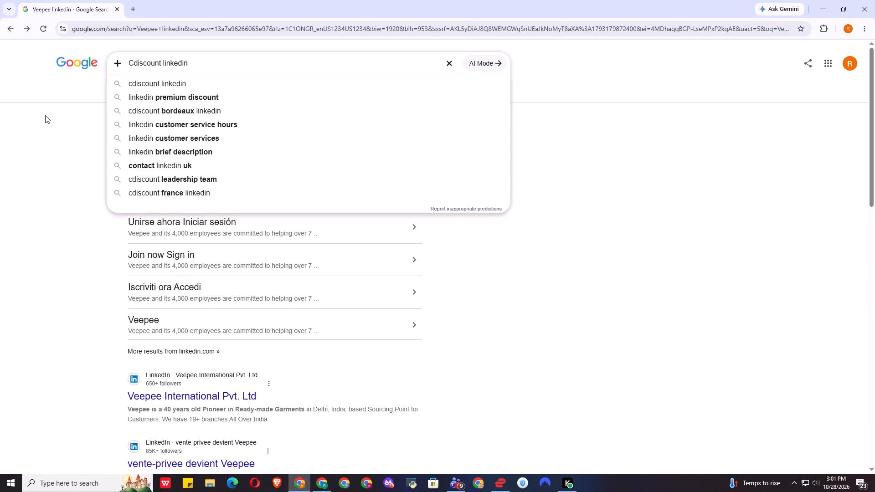
key("Return")
Open the Cdiscount LinkedIn result and copy its address, linkedin.com/company/cdiscount/home/, into Cdiscount's LinkedIn URL cell in the Ids spreadsheet.
left_click(156, 139)
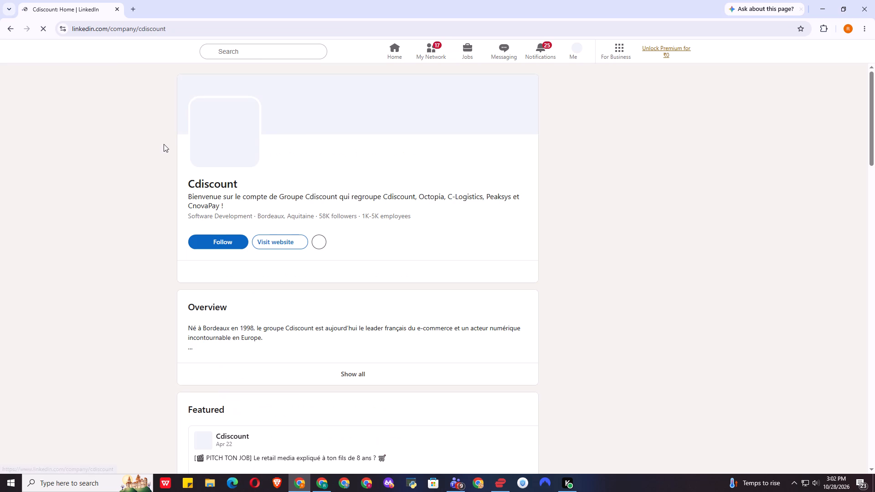
left_click(213, 27)
left_click(213, 27)
left_click(251, 15)
left_click(248, 26)
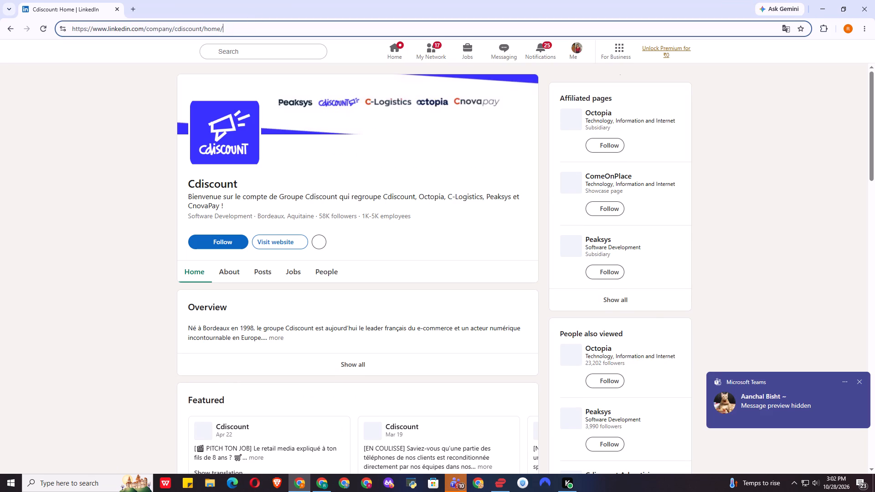
left_click(248, 30, "ctrl")
triple_click(247, 29)
key("ctrl+c")
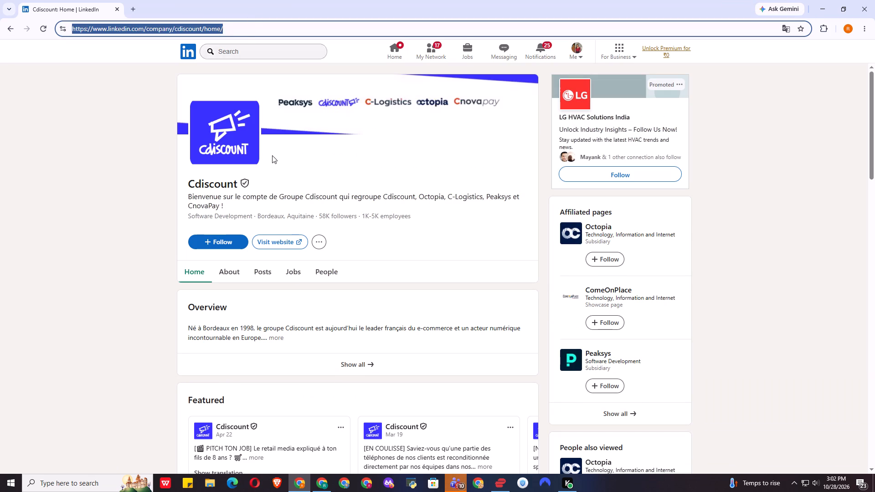
left_click(328, 480)
left_click(208, 191)
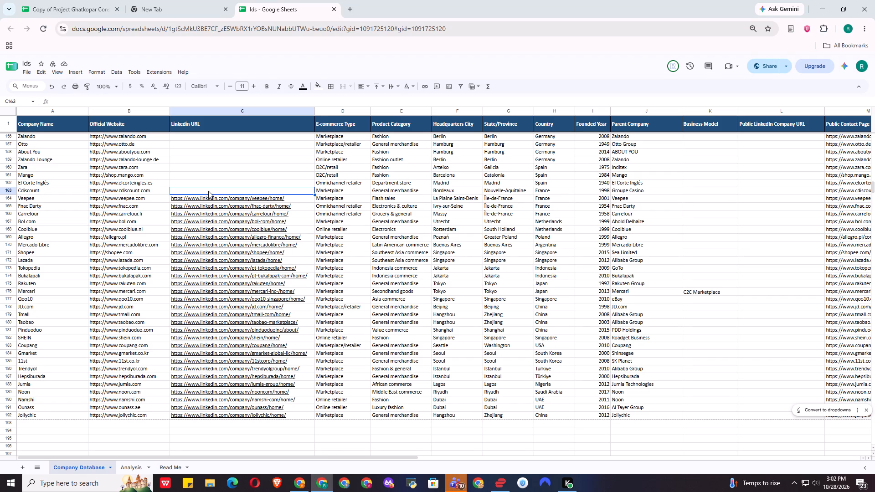
key("ctrl+v")
Copy the El Corte Inglés company name from the Ids spreadsheet and search Google for "El Corte Inglés linkedin", replacing Cdiscount in the query.
left_click(50, 179)
left_click(50, 179)
left_click(55, 184)
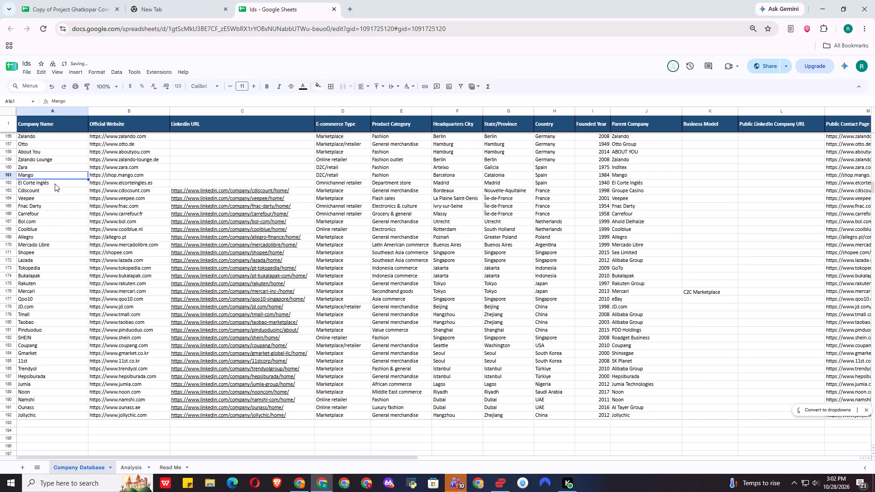
key("ctrl+c")
left_click(144, 303)
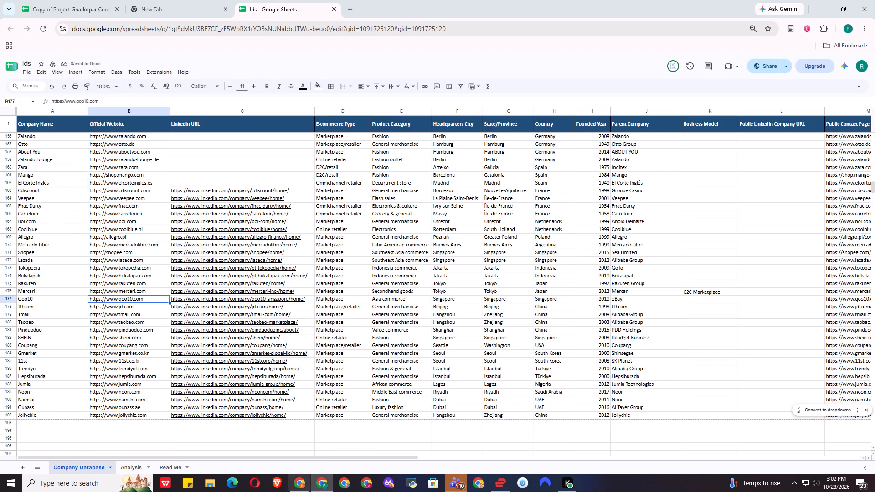
left_click(308, 482)
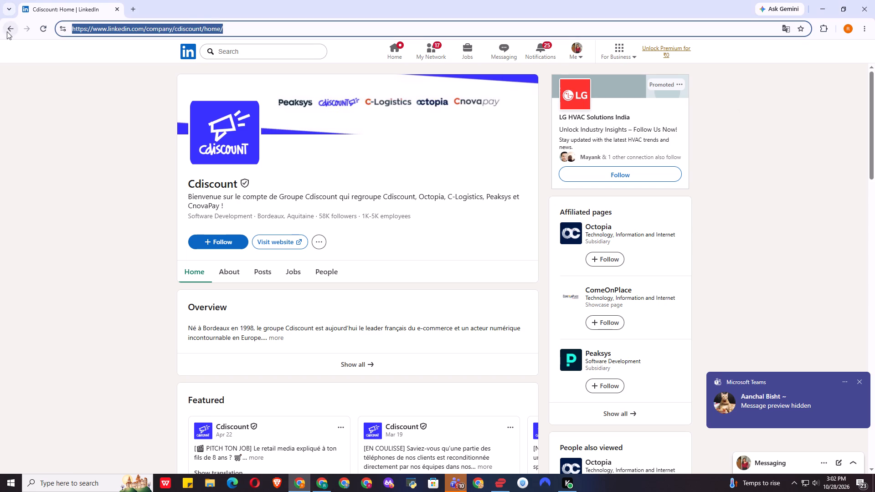
left_click(7, 31)
left_click_drag(161, 62, 68, 86)
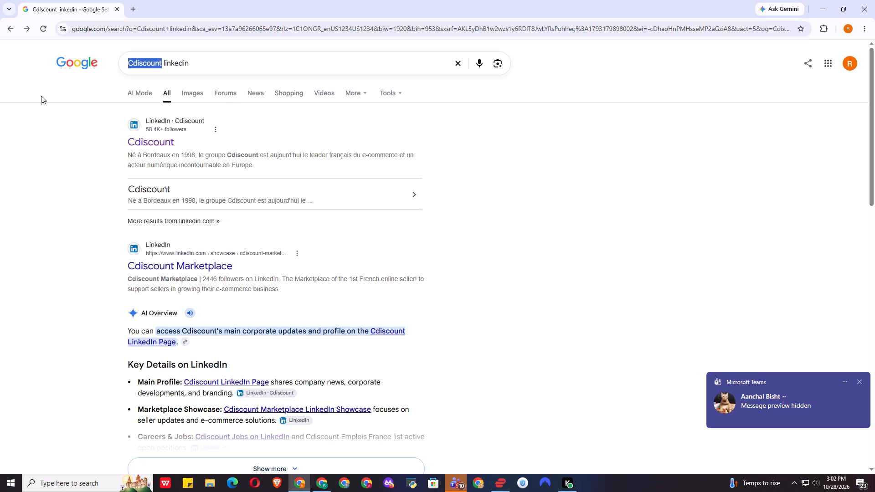
key("ctrl+v")
key("Return")
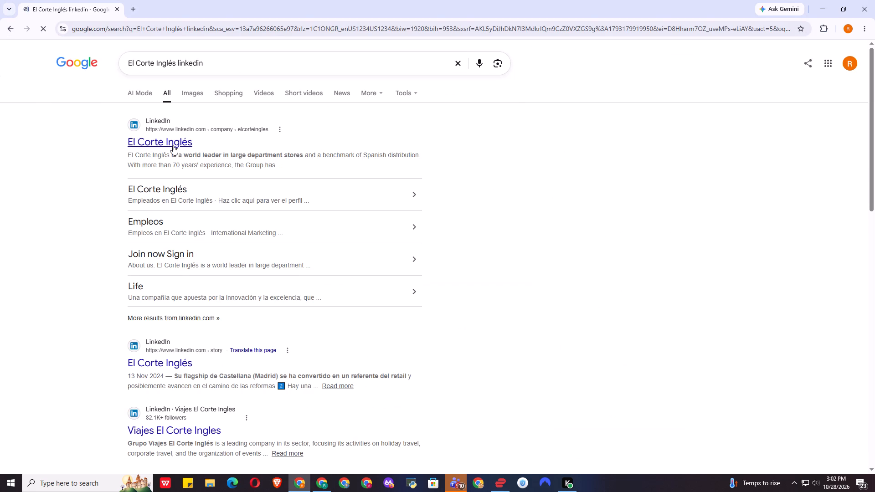
Open the first El Corte Inglés LinkedIn result and copy its address, linkedin.com/company/elcorteingles/home/, into El Corte Inglés's LinkedIn URL cell in the Ids spreadsheet.
left_click(173, 145)
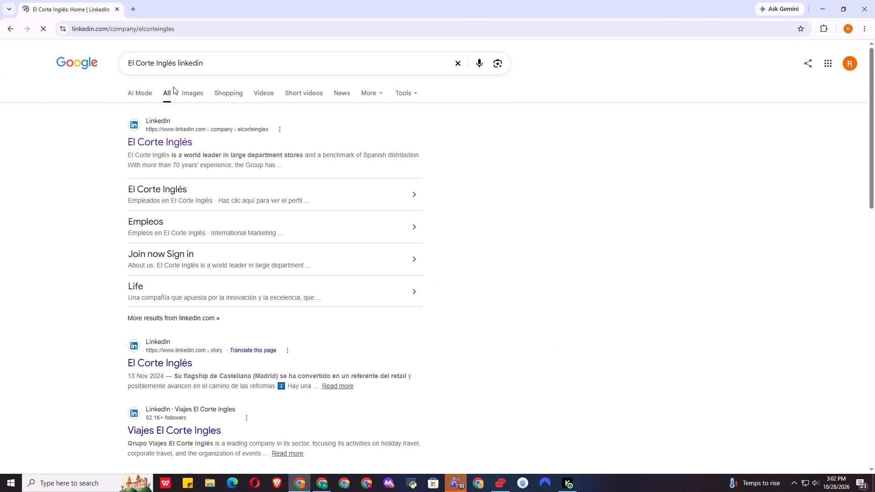
left_click(203, 24)
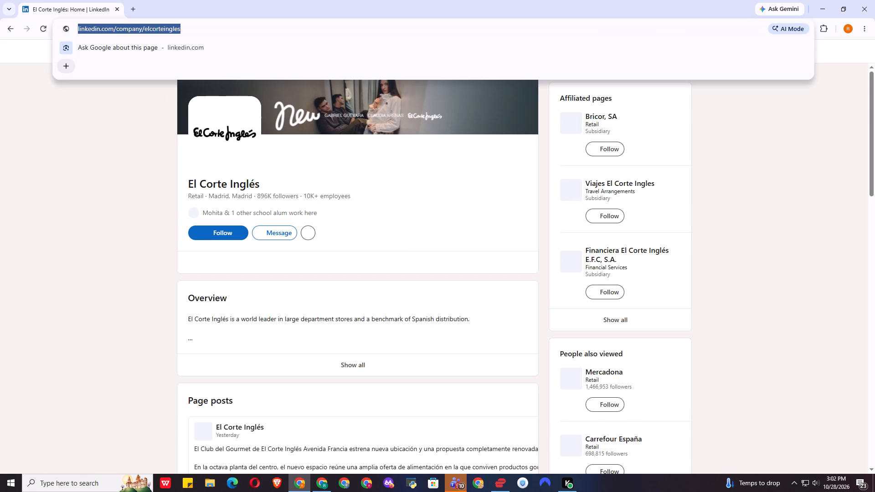
left_click(234, 30)
triple_click(252, 26)
key("ctrl+c")
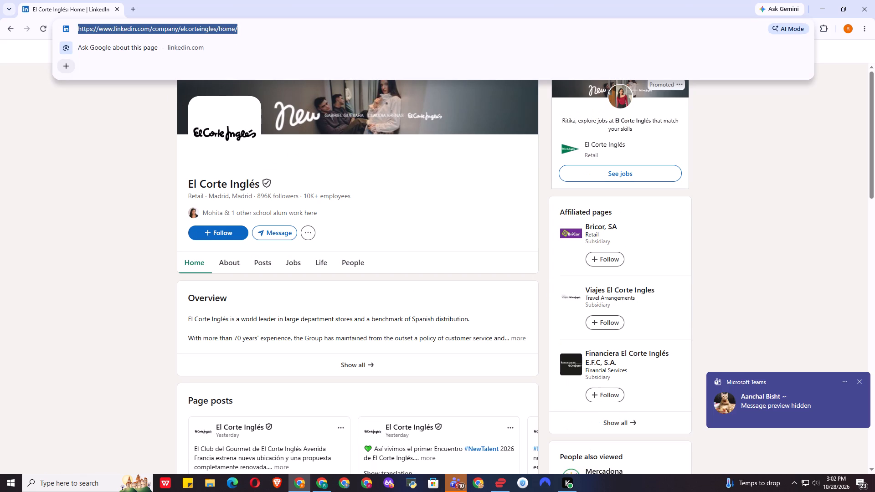
left_click(327, 487)
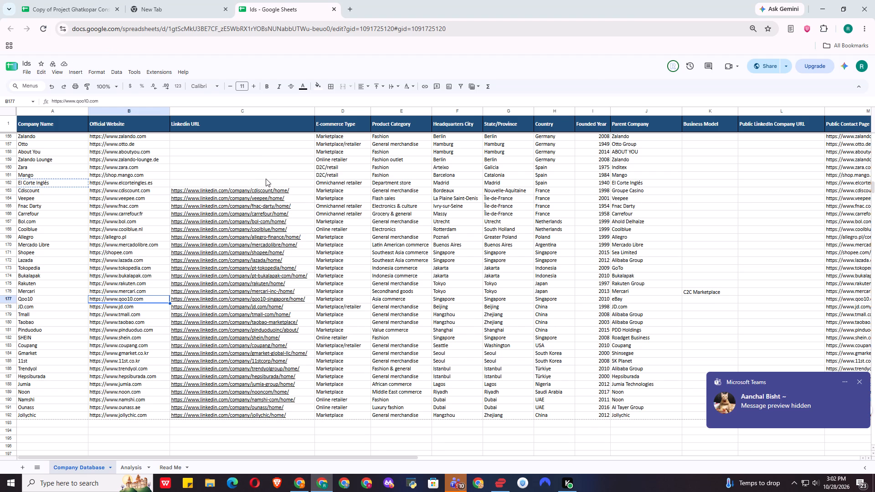
left_click(268, 182)
key("ctrl+v")
Copy the Mango company name from the Ids spreadsheet and replace El Corte Inglés in the Google query to read "Mango linkedin".
left_click(115, 177)
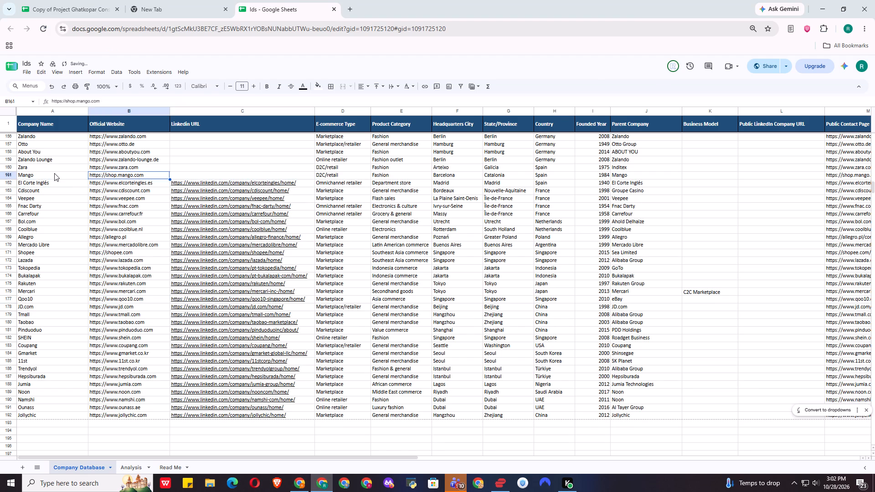
left_click(54, 173)
key("ctrl+c")
left_click(293, 482)
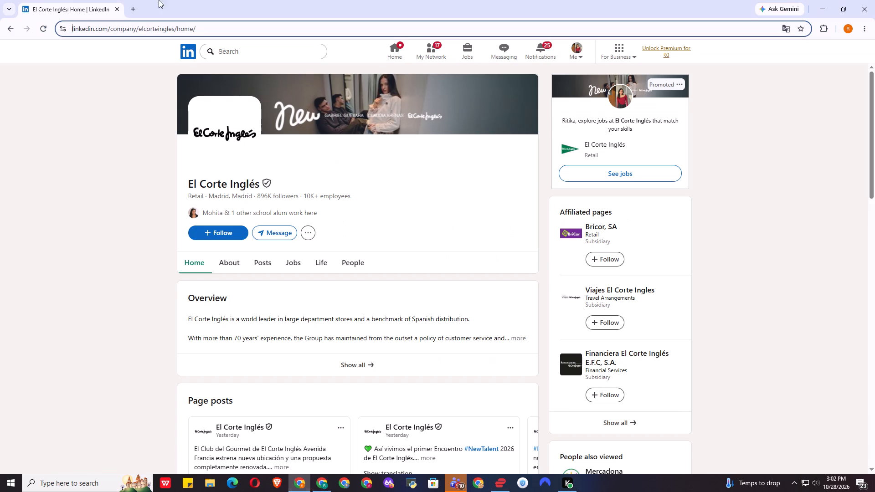
left_click(10, 25)
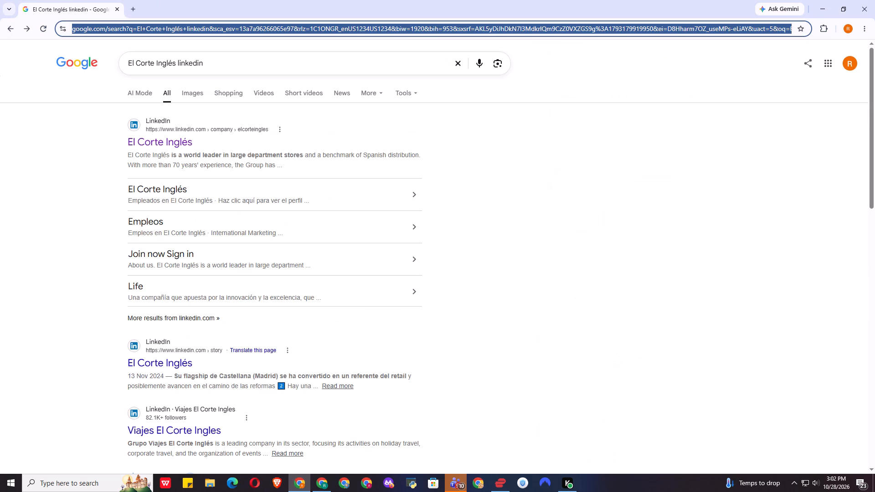
left_click_drag(175, 61, 36, 89)
key("ctrl+v")
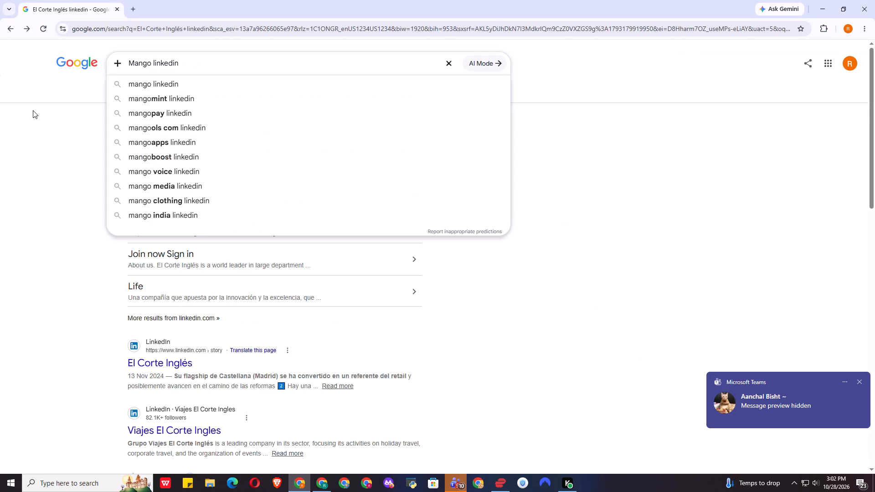
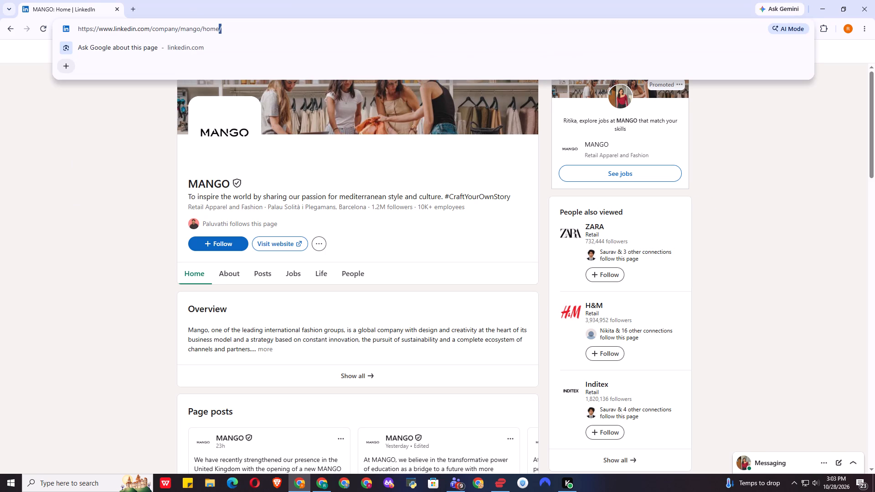
Copy the full address of Mango's LinkedIn page, linkedin.com/company/mango/home/.
left_click(220, 29)
double_click(232, 28)
left_click(232, 28, "ctrl")
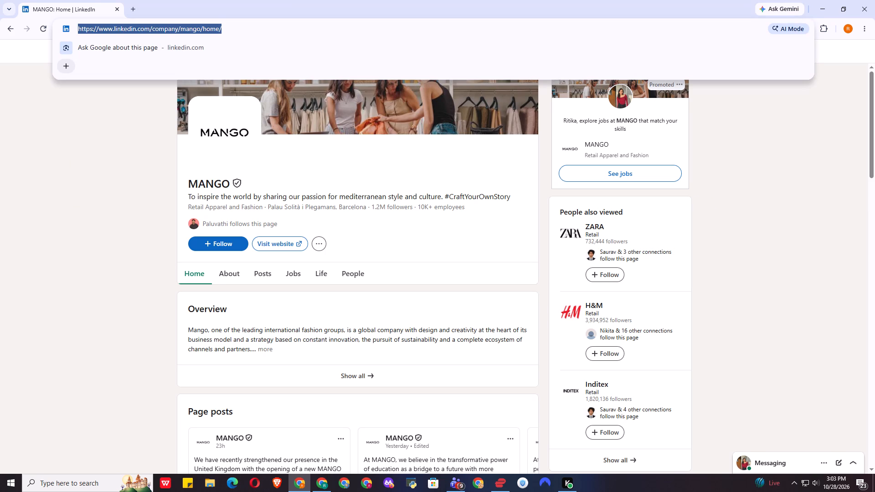
key("ctrl+c")
key("ctrl+c")
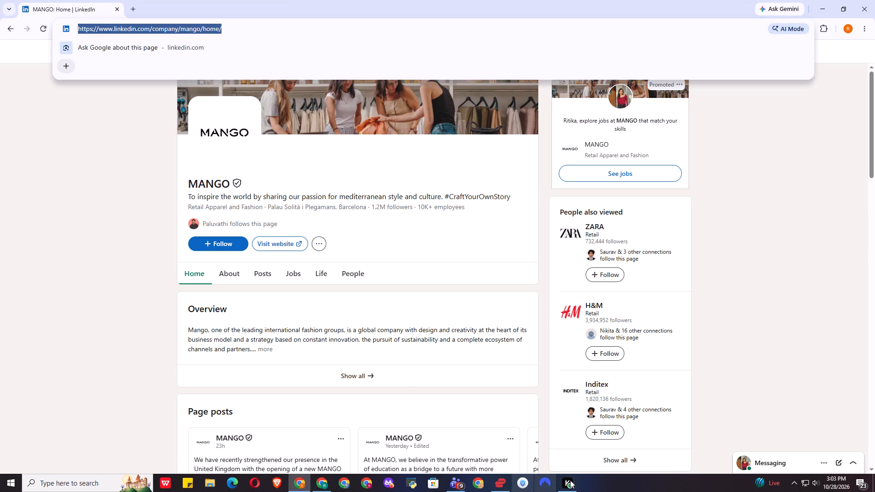
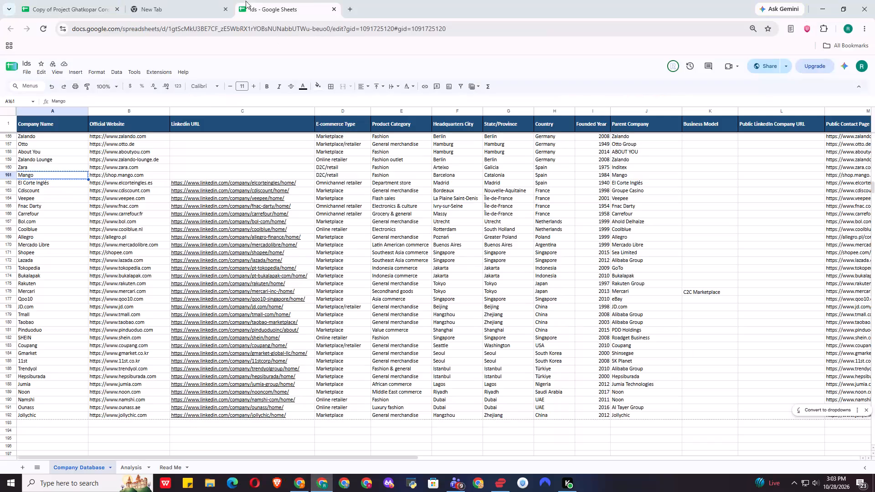
left_click(203, 176)
key("ctrl+v")
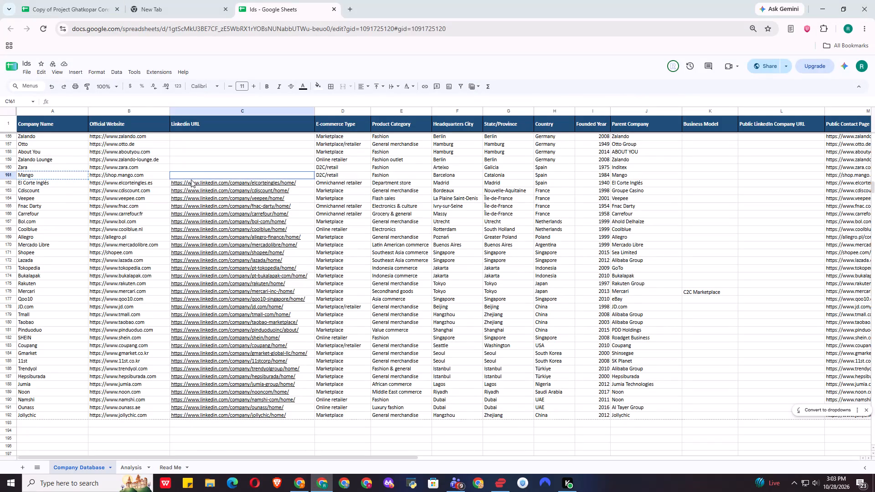
Copy the company name Zara from the sheet, search Google for "Zara linkedin" and open ZARA's LinkedIn company page.
left_click(39, 165)
key("ctrl+c")
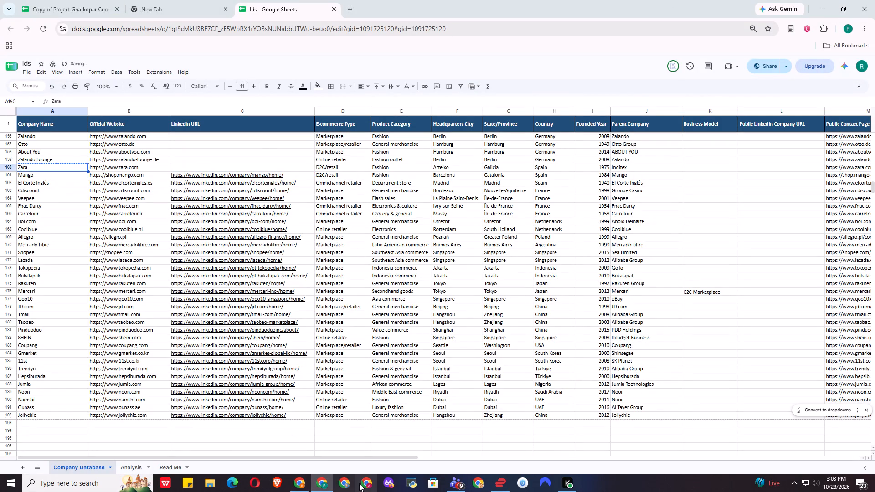
left_click(301, 485)
left_click(10, 29)
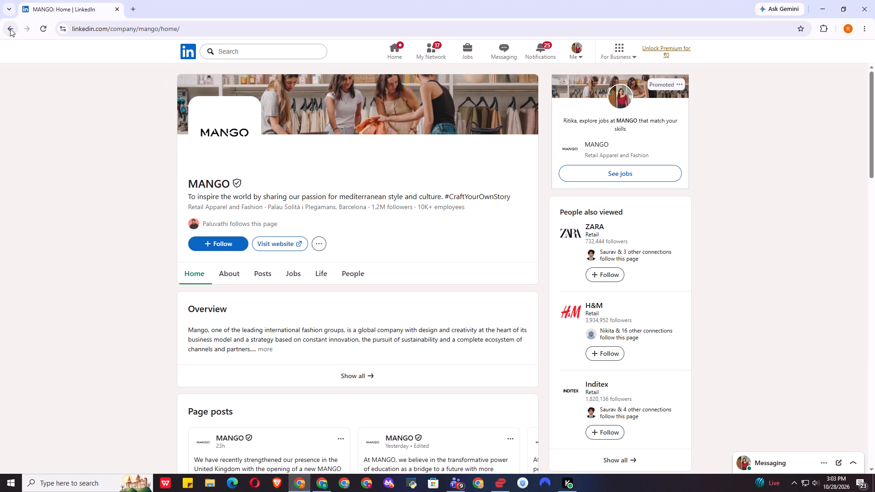
left_click_drag(151, 61, 46, 105)
key("ctrl+v")
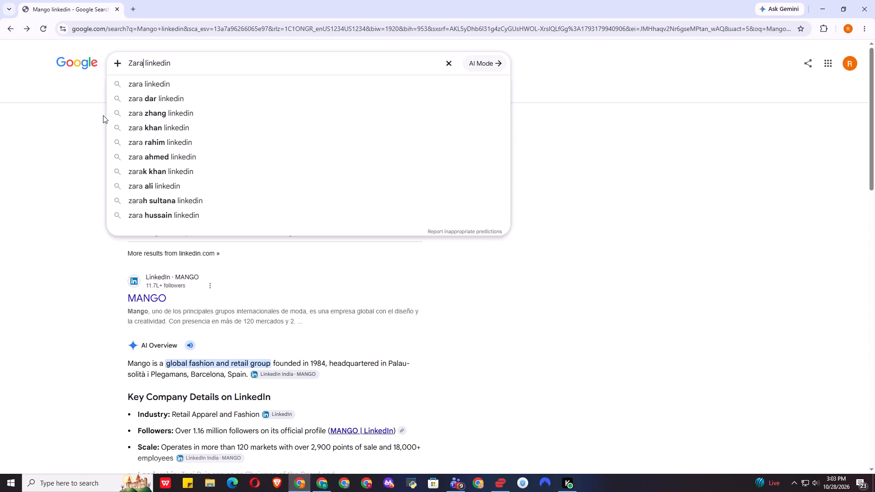
key("Return")
left_click(146, 143)
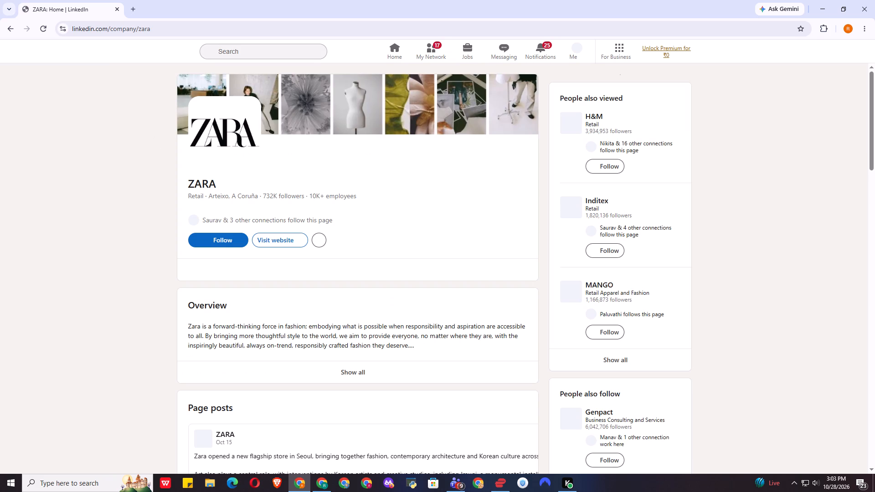
Copy ZARA's LinkedIn page address, linkedin.com/company/zara/home/, into the LinkedIn URL cell of the Zara row in the Ids sheet.
left_click_drag(204, 26, 22, 85)
key("ctrl+c")
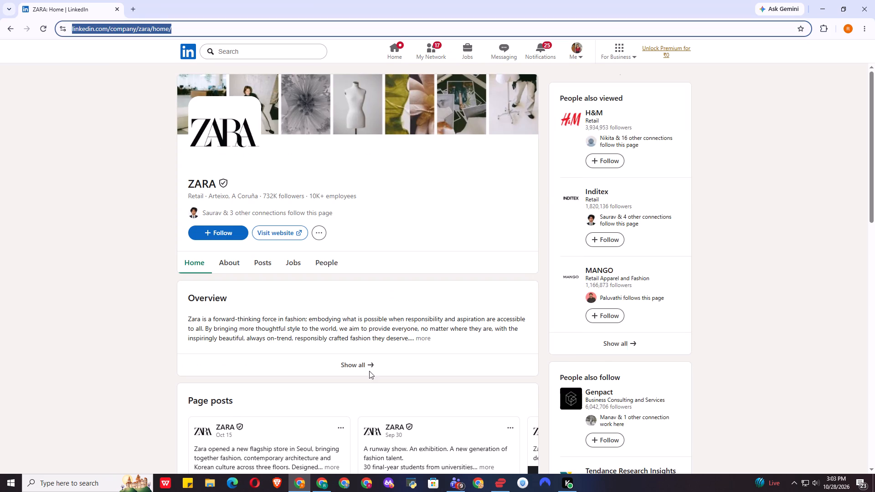
key("ctrl+c")
left_click(320, 479)
left_click(245, 168)
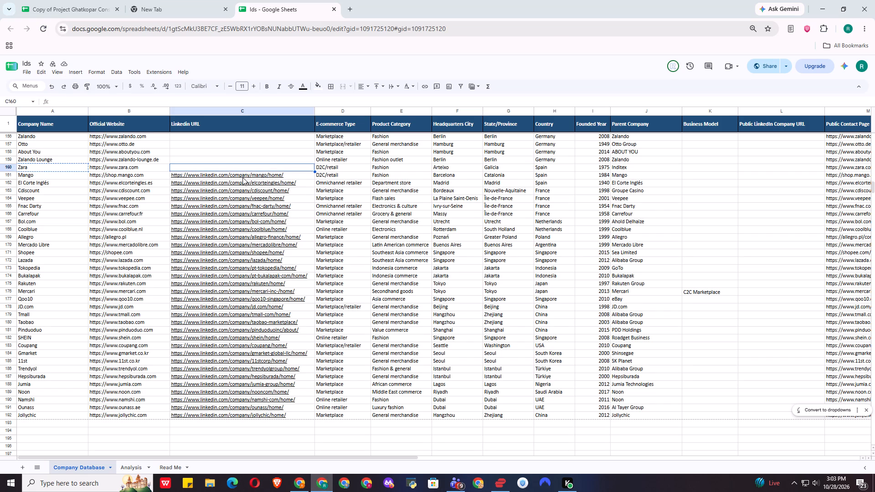
key("ctrl+v")
Copy the company name Zalando Lounge from the sheet and go back to the Google results page to search for its LinkedIn page.
left_click(46, 158)
key("ctrl+c")
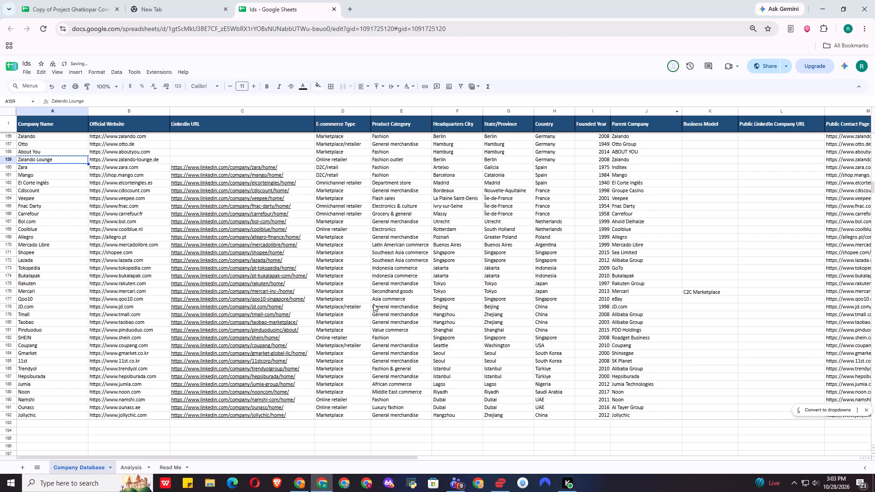
left_click(376, 302)
left_click(307, 480)
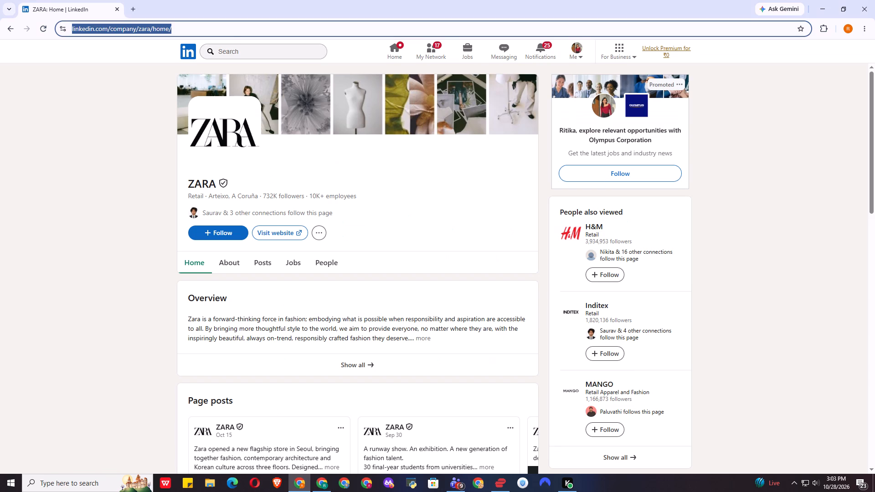
left_click(6, 28)
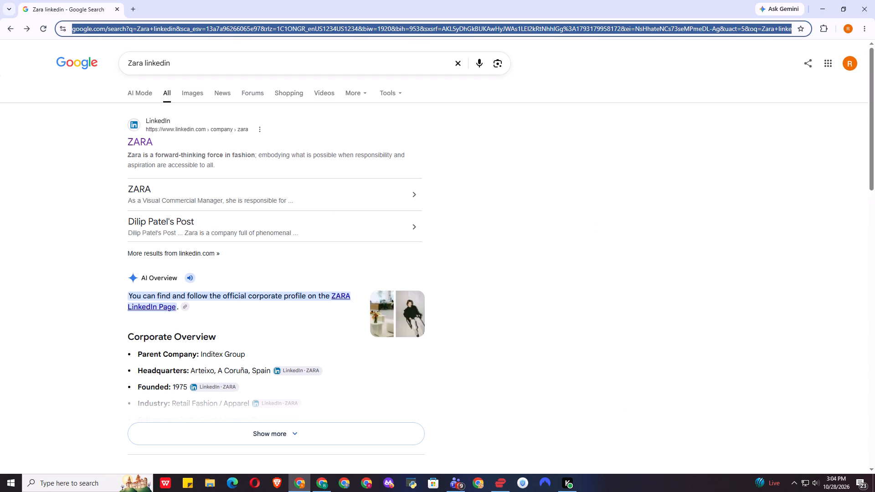
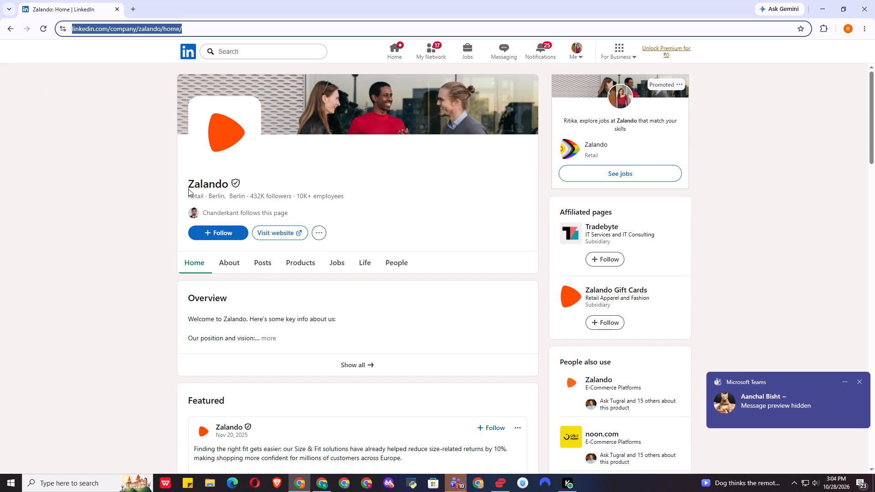
left_click(315, 485)
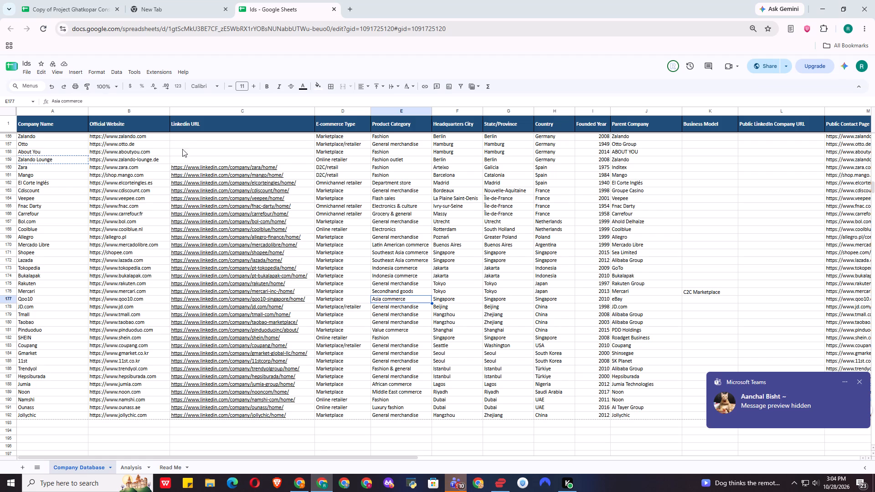
left_click(205, 158)
key("ctrl+v")
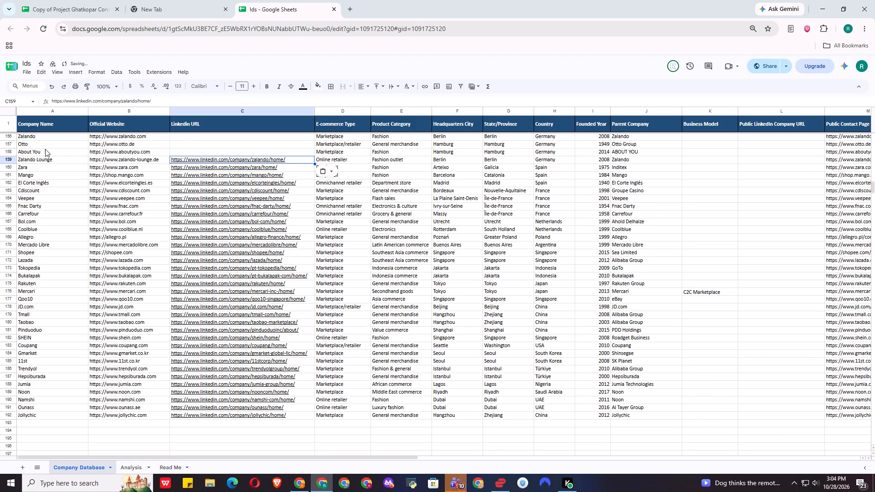
Copy the company name About You from the sheet, search Google for "About You linkedin" and open ABOUT YOU's LinkedIn company page.
left_click(45, 149)
key("ctrl+c")
left_click(301, 483)
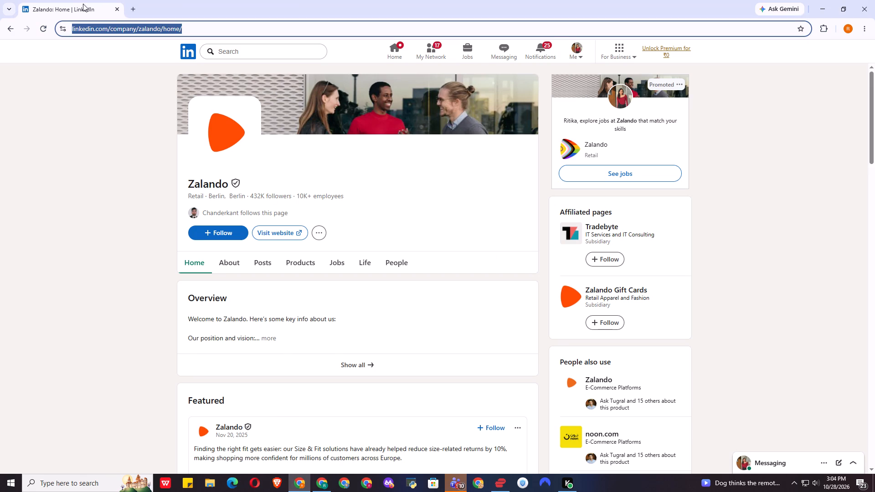
left_click(10, 31)
left_click_drag(179, 61, 72, 89)
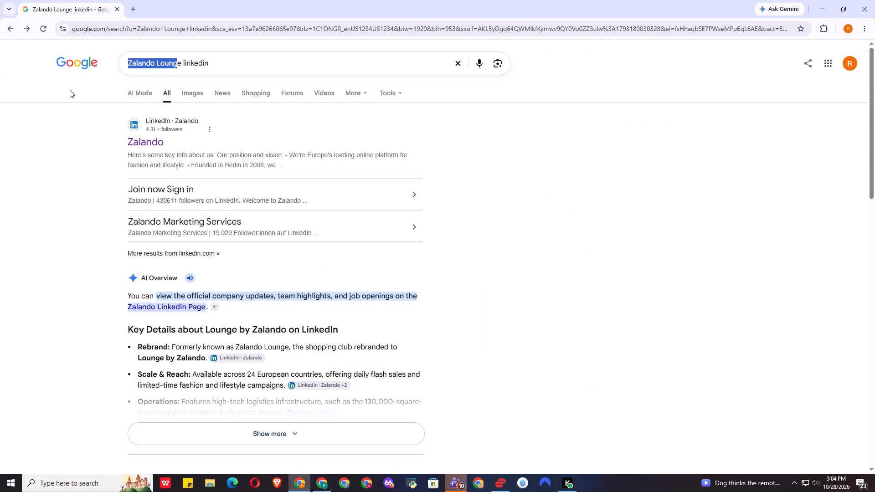
left_click_drag(182, 64, 94, 73)
key("ctrl+v")
key("Return")
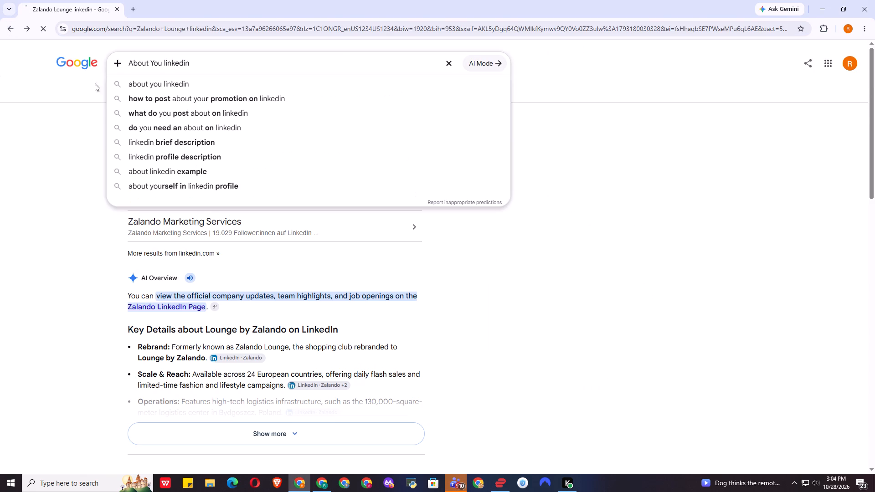
left_click(148, 148)
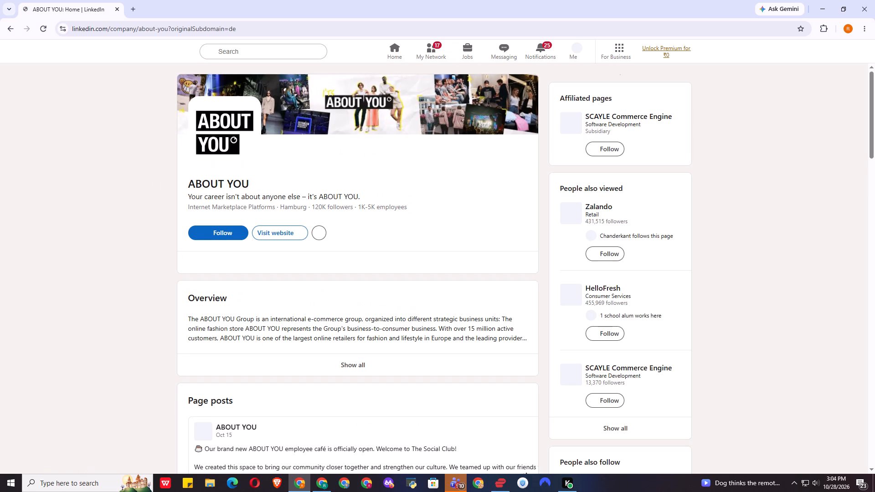
Copy ABOUT YOU's LinkedIn page address, linkedin.com/company/about-you/home/, into the LinkedIn URL cell of the About You row in the Ids sheet.
left_click_drag(276, 30, 0, 109)
key("ctrl+c")
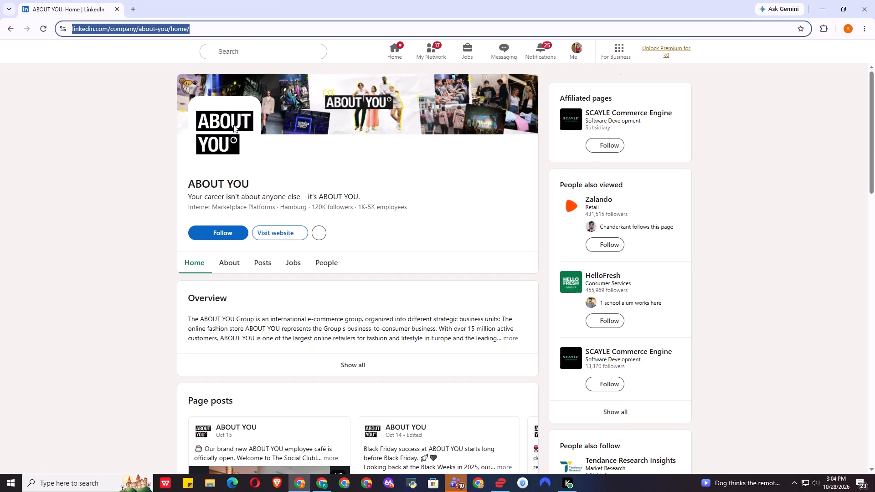
left_click(325, 481)
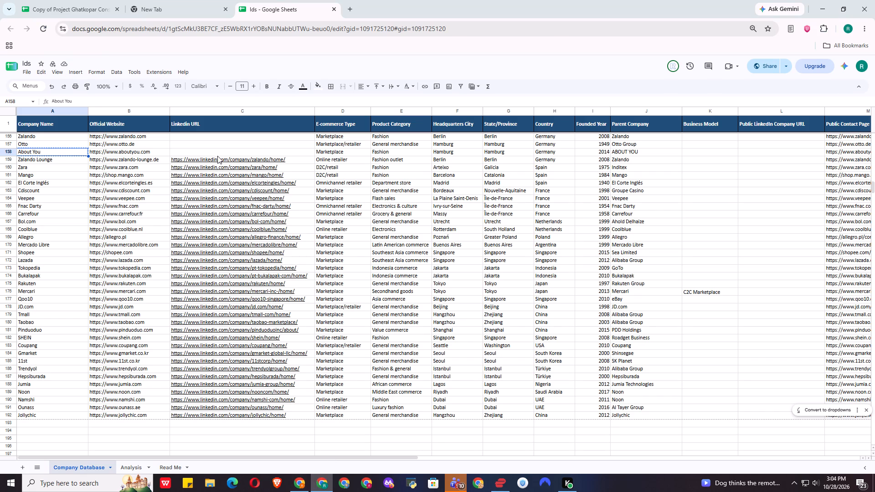
left_click(217, 155)
key("ctrl+v")
Look through the whole company list to see which rows still have an empty LinkedIn URL cell.
scroll(219, 234, "up", 9)
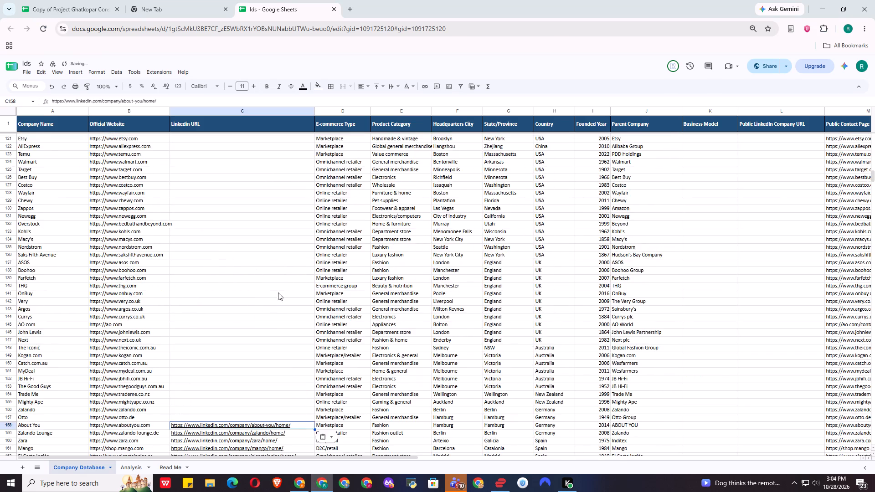
scroll(278, 292, "up", 1)
scroll(271, 303, "down", 4)
scroll(256, 311, "up", 11)
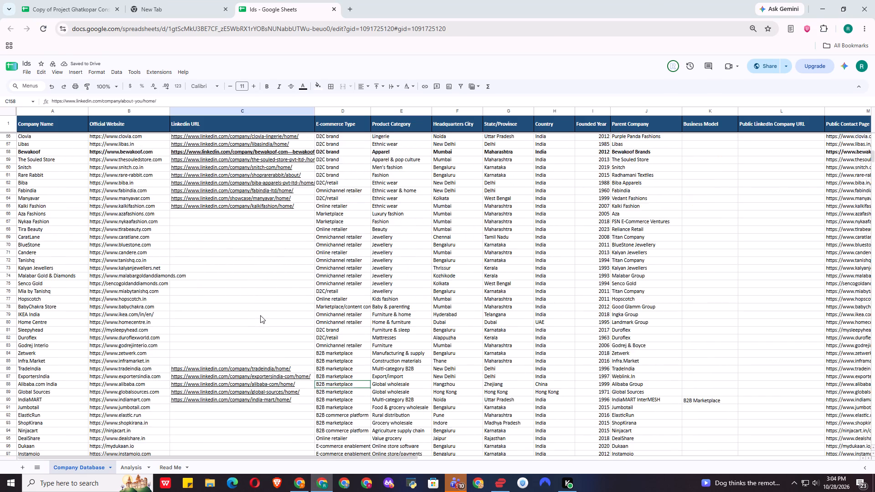
scroll(261, 315, "up", 19)
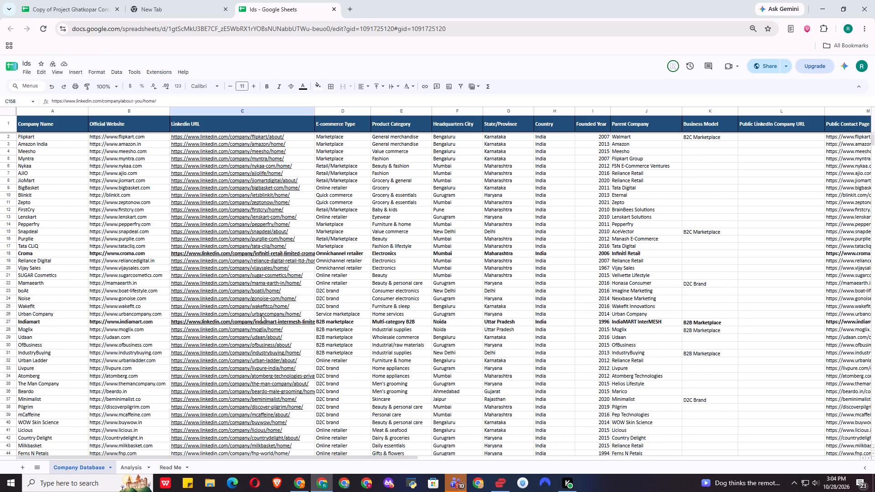
scroll(257, 313, "down", 20)
scroll(257, 313, "down", 5)
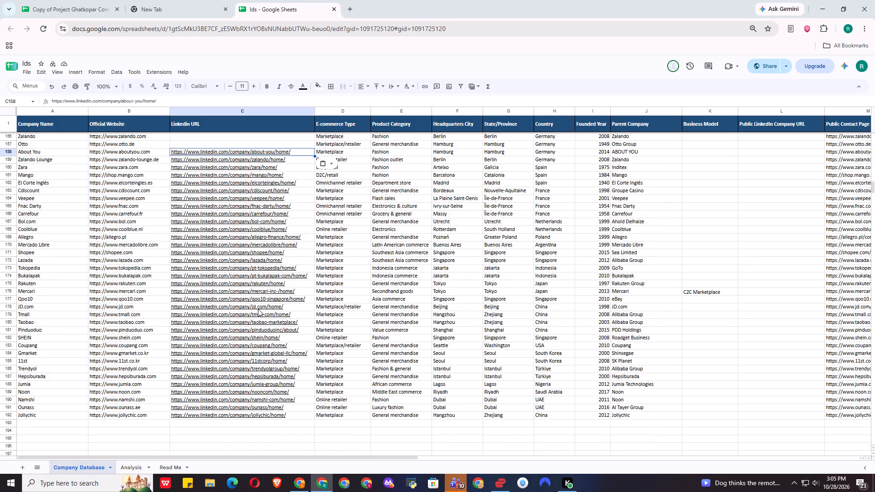
scroll(258, 309, "down", 4)
Copy the company name Otto from the sheet, search Google for "Otto linkedin" and open the Otto Group LinkedIn company page.
scroll(258, 309, "up", 8)
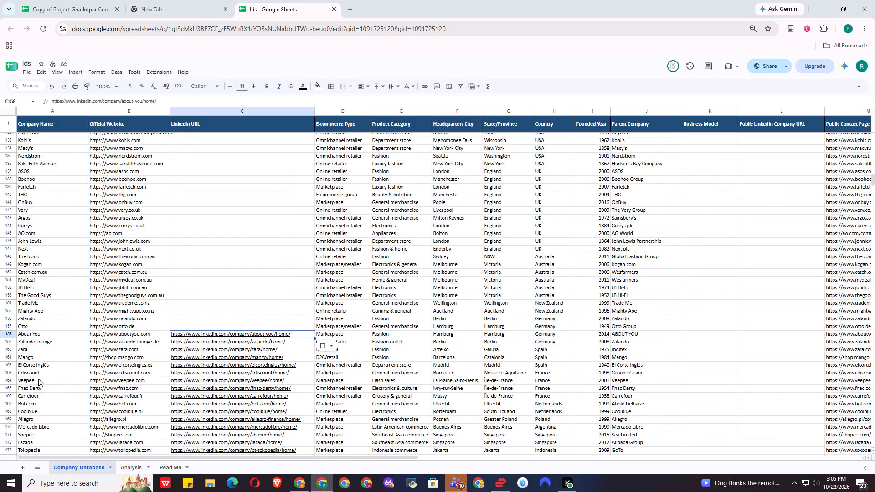
left_click(38, 379)
left_click(42, 372)
key("ctrl+c")
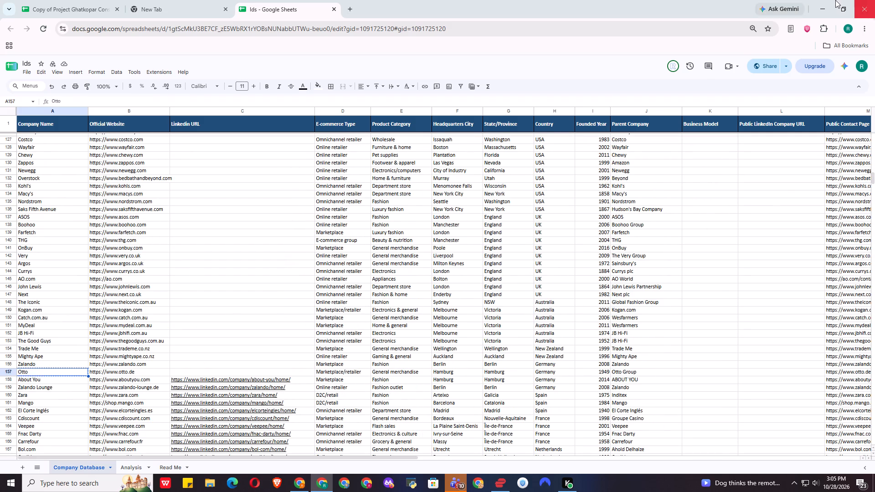
left_click(828, 12)
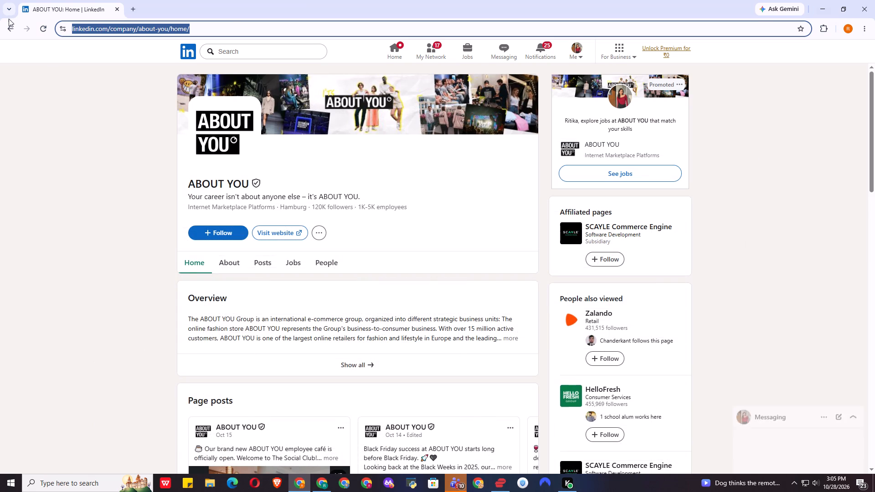
left_click(5, 27)
left_click_drag(161, 62, 82, 73)
key("ctrl+v")
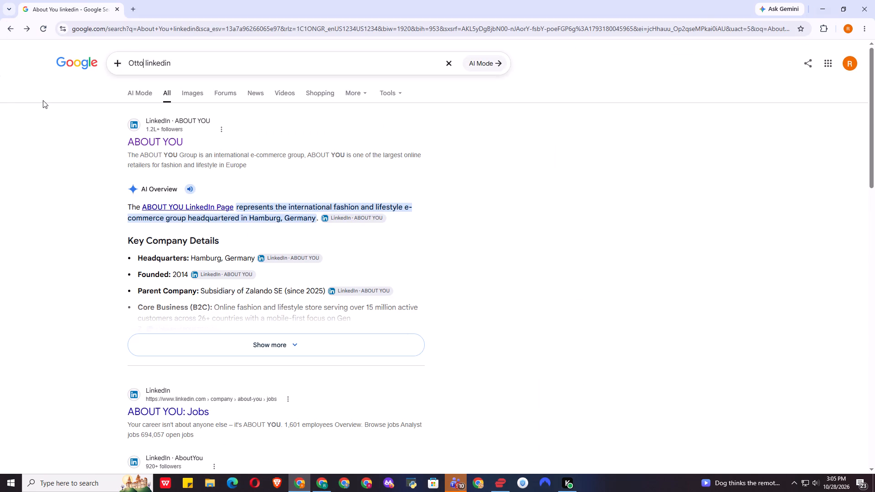
key("Return")
left_click(160, 150)
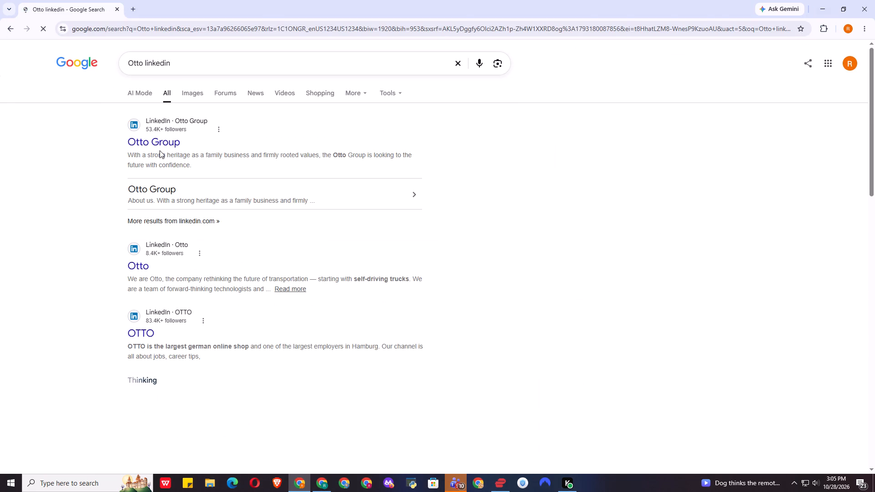
left_click(163, 136)
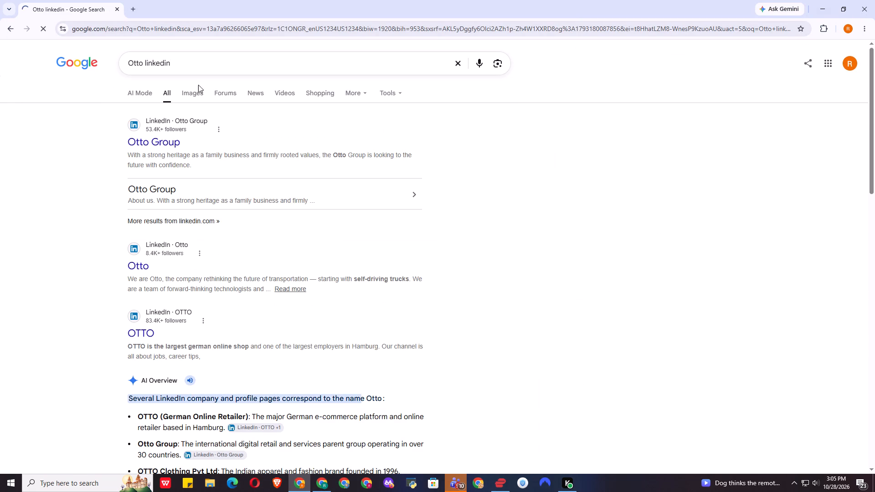
Copy Otto Group's LinkedIn page address, linkedin.com/company/ottogroup/home/, into the LinkedIn URL cell of the Otto row in the Ids sheet.
left_click_drag(213, 27, 6, 92)
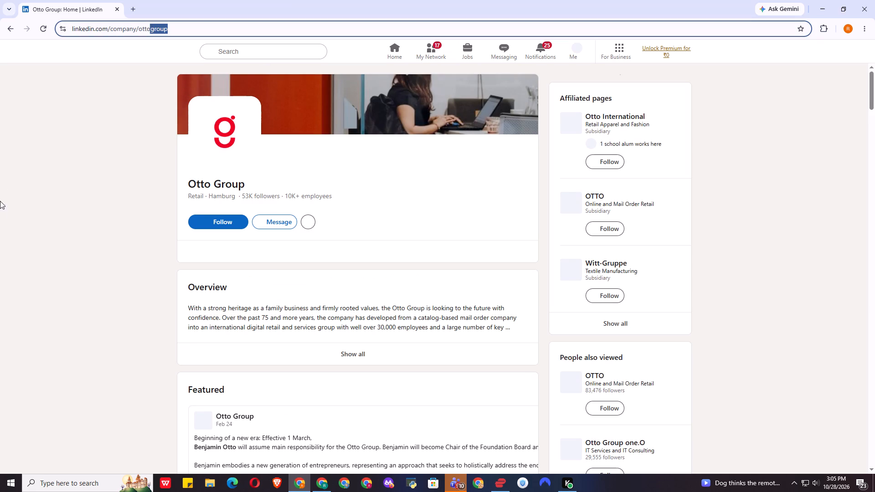
key("ctrl+c")
key("ctrl+c")
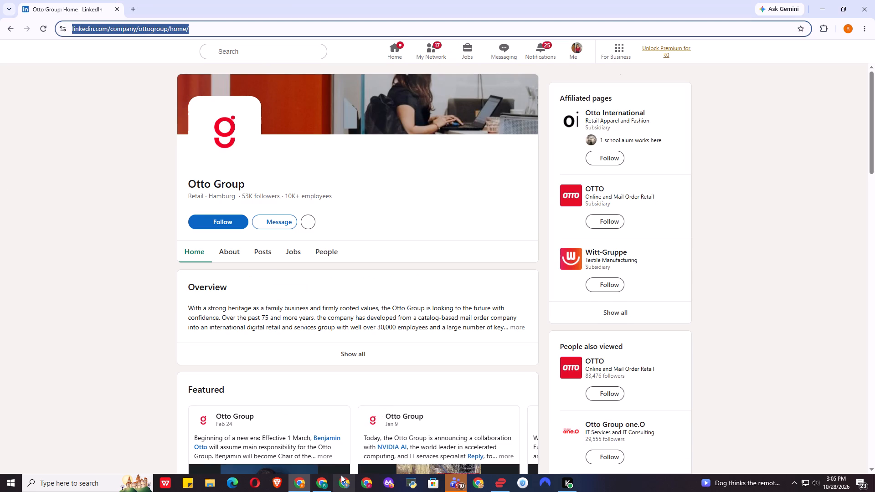
left_click(323, 477)
left_click(207, 370)
key("ctrl+v")
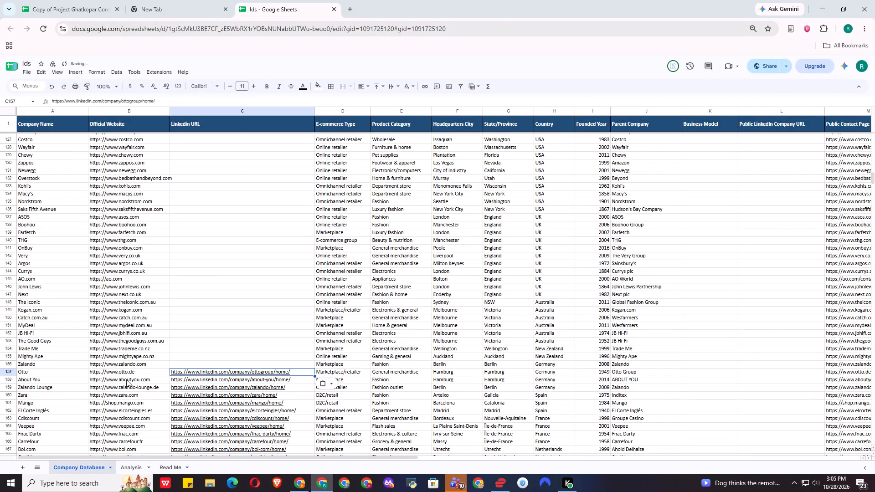
Copy the company name Zalando from the sheet and check the address recorded in the Zalando Lounge row.
left_click(63, 362)
key("ctrl+c")
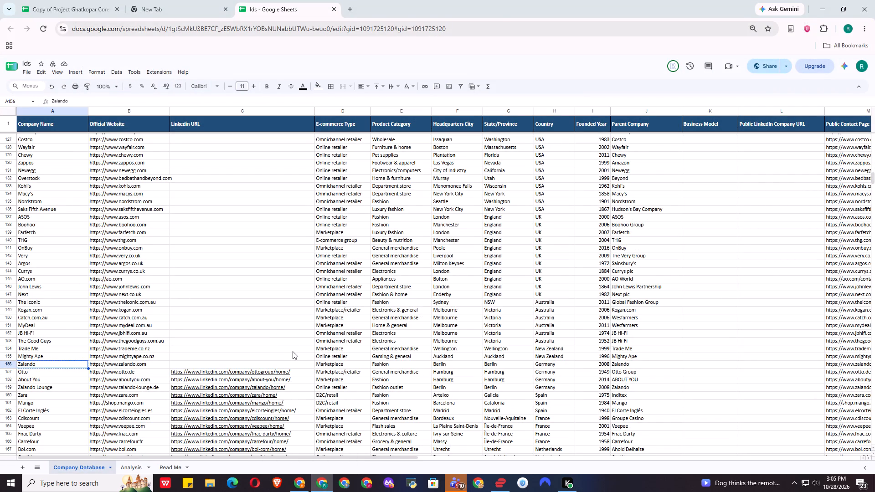
scroll(153, 400, "up", 1, "ctrl")
scroll(159, 391, "down", 2)
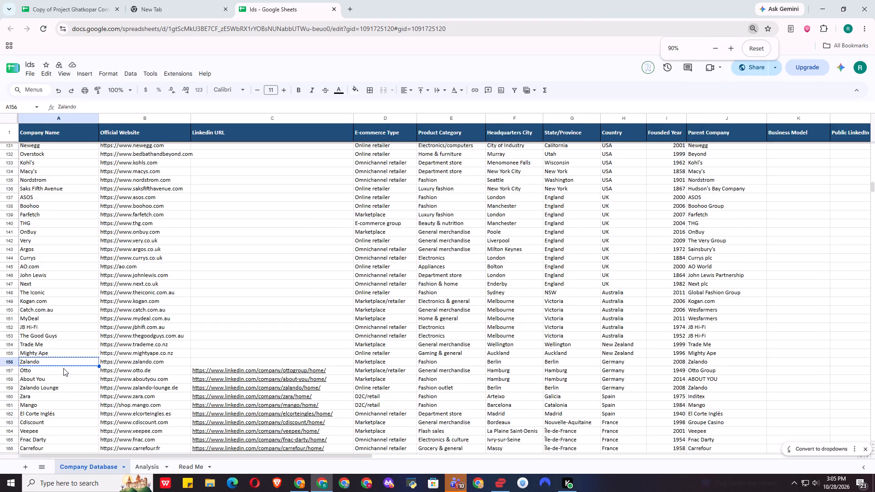
left_click(46, 378)
left_click_drag(54, 387, 248, 384)
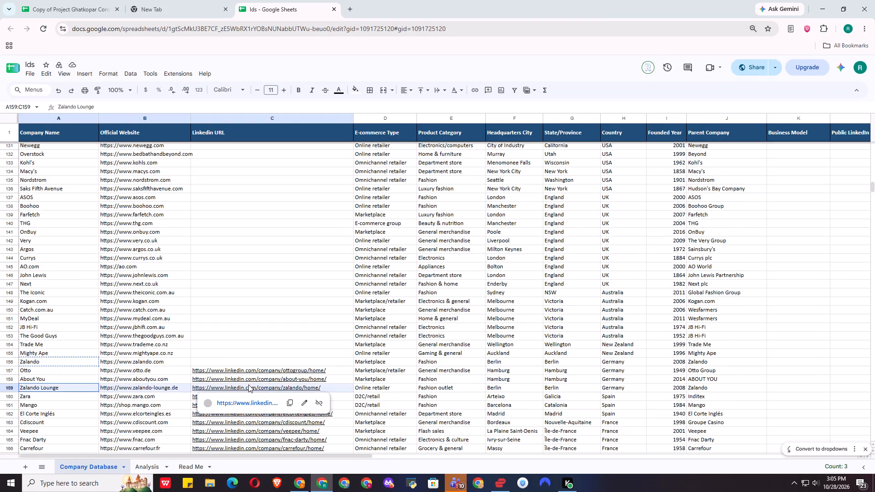
left_click_drag(248, 384, 253, 385)
left_click(321, 346)
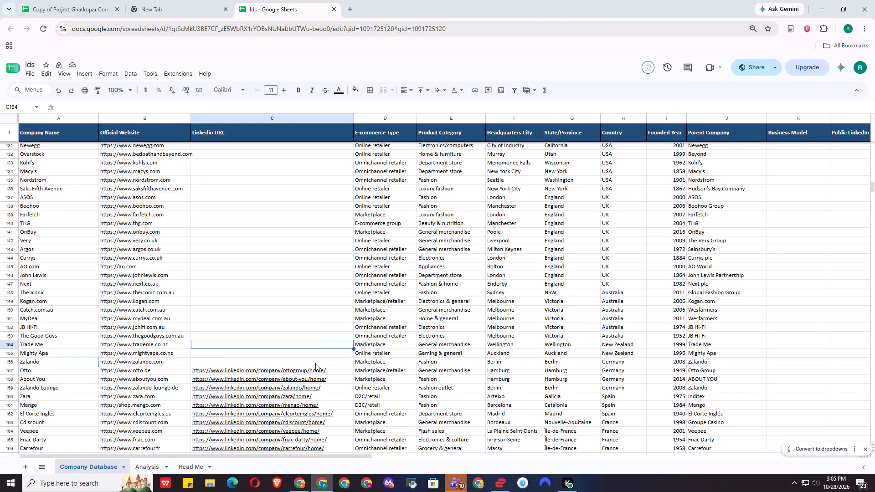
left_click(315, 363)
Search Google for "Zalando linkedin" and open Zalando's LinkedIn company page.
left_click(302, 487)
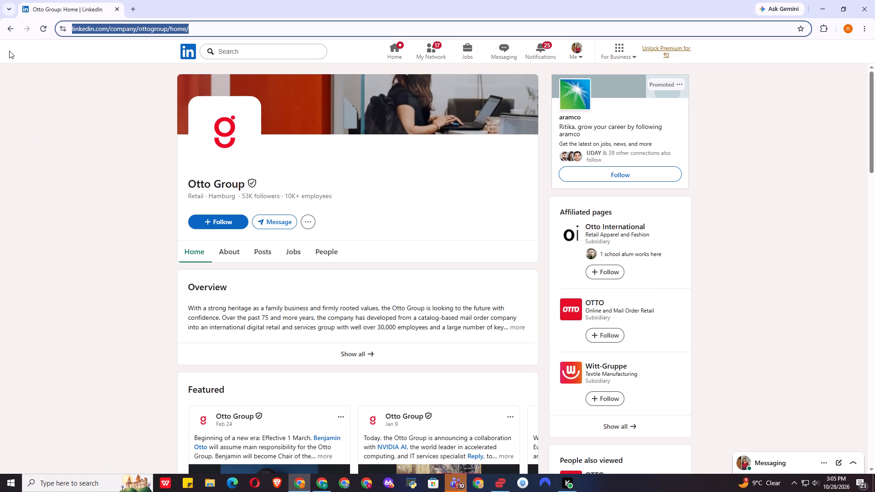
left_click(9, 29)
left_click_drag(144, 62, 94, 79)
key("ctrl+v")
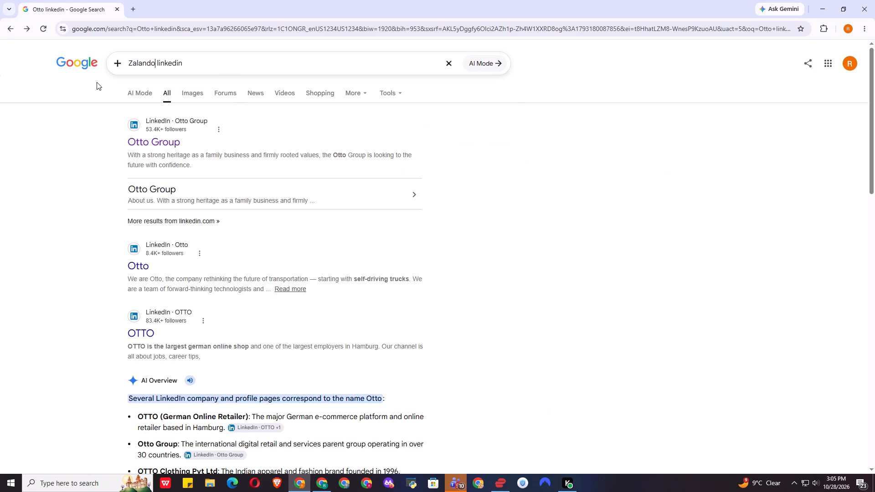
key("Return")
left_click(152, 138)
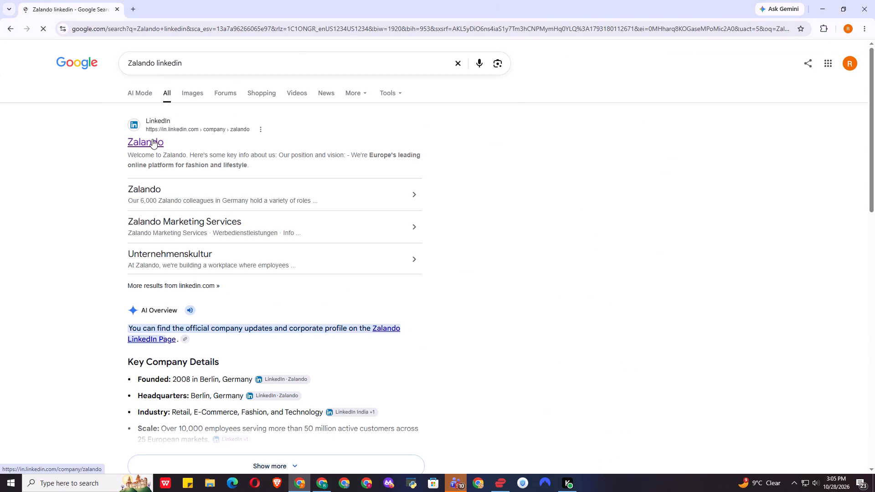
scroll(153, 158, "down", 3)
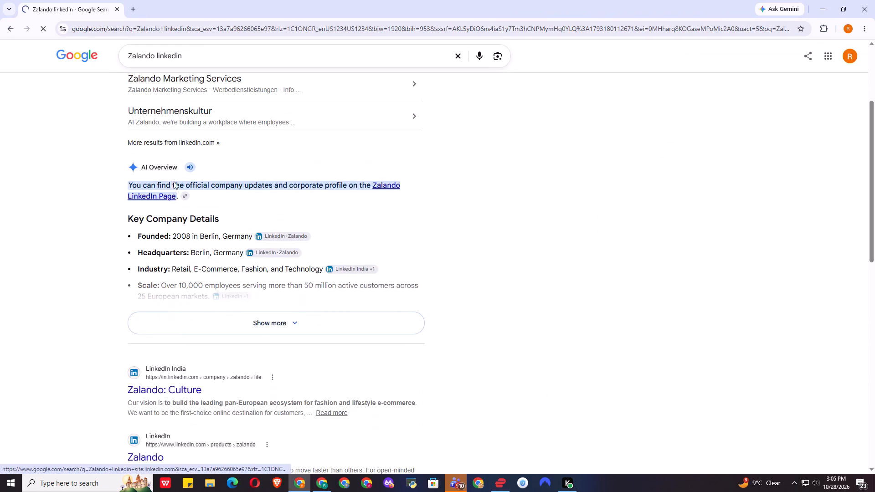
scroll(176, 210, "down", 2)
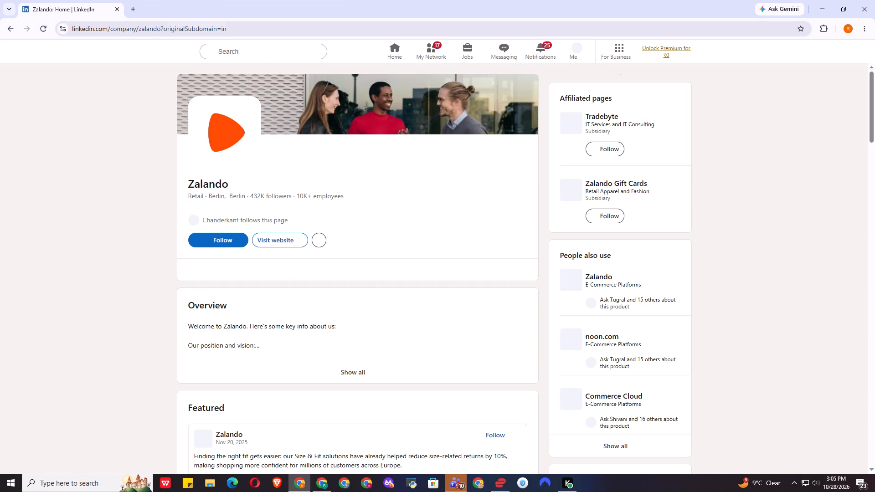
Copy Zalando's LinkedIn page address, linkedin.com/company/zalando/home/, into the LinkedIn URL cell of the Zalando row in the Ids sheet.
left_click_drag(267, 32, 0, 122)
key("ctrl+c")
key("ctrl+c")
key("ctrl+c")
key("ctrl+c")
left_click(317, 486)
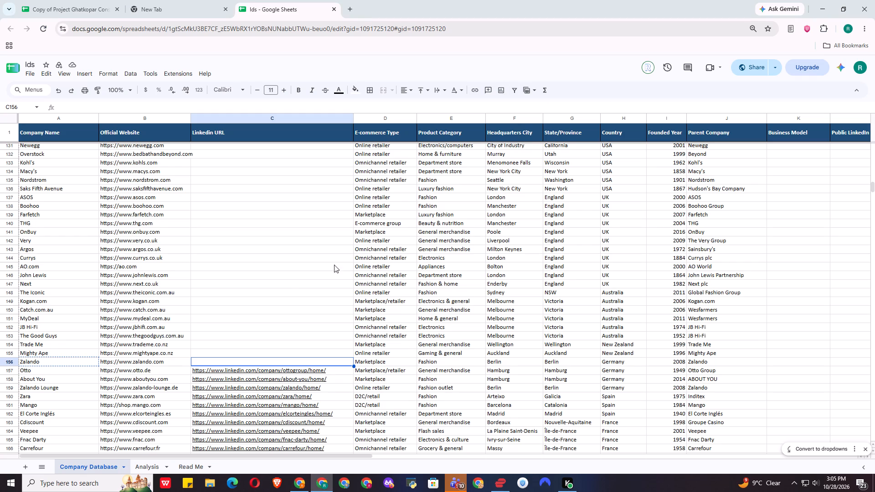
left_click(243, 361)
key("ctrl+v")
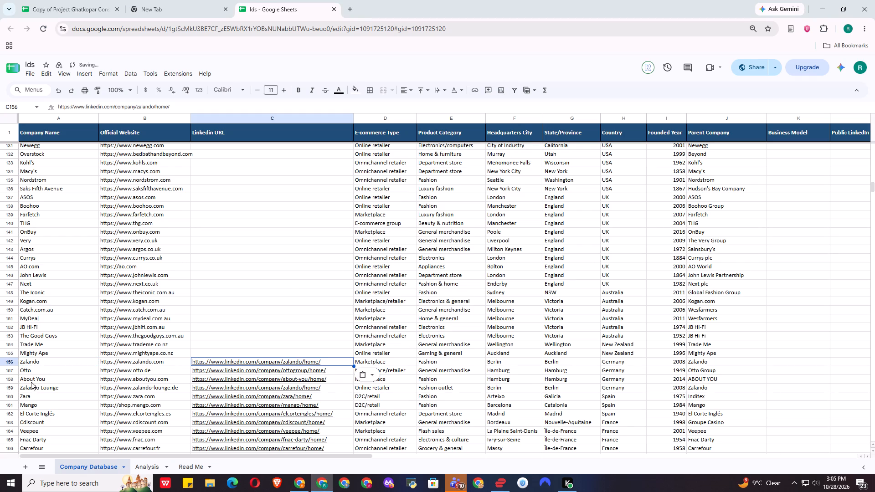
Copy the company name Mighty Ape from the sheet, search Google for "Mighty Ape linkedin" and open its LinkedIn company page.
left_click(34, 353)
key("ctrl+c")
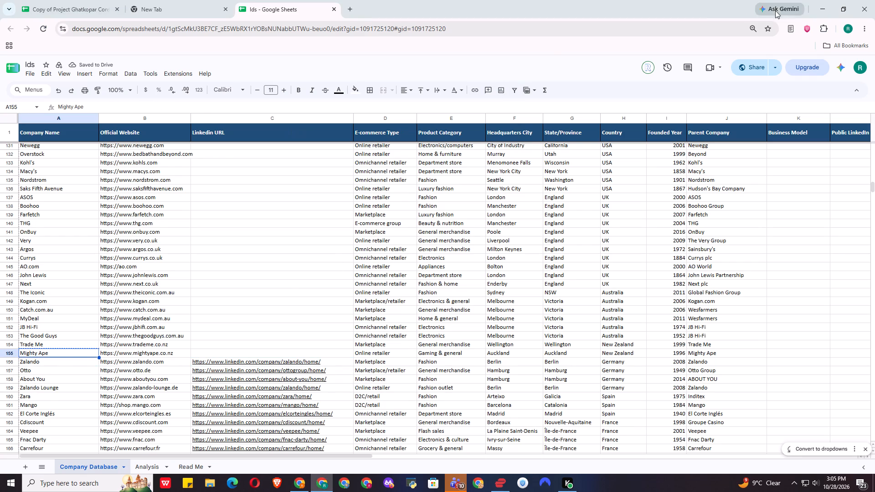
left_click(822, 11)
left_click(12, 27)
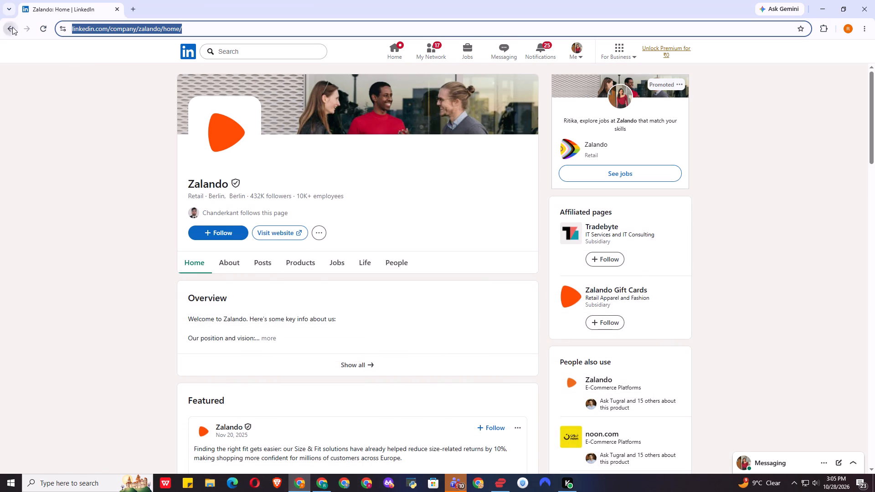
left_click_drag(154, 55, 70, 87)
key("ctrl+v")
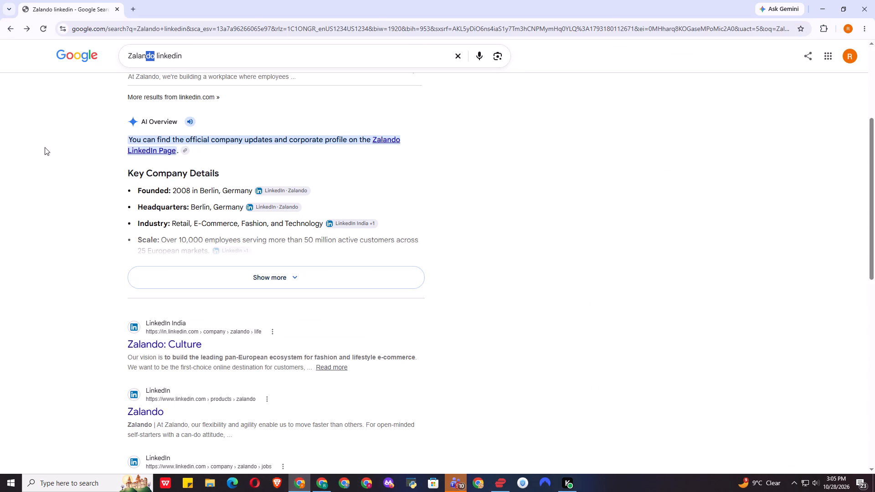
key("Return")
left_click(150, 138)
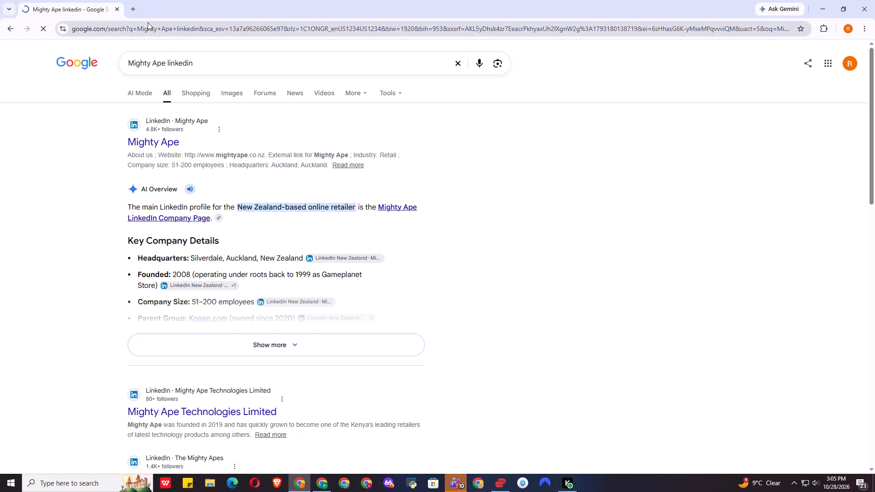
Copy Mighty Ape's LinkedIn page address, linkedin.com/company/mightyape/home/, into the LinkedIn URL cell of the Mighty Ape row in the Ids sheet.
left_click(266, 31)
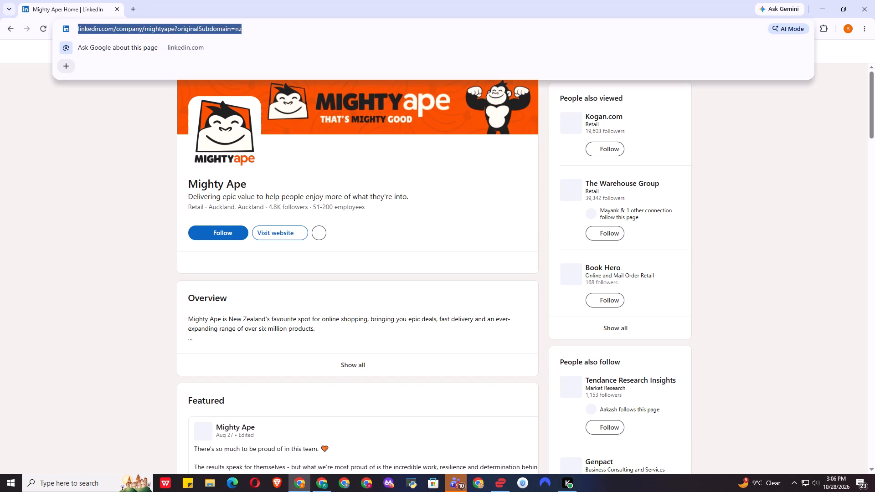
left_click(265, 31)
double_click(265, 31)
left_click(262, 32)
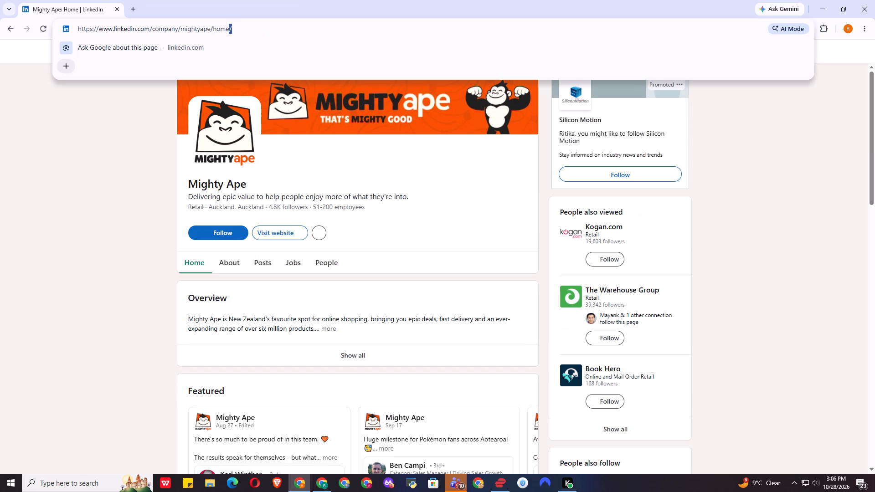
triple_click(235, 26)
key("ctrl+c")
key("ctrl+c")
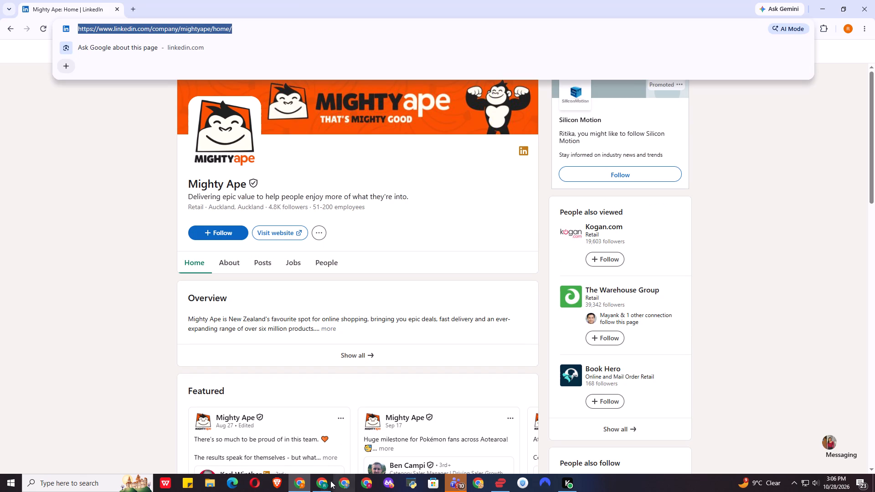
left_click(329, 481)
left_click(246, 355)
key("ctrl+v")
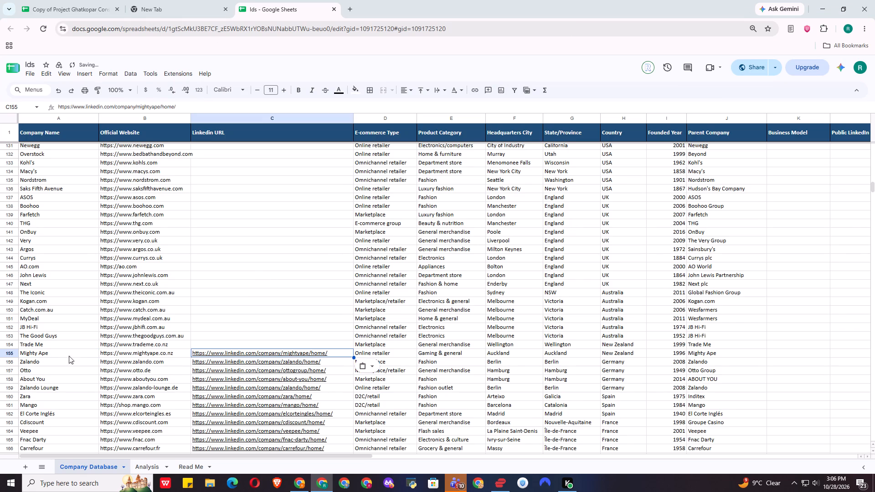
Copy the company name Trade Me from the sheet, search Google for "Trade Me linkedin" and open its LinkedIn company page.
left_click(61, 343)
key("ctrl+c")
left_click(297, 483)
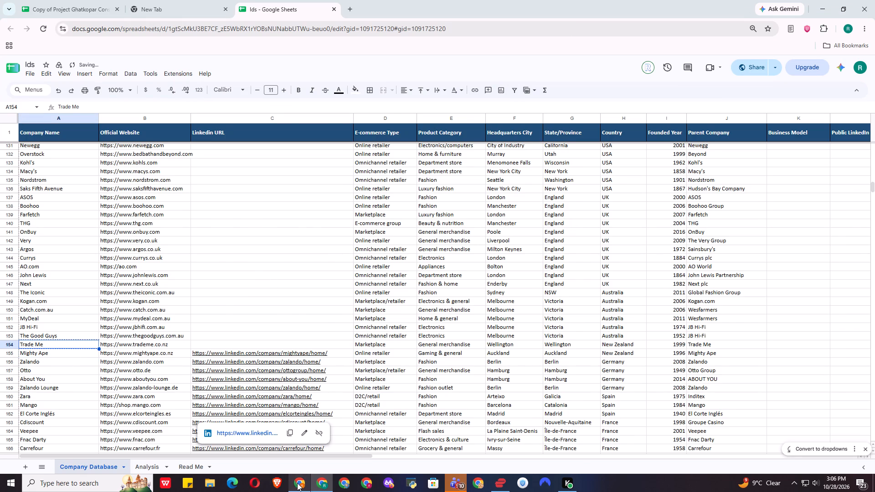
left_click_drag(7, 31, 7, 36)
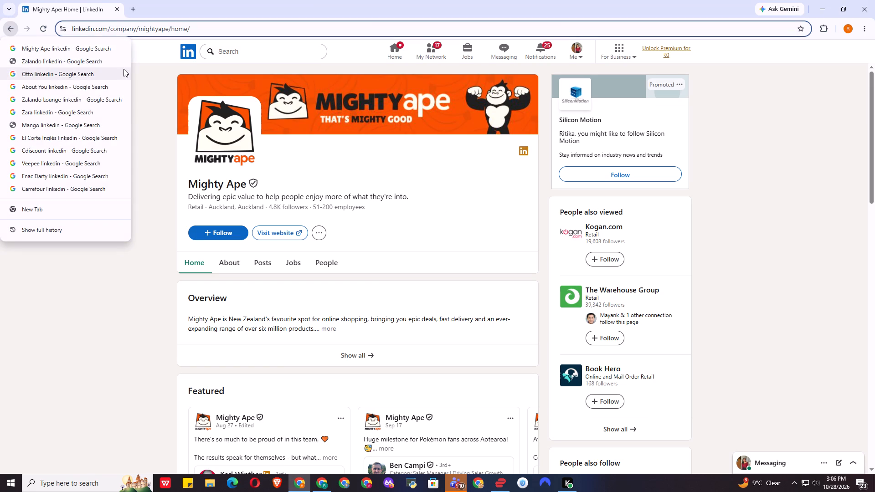
scroll(99, 125, "down", 2)
left_click(151, 182)
scroll(153, 169, "up", 3)
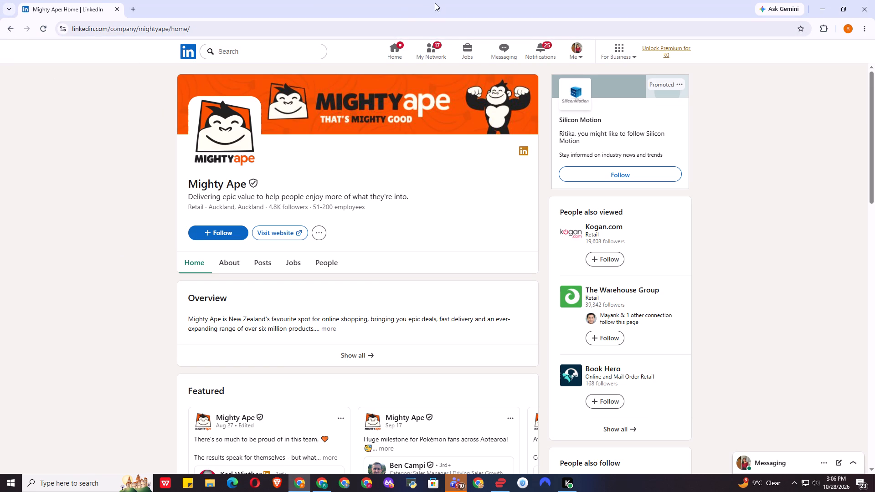
left_click(12, 26)
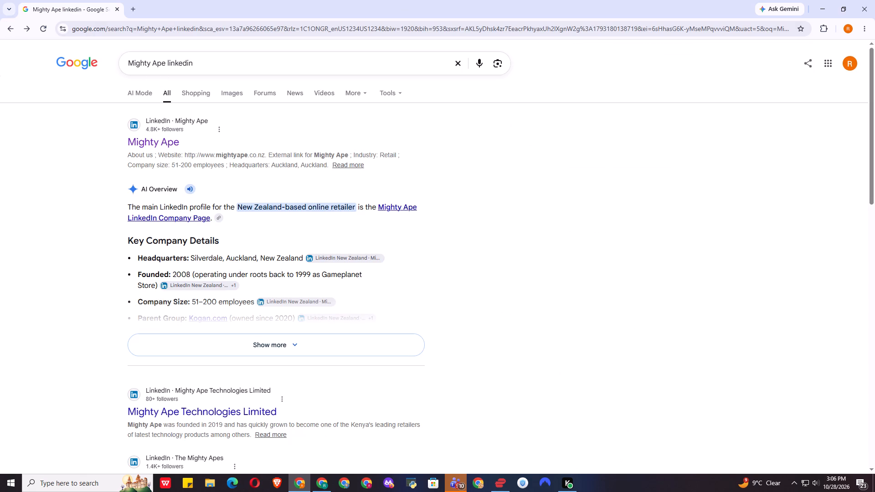
left_click_drag(164, 59, 89, 81)
key("ctrl+v")
key("Return")
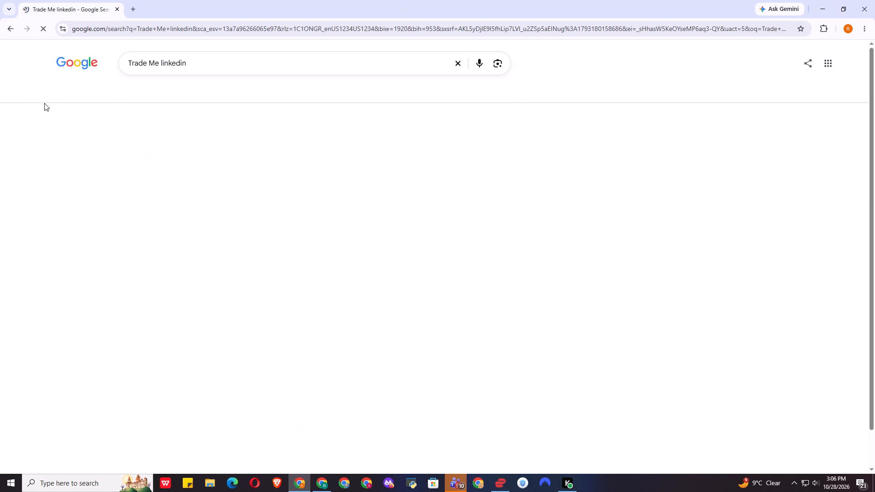
left_click(160, 137)
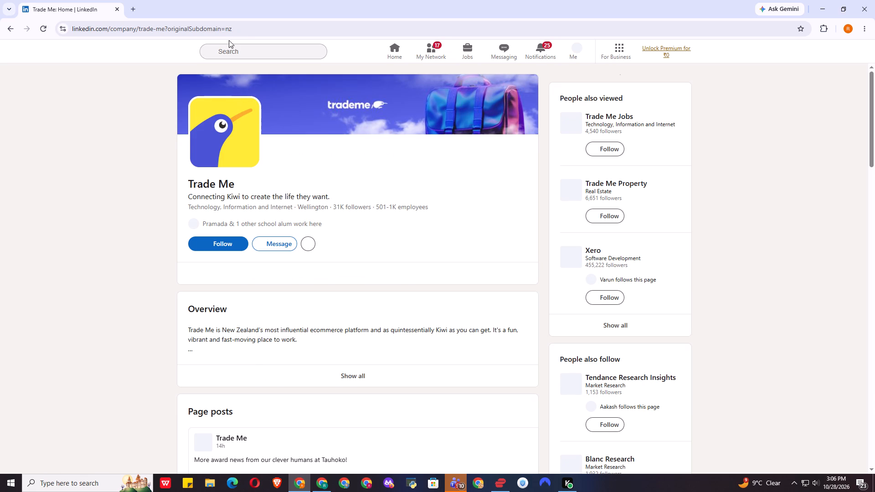
Copy Trade Me's LinkedIn page address, linkedin.com/company/trade-me/home/, into the LinkedIn URL cell of the Trade Me row in the Ids sheet.
left_click(239, 29)
left_click(249, 29)
double_click(249, 29)
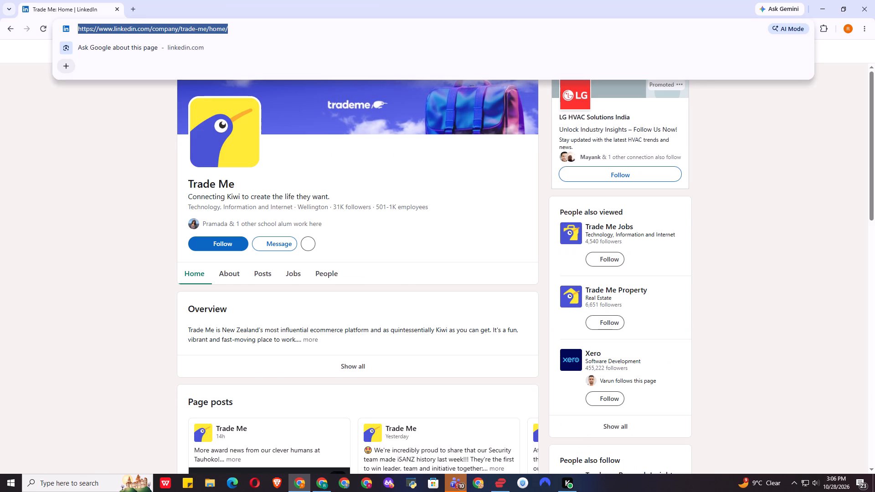
key("ctrl+c")
left_click(324, 482)
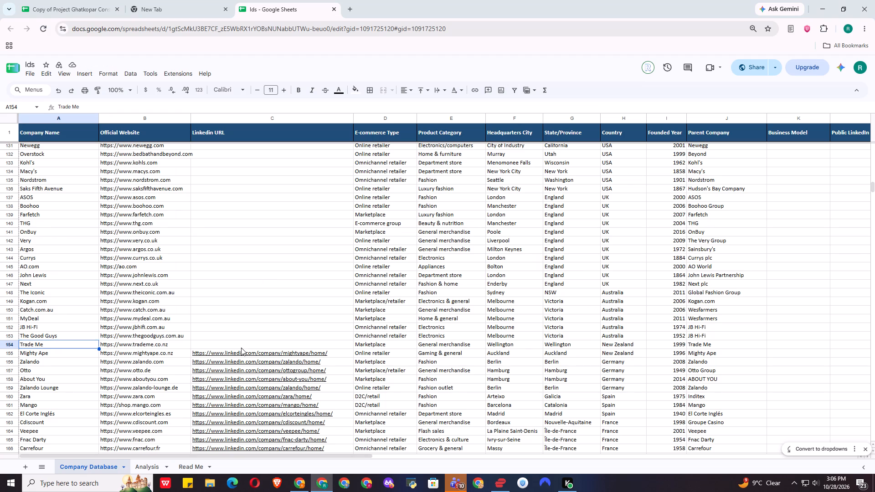
left_click(241, 348)
key("ctrl+v")
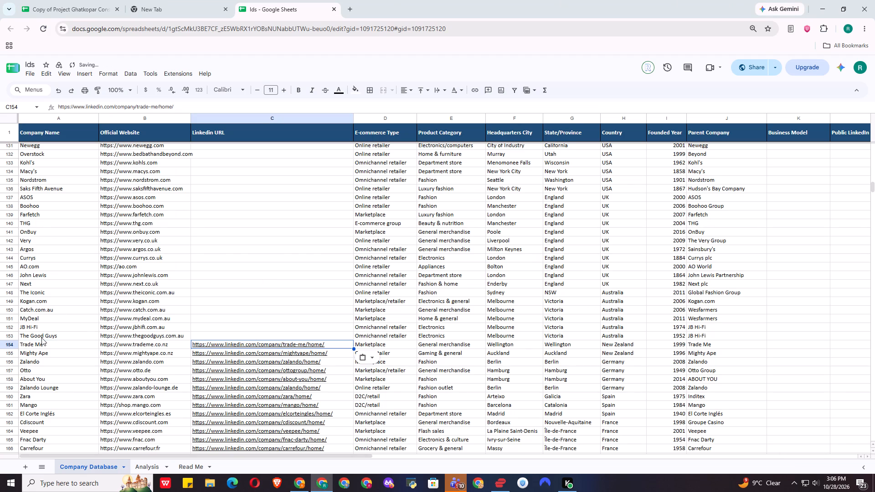
Copy the company name The Good Guys from the Ids sheet and return to the browser window showing Trade Me's LinkedIn page.
left_click(38, 335)
key("ctrl+c")
left_click(294, 477)
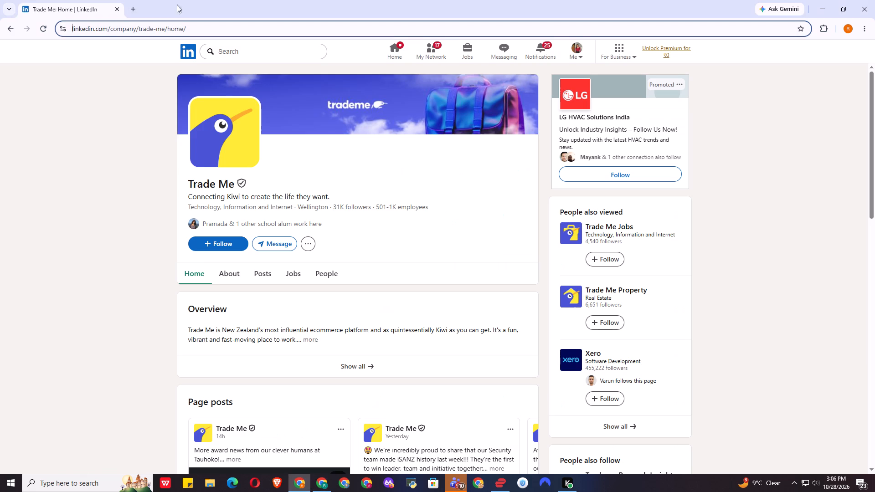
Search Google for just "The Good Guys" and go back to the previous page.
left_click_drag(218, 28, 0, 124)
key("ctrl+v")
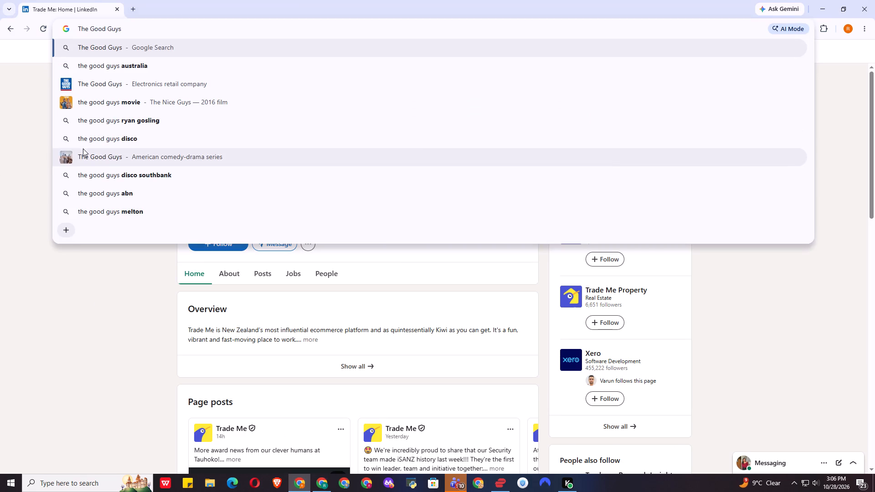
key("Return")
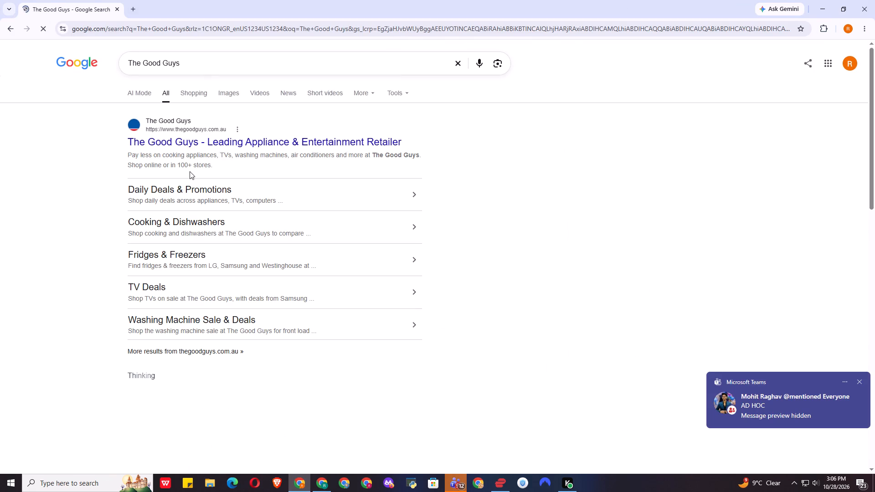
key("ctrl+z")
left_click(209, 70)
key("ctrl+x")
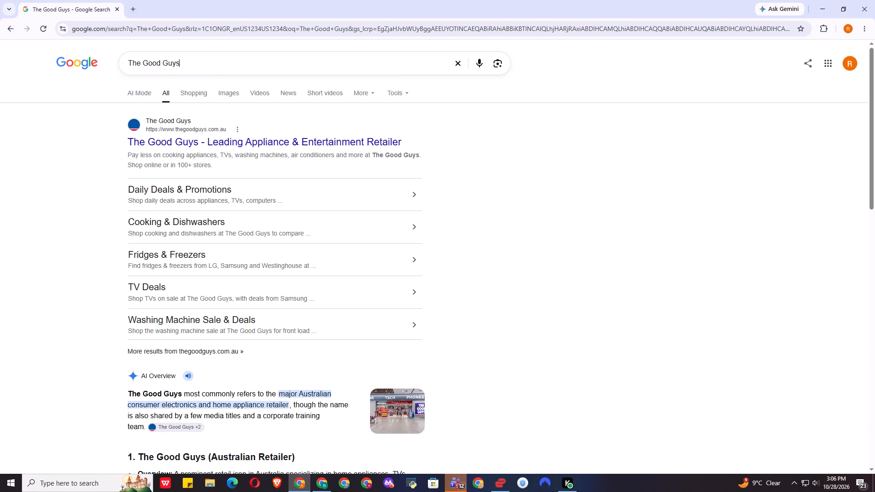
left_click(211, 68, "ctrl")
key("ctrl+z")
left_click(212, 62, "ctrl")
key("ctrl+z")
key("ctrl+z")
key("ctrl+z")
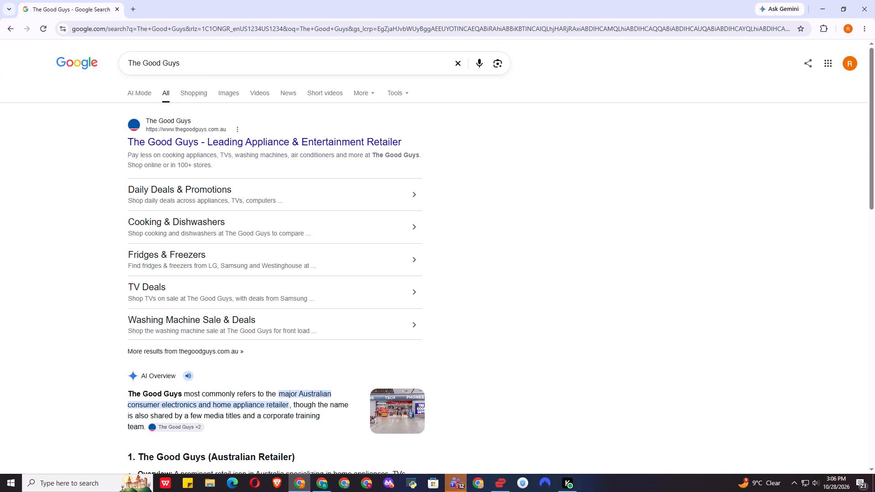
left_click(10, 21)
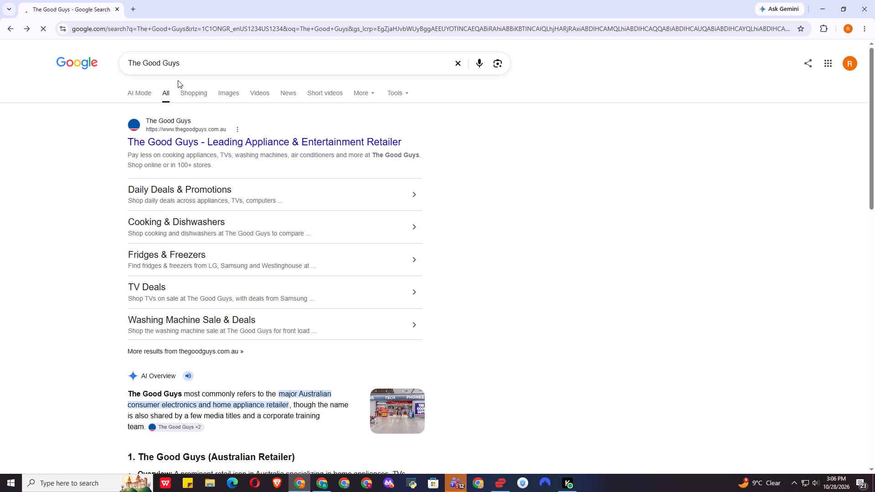
Return to the earlier Google results, search for "The Good Guys linkedin" and open The Good Guys' LinkedIn company page.
left_click(10, 26)
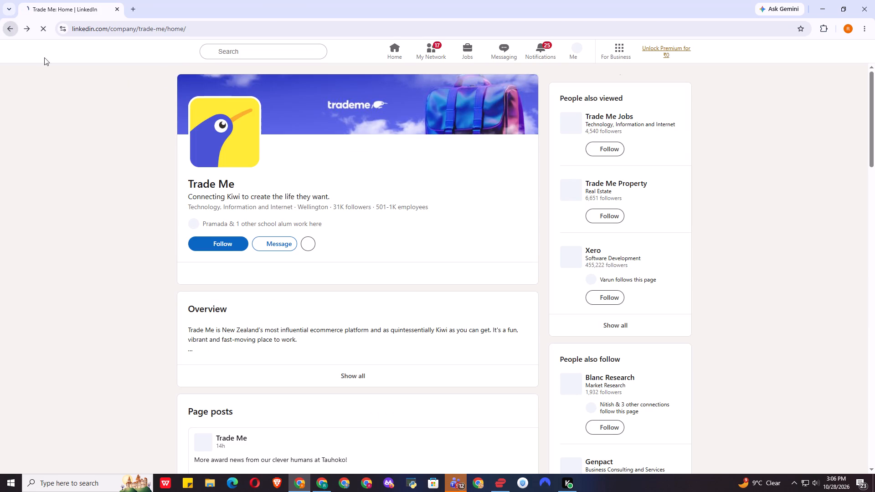
left_click_drag(158, 61, 100, 82)
key("ctrl+v")
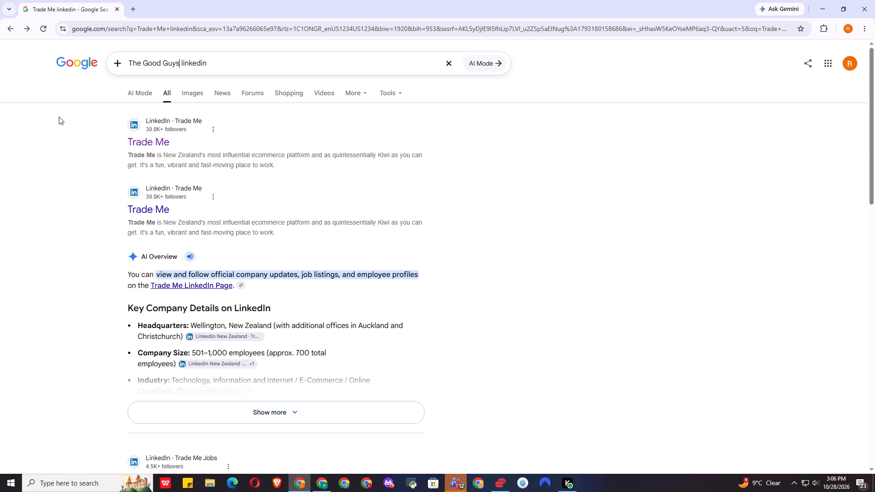
key("Return")
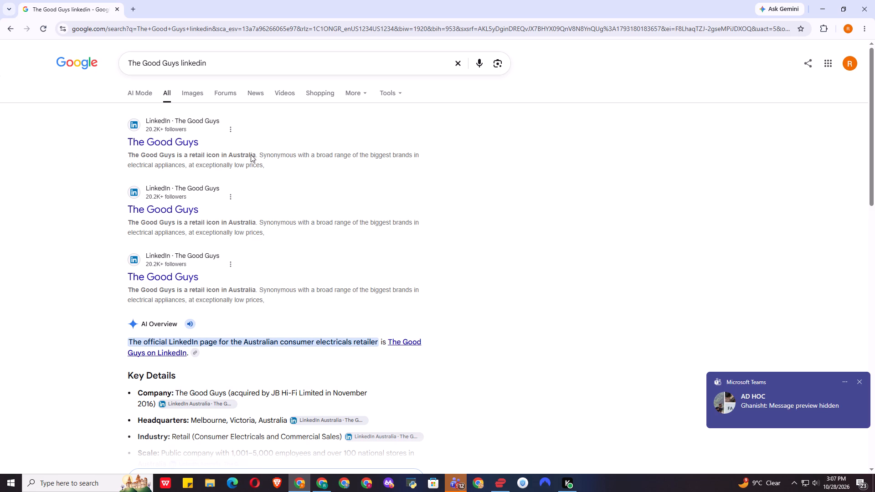
left_click(169, 144)
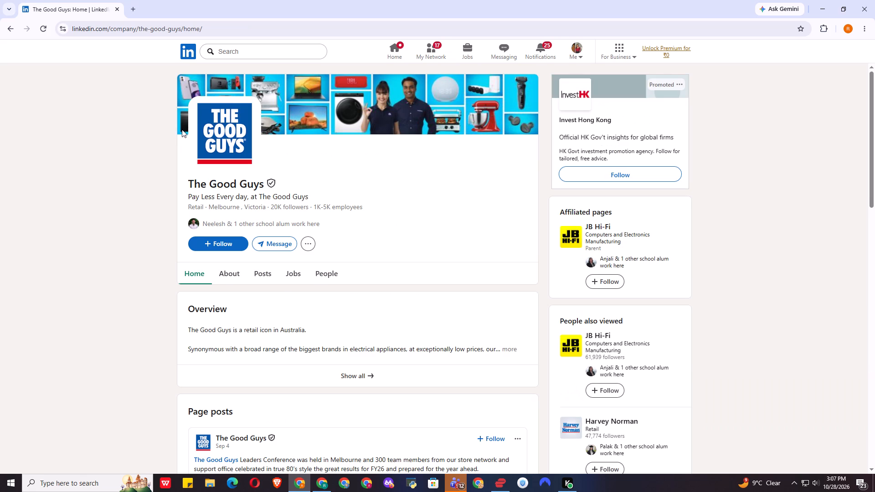
Copy The Good Guys' LinkedIn page address, linkedin.com/company/the-good-guys/home/, into the LinkedIn URL cell of The Good Guys row in the Ids sheet.
left_click_drag(211, 30, 0, 126)
key("ctrl+c")
key("ctrl+c")
left_click(319, 488)
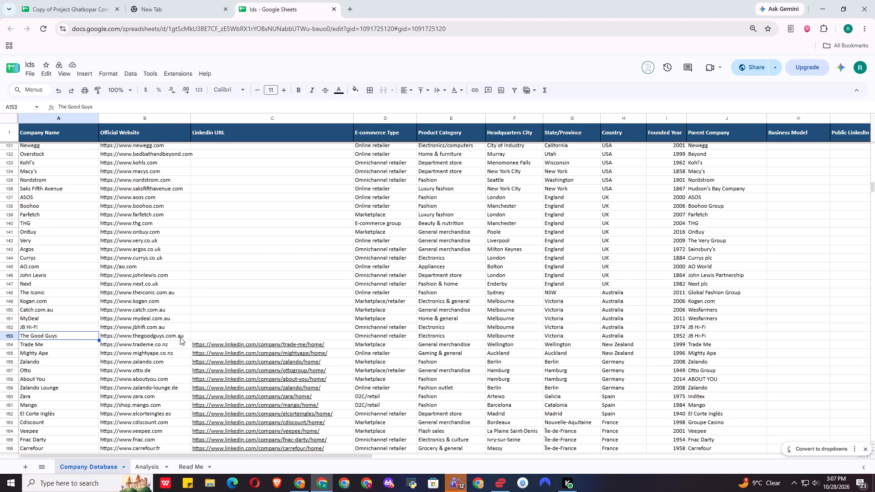
left_click(224, 340)
key("ctrl+v")
Copy the company name JB Hi-Fi from the sheet, search Google for "JB Hi-Fi linkedin" and open its LinkedIn company page.
left_click(76, 326)
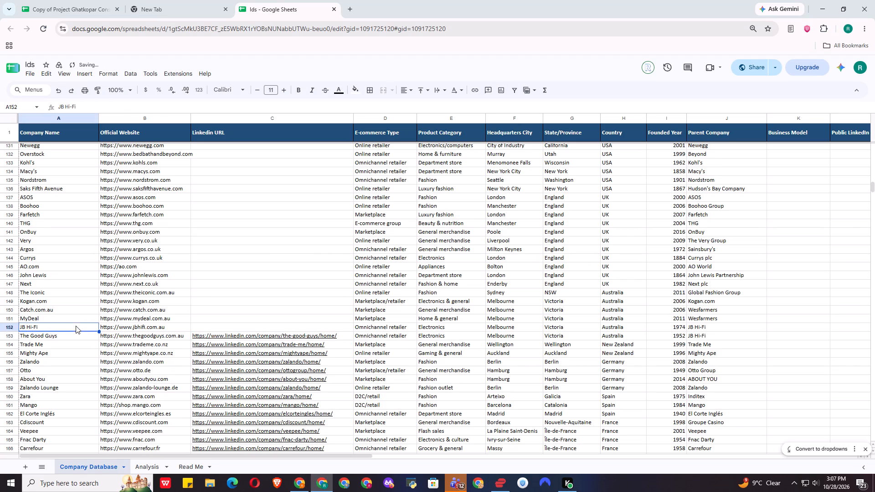
key("ctrl+c")
left_click(293, 482)
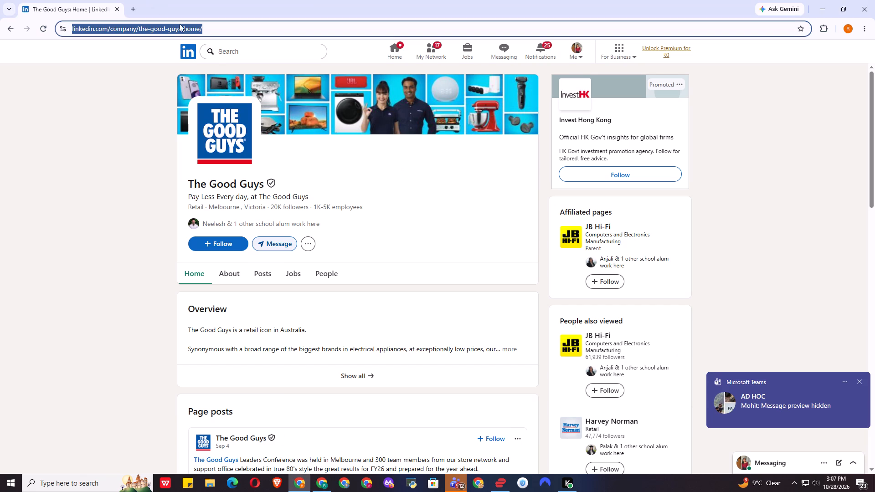
left_click(6, 23)
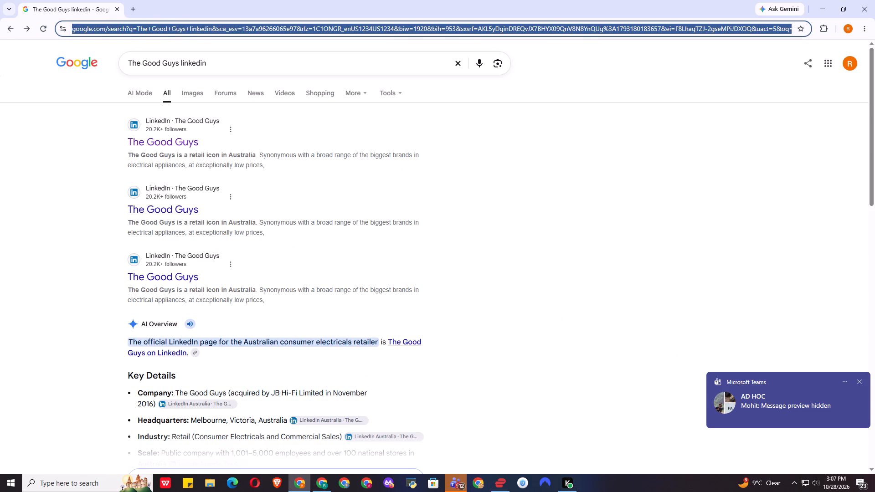
left_click_drag(177, 61, 51, 83)
key("ctrl+v")
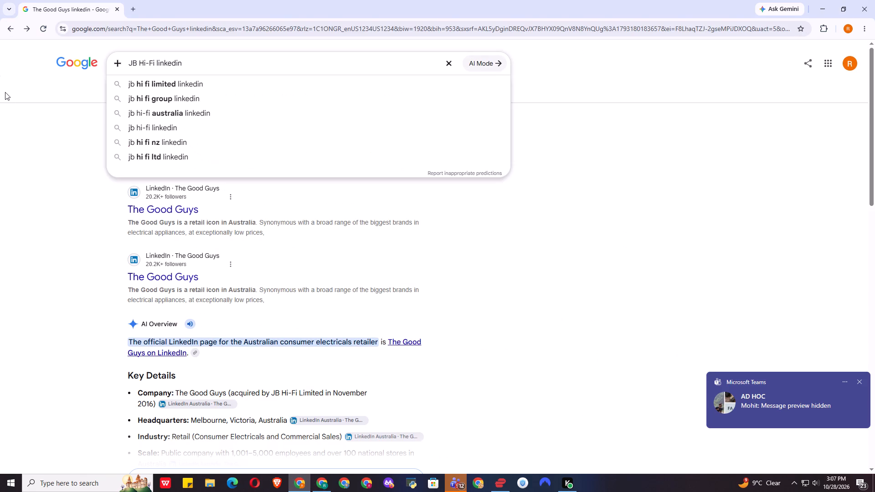
key("Return")
left_click(148, 141)
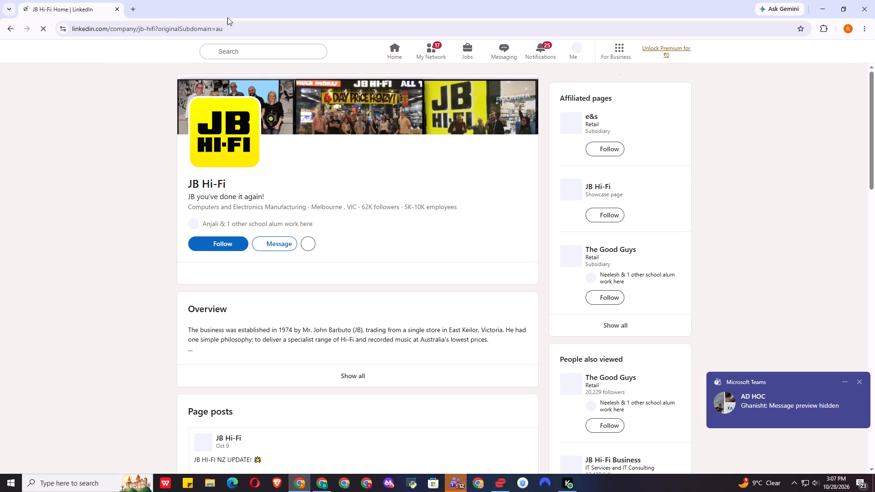
Copy JB Hi-Fi's LinkedIn page address, linkedin.com/company/jb-hifi/home/, into the LinkedIn URL cell of the JB Hi-Fi row in the Ids sheet.
left_click(232, 31)
left_click(239, 33)
left_click(241, 31)
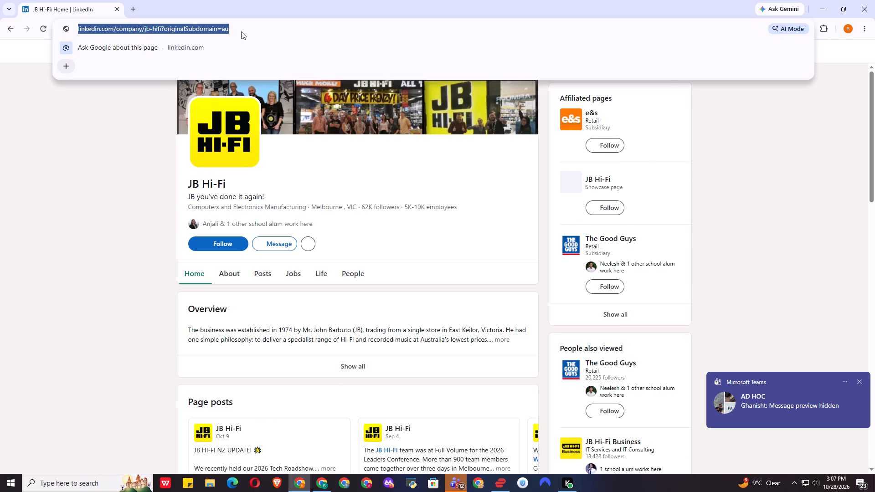
left_click_drag(65, 221, 70, 214)
double_click(247, 22)
left_click(246, 22)
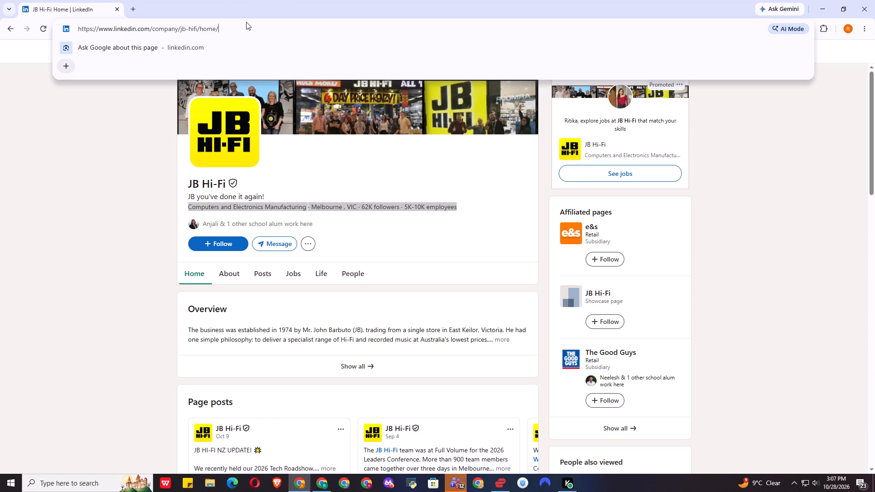
left_click_drag(247, 22, 0, 94)
key("ctrl+c")
key("ctrl+c")
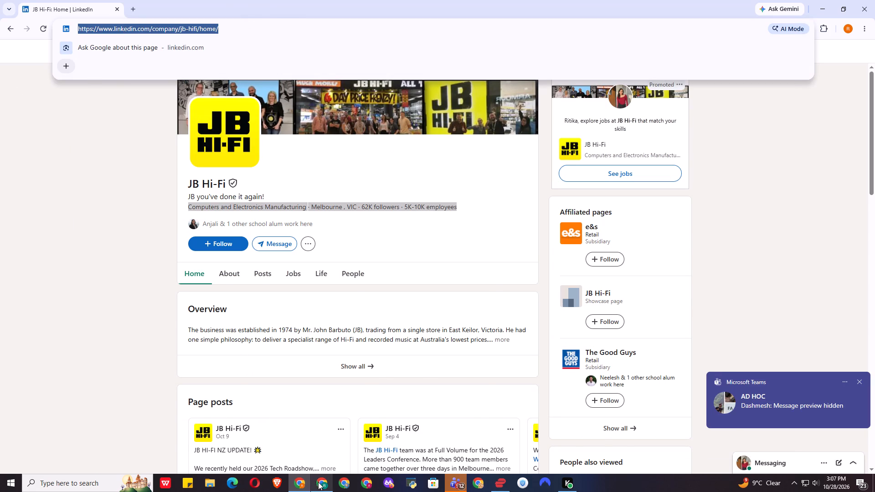
left_click(318, 482)
left_click(254, 323)
left_click(254, 330)
key("ctrl+v")
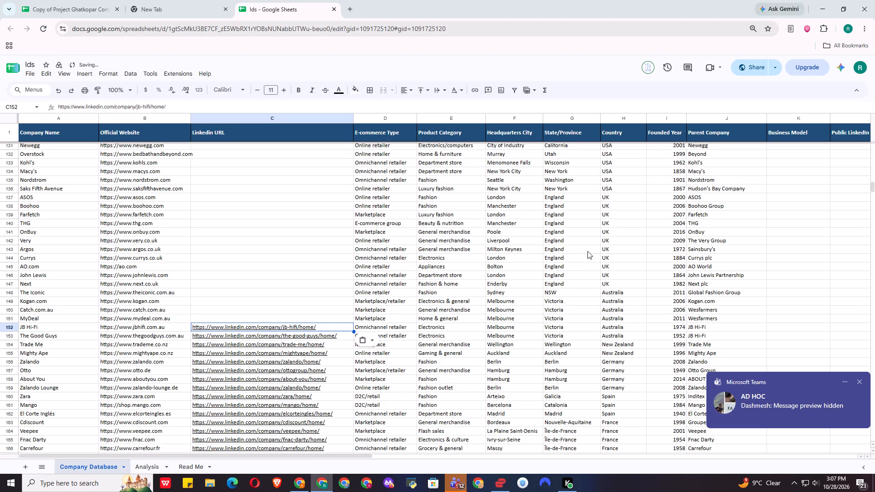
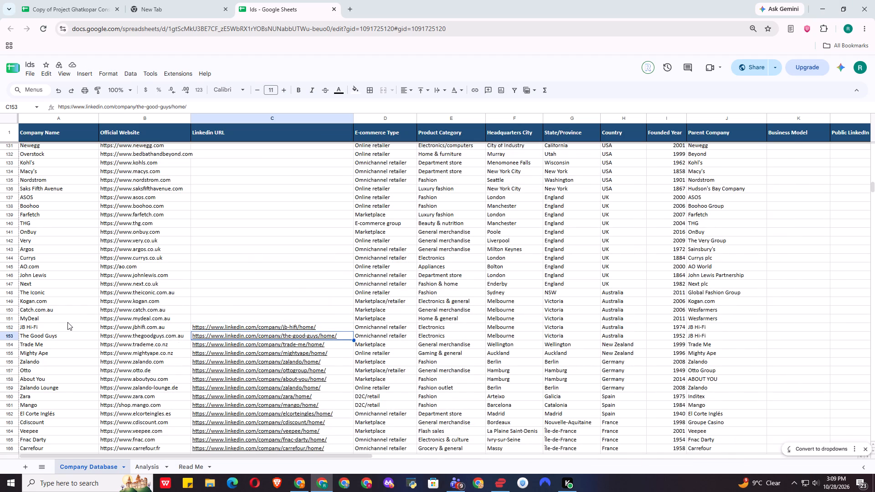
Copy the company name MyDeal from the sheet, search Google for "MyDeal linkedin" and open its LinkedIn company page.
left_click(67, 322)
key("ctrl+c")
left_click(309, 483)
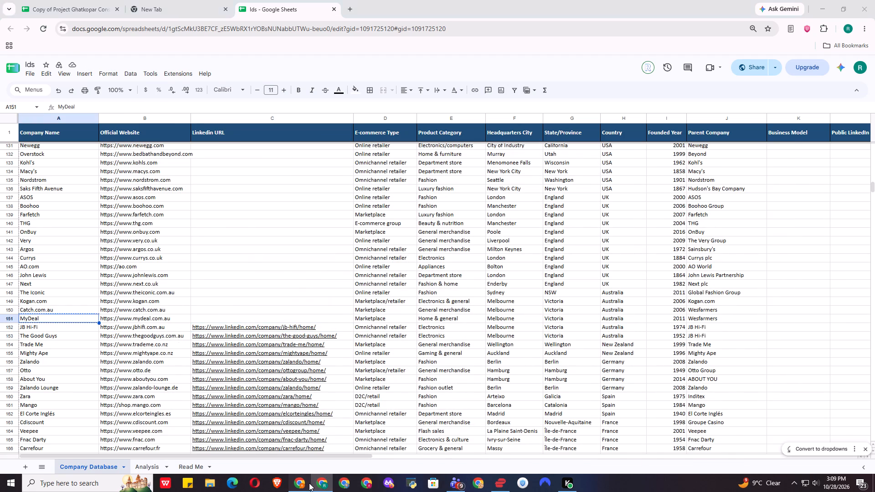
left_click(5, 25)
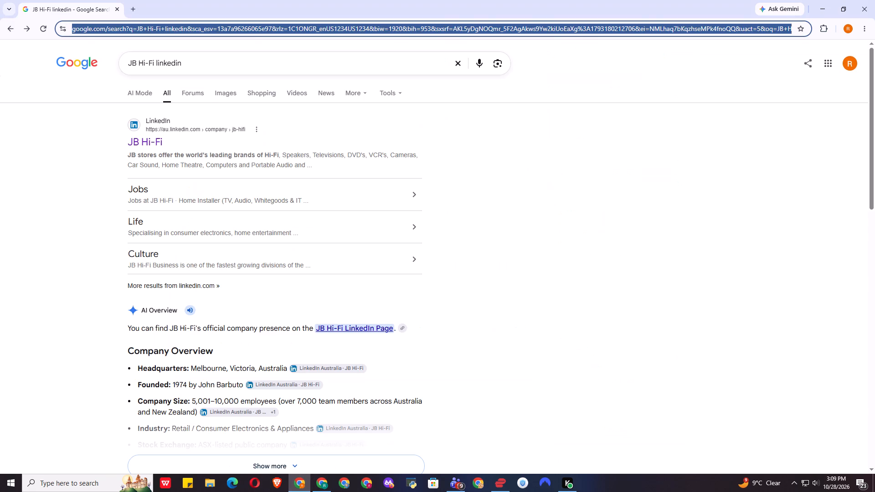
left_click(152, 63)
left_click_drag(157, 60, 92, 82)
key("ctrl+v")
key("space")
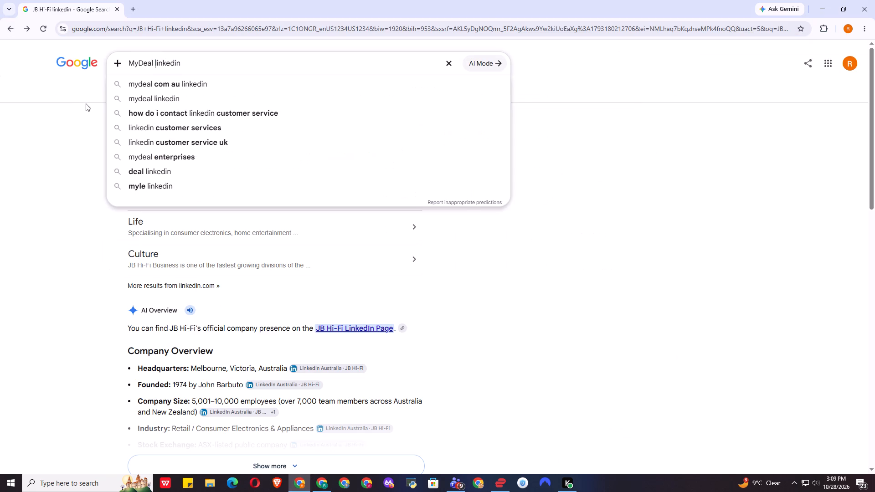
key("Return")
left_click(148, 139)
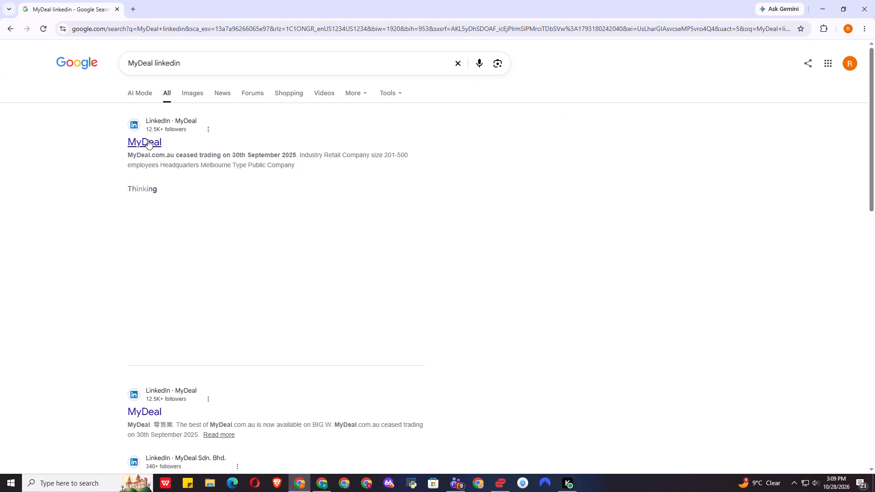
Copy MyDeal's LinkedIn page address, linkedin.com/company/mydeal.com.au/home/, into the LinkedIn URL cell of the MyDeal row in the Ids sheet.
scroll(210, 122, "up", 2)
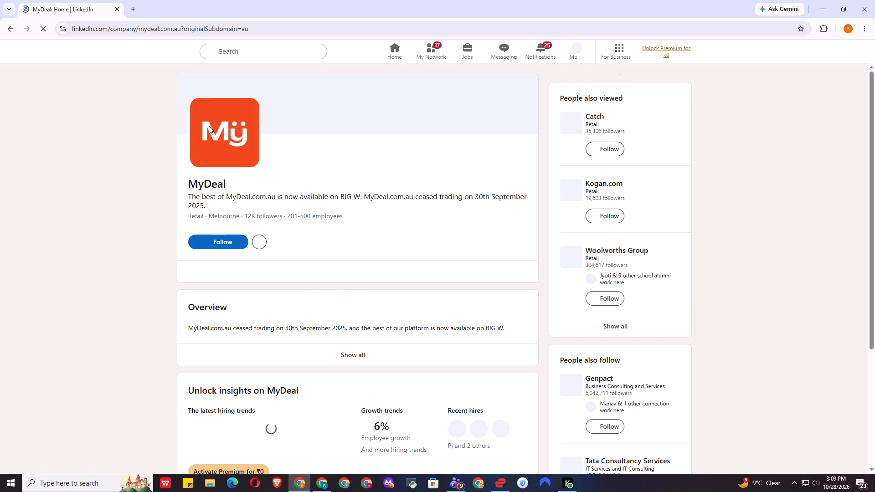
left_click_drag(288, 33, 64, 113)
key("ctrl+c")
key("ctrl+c")
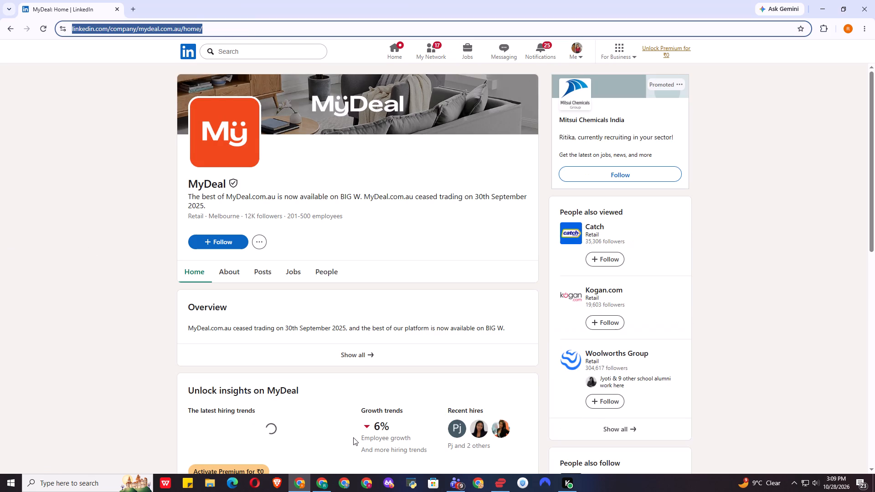
key("ctrl+c")
left_click(329, 482)
left_click(261, 319)
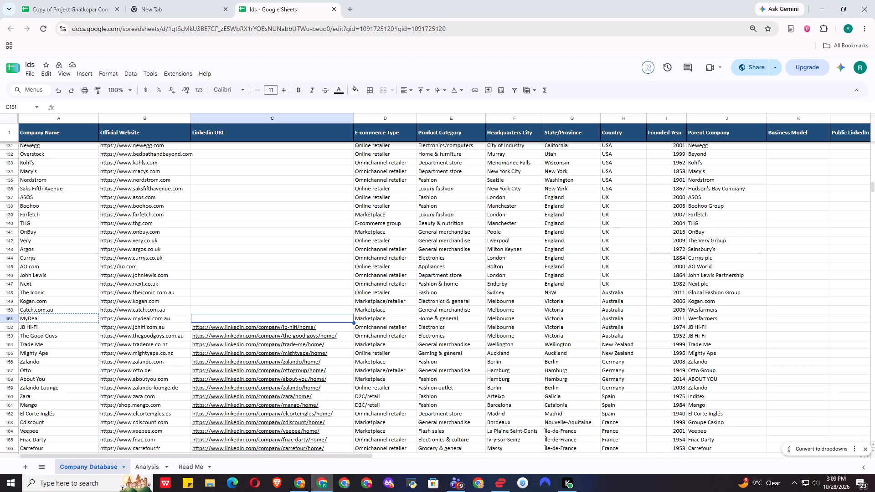
key("ctrl+v")
Copy the company name Catch.com.au from the sheet, search Google for "Catch.com.au linkedin" and open its LinkedIn company page.
left_click(43, 315)
left_click(49, 313)
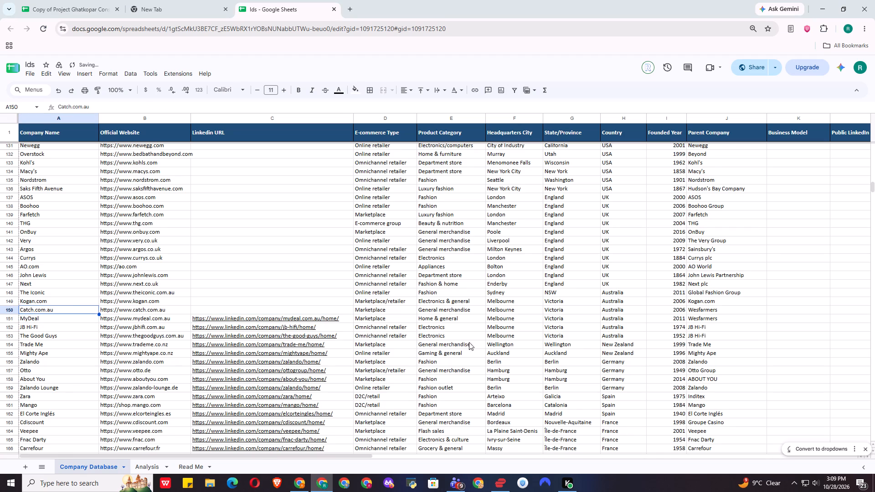
key("ctrl+c")
left_click(301, 482)
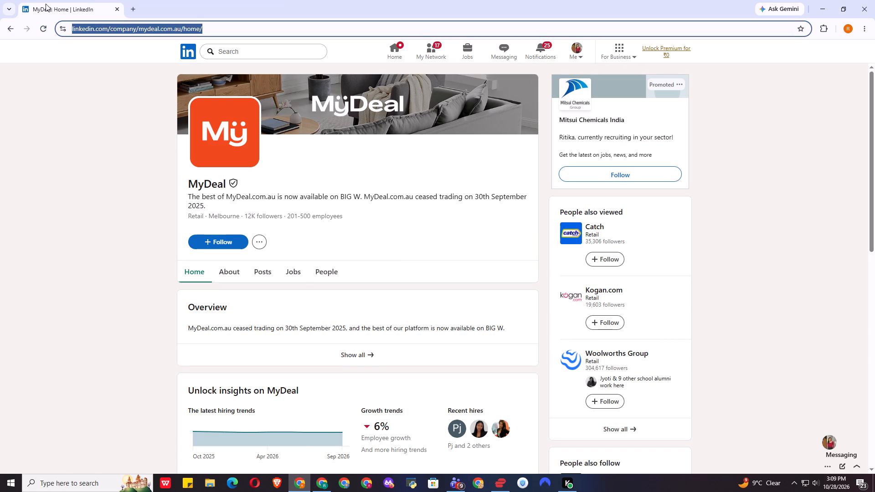
left_click(13, 31)
left_click_drag(156, 61, 86, 82)
key("ctrl+v")
key("space")
type("l")
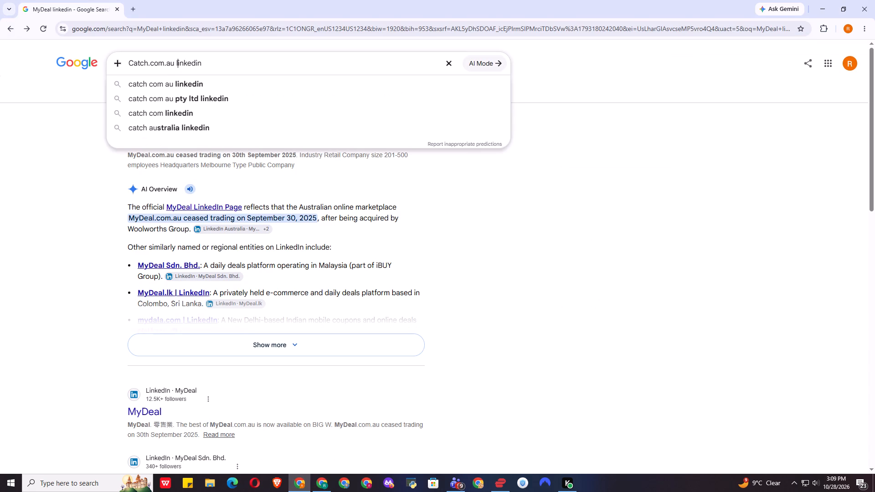
key("Return")
left_click(134, 141)
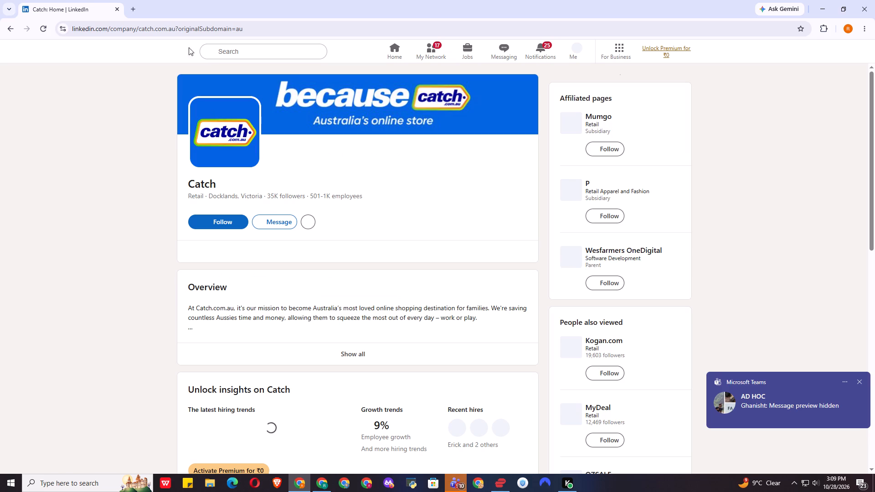
Copy Catch's LinkedIn page address, linkedin.com/company/catch.com.au/home/.
left_click_drag(254, 31, 0, 105)
key("ctrl+c")
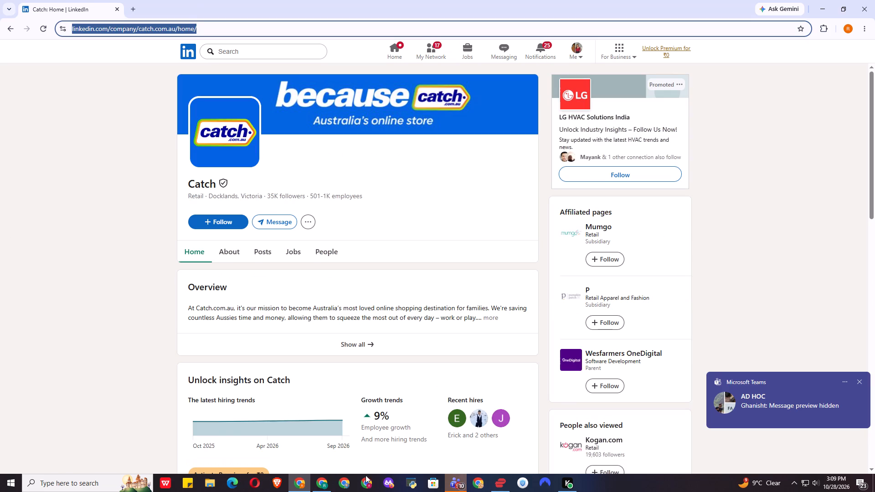
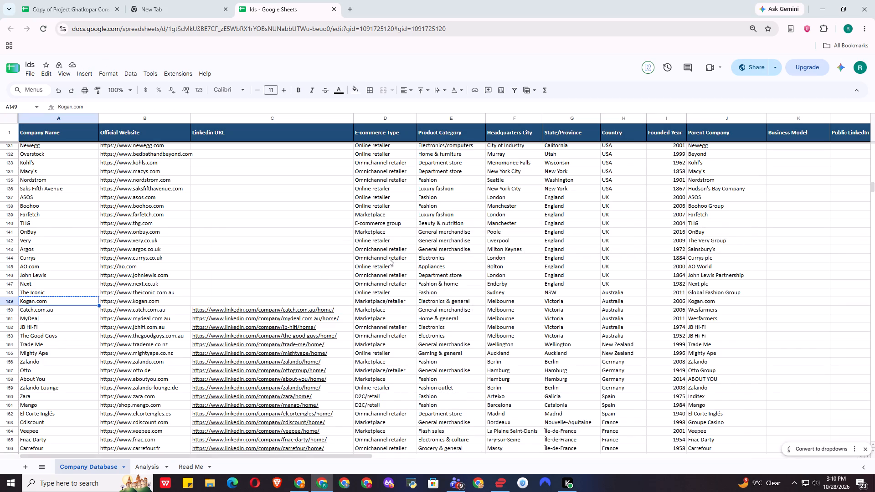
Search Google for "Kogan.com linkedin" using the copied company name and open Kogan.com's LinkedIn company page.
left_click(318, 484)
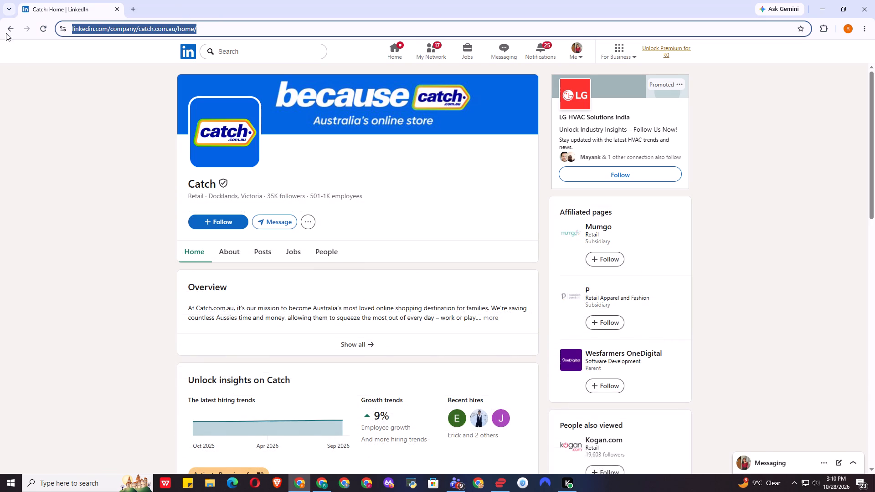
left_click(0, 29)
left_click_drag(173, 63, 26, 123)
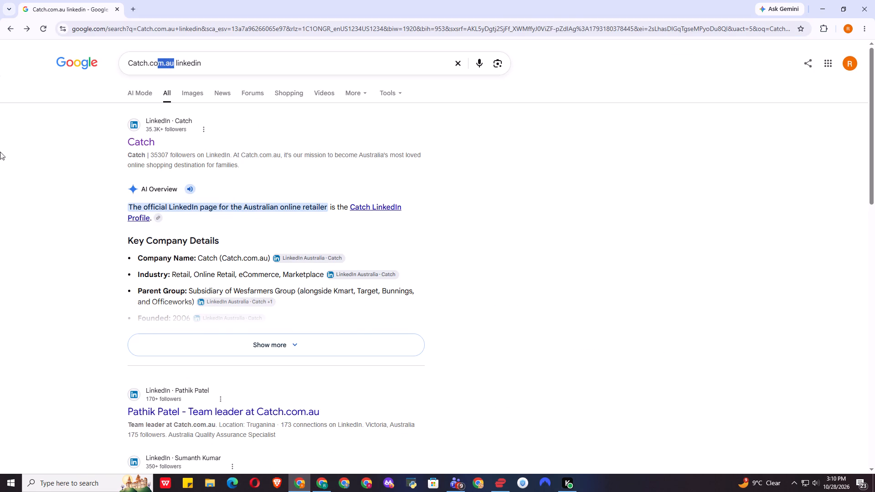
key("ctrl+v")
key("Return")
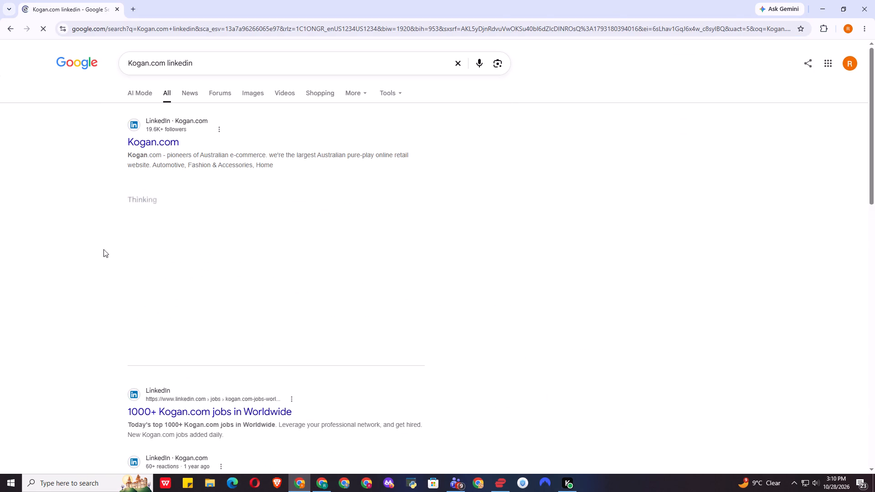
left_click(160, 147)
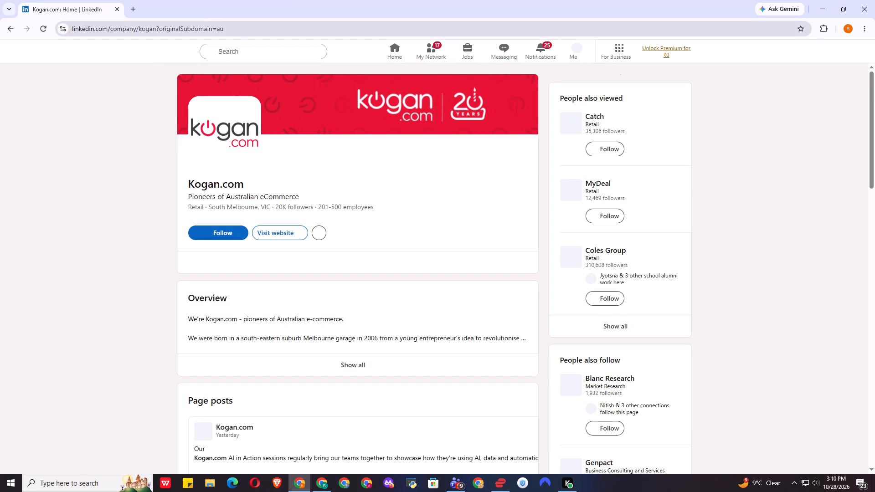
Copy Kogan.com's LinkedIn page address, linkedin.com/company/kogan/home/, into the LinkedIn URL cell of the Kogan.com row in the Ids sheet.
left_click(246, 30)
key("ctrl+c")
key("ctrl+c")
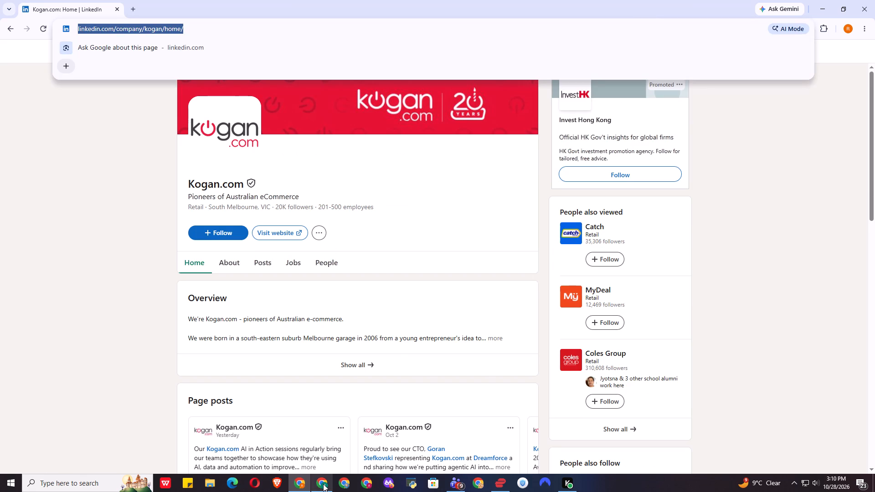
left_click(323, 484)
left_click(257, 300)
key("ctrl+v")
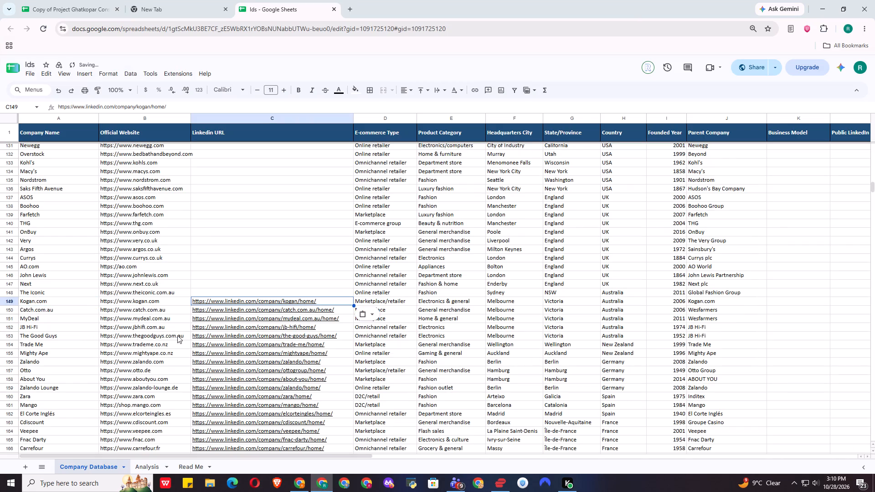
Copy the company name The Iconic from the sheet, search Google for "The Iconic linkedin" and open its LinkedIn company page.
left_click(130, 289)
left_click(51, 290)
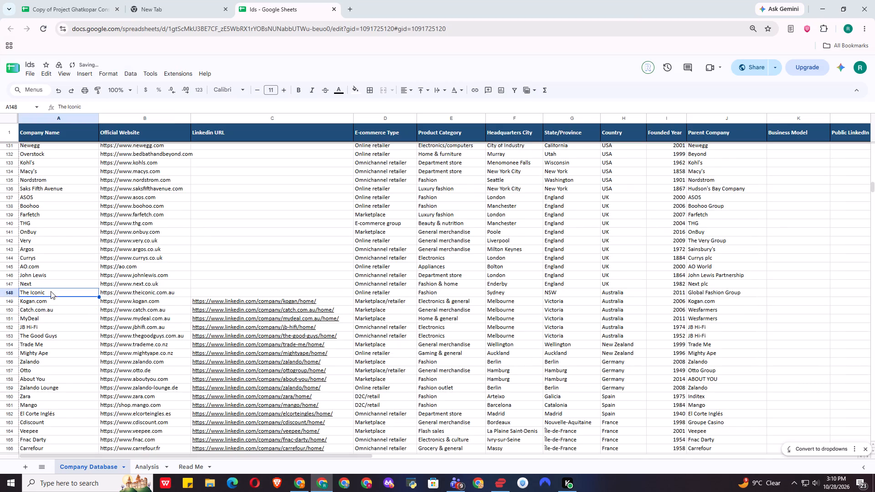
key("ctrl+c")
left_click(291, 482)
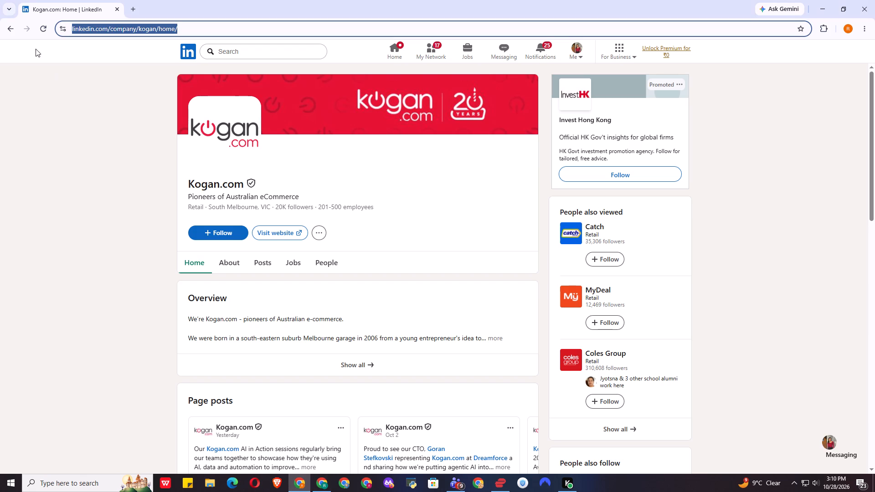
left_click(14, 27)
left_click_drag(164, 62, 95, 82)
key("ctrl+v")
key("Return")
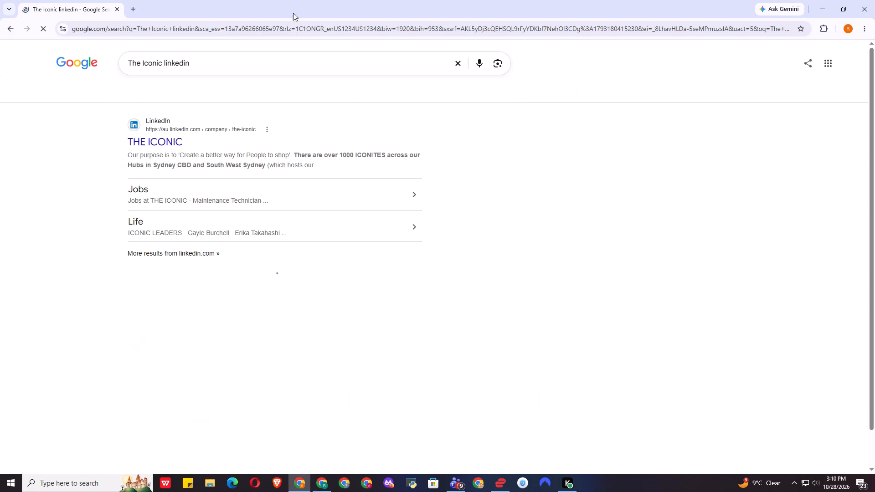
left_click(149, 132)
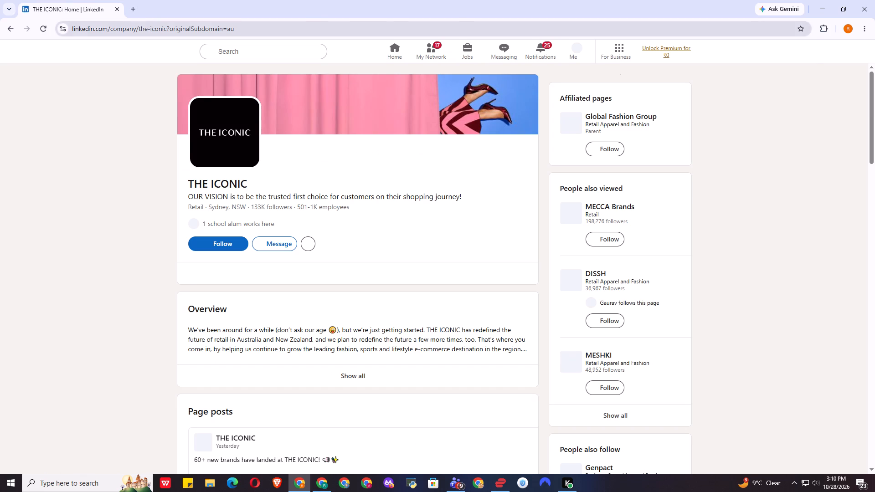
Copy THE ICONIC's LinkedIn page address, linkedin.com/company/the-iconic/home/, into the LinkedIn URL cell of The Iconic row in the Ids sheet.
left_click(247, 28)
left_click(261, 29)
left_click(264, 29)
double_click(264, 29)
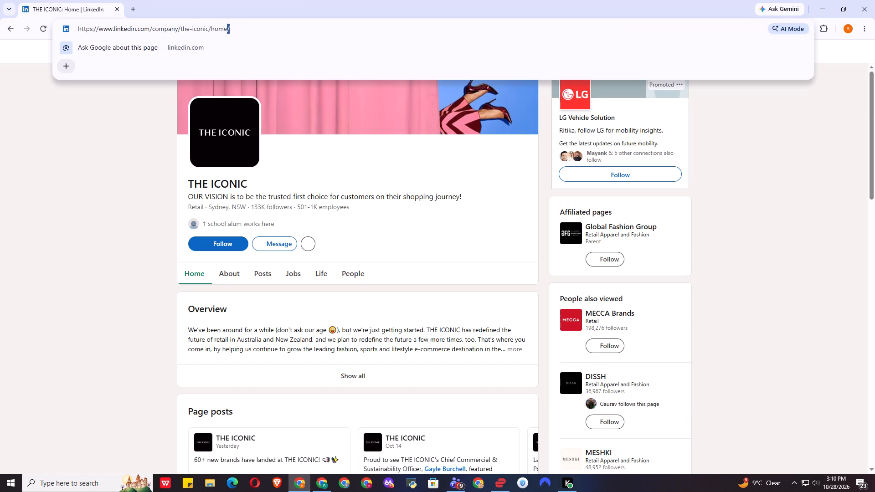
key("ctrl+c")
left_click(329, 483)
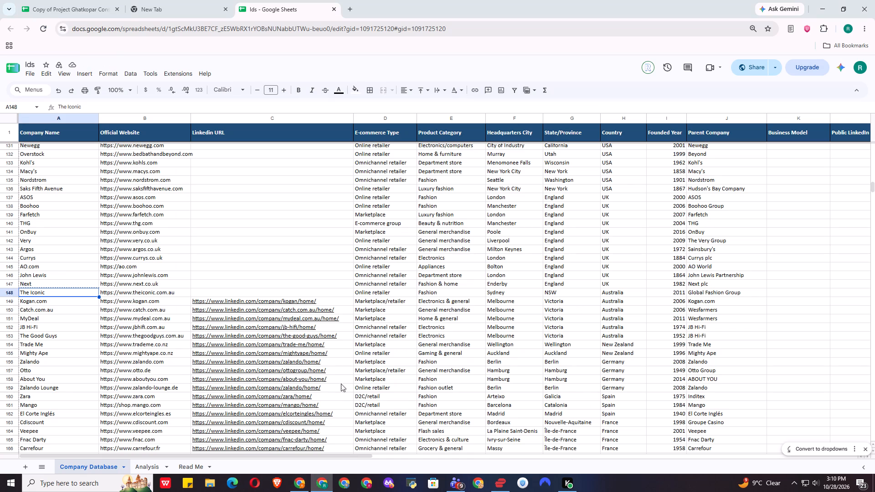
left_click(307, 295)
key("ctrl+v")
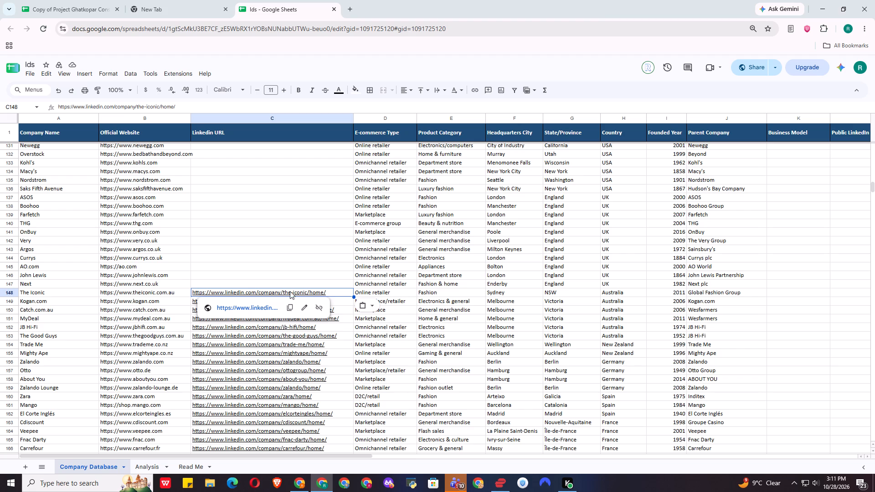
Copy the company name Next from the sheet, search Google for "Next linkedin" and open the UK retailer's LinkedIn company page.
left_click(34, 285)
key("ctrl+c")
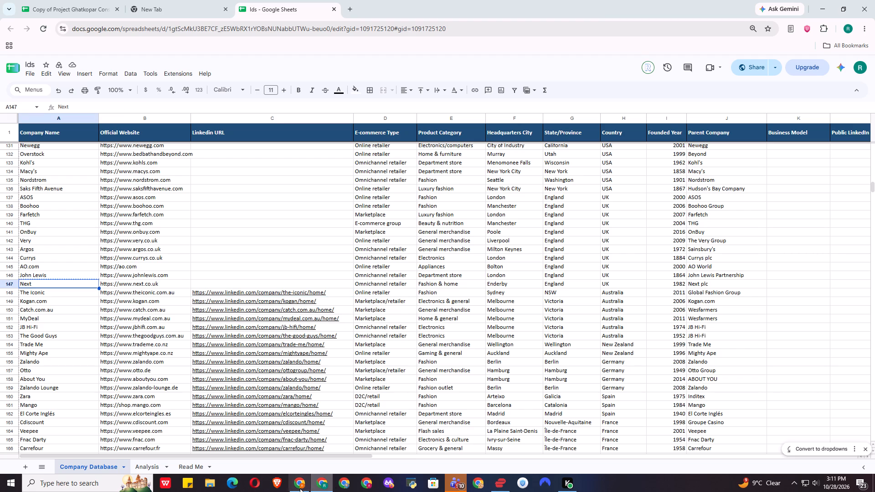
left_click(303, 484)
left_click(9, 26)
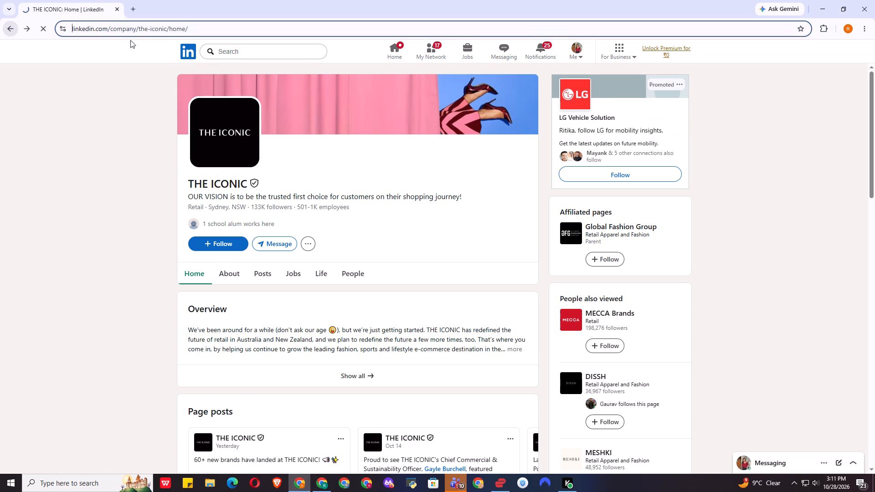
left_click_drag(163, 64, 86, 82)
key("ctrl+v")
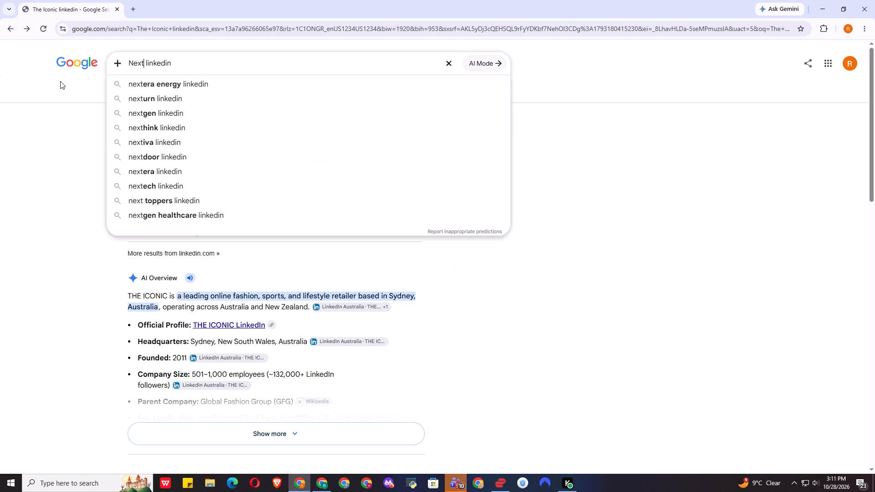
key("Return")
left_click(144, 143)
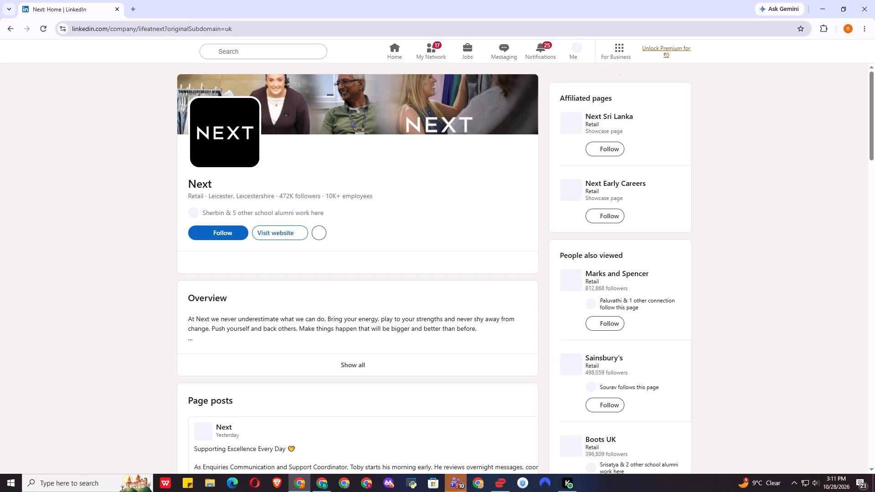
Copy Next's LinkedIn page address, linkedin.com/company/lifeatnext/home/, into the LinkedIn URL cell of the Next row in the Ids sheet.
left_click_drag(240, 32, 36, 99)
left_click(93, 131)
left_click_drag(199, 29, 4, 79)
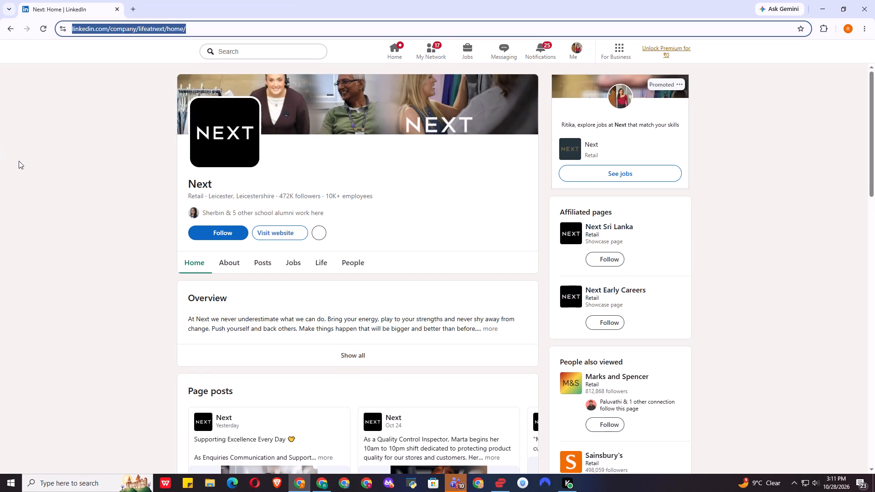
key("ctrl+c")
key("ctrl+c")
left_click(329, 475)
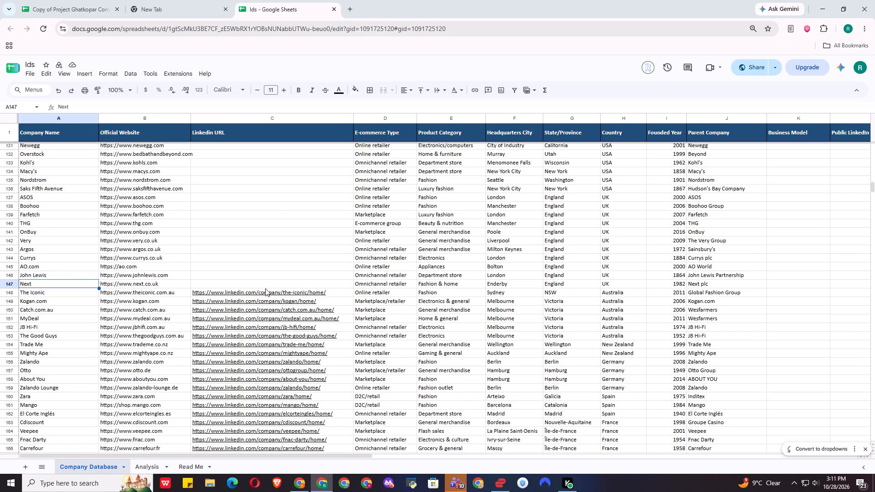
left_click(265, 288)
key("ctrl+v")
Copy the company name John Lewis from the sheet, search Google for "John Lewis linkedin" and open the John Lewis & Partners LinkedIn page.
left_click(48, 269)
left_click(52, 278)
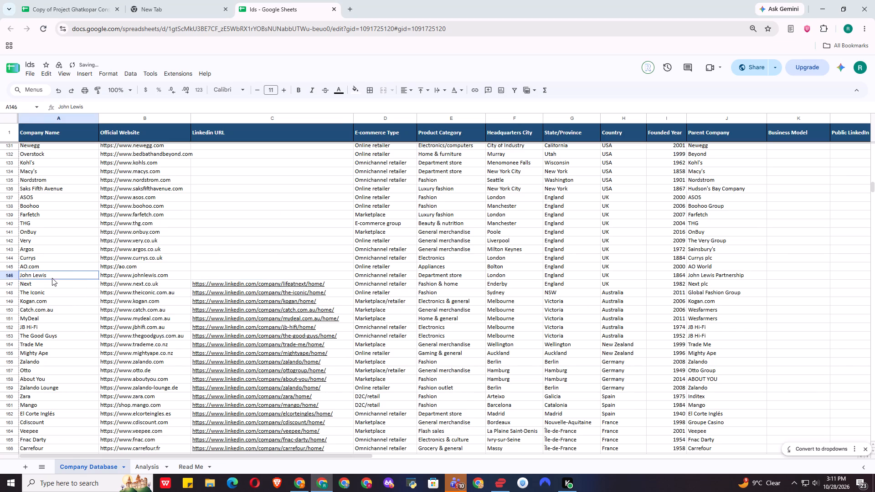
key("ctrl+c")
left_click(304, 491)
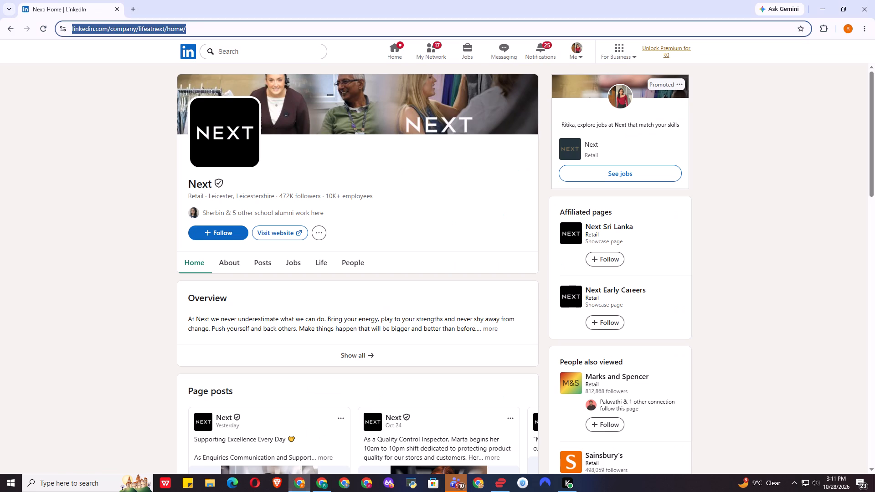
left_click(7, 25)
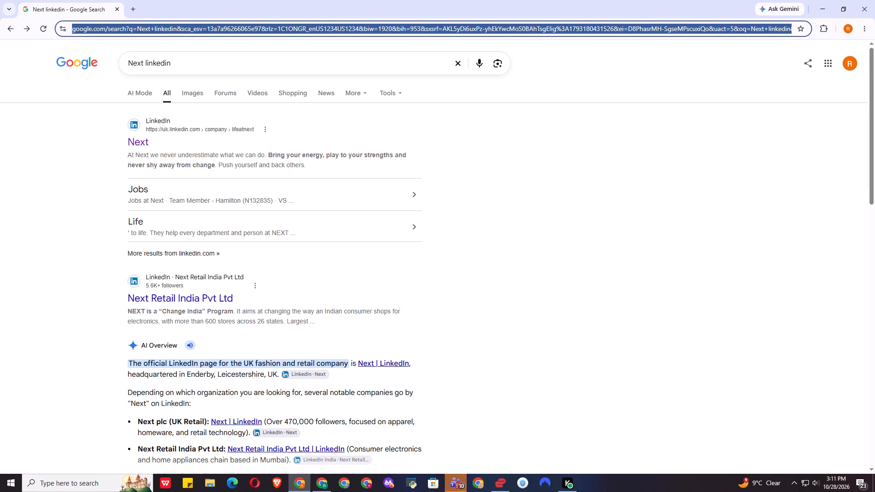
left_click_drag(145, 64, 50, 86)
key("ctrl+v")
key("space")
key("Return")
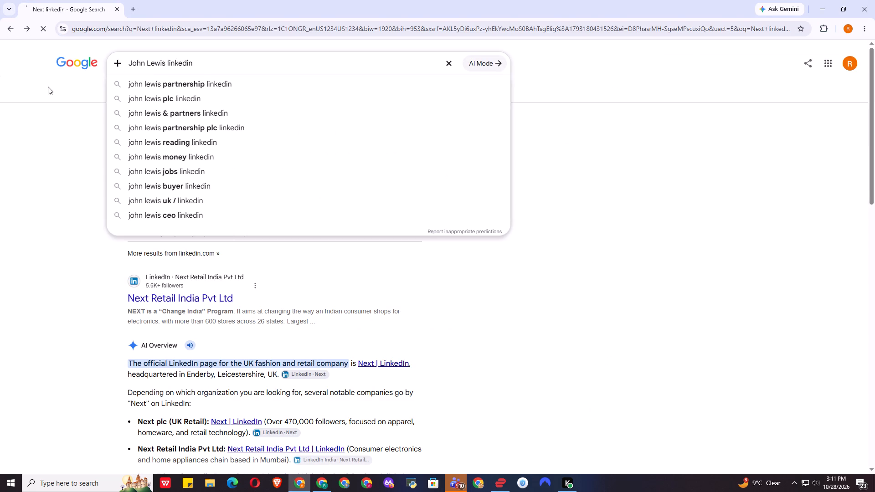
left_click(201, 140)
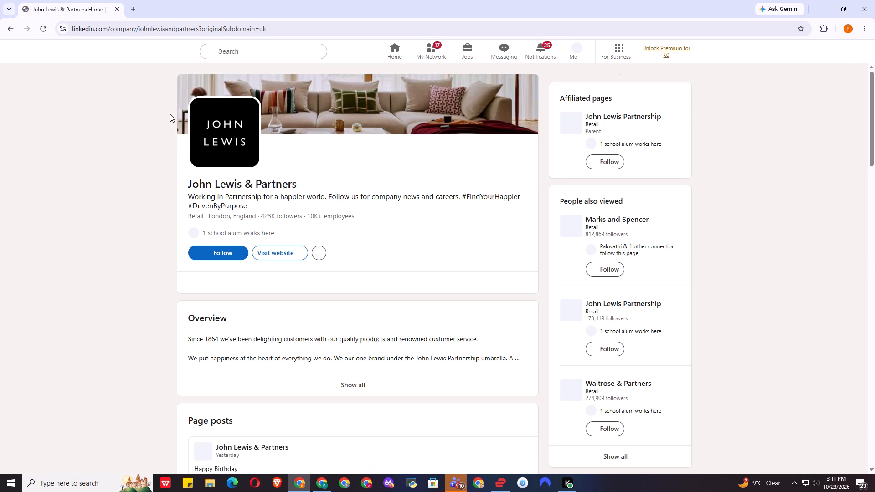
Copy the page address linkedin.com/company/johnlewisandpartners/home/ into the LinkedIn URL cell of the John Lewis row in the Ids sheet.
left_click_drag(244, 25, 0, 122)
key("ctrl+c")
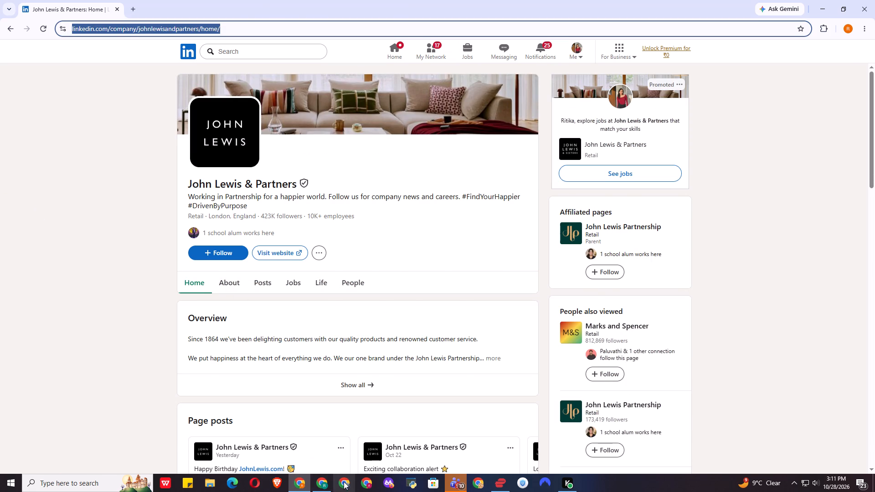
left_click(322, 480)
left_click(265, 274)
key("ctrl+v")
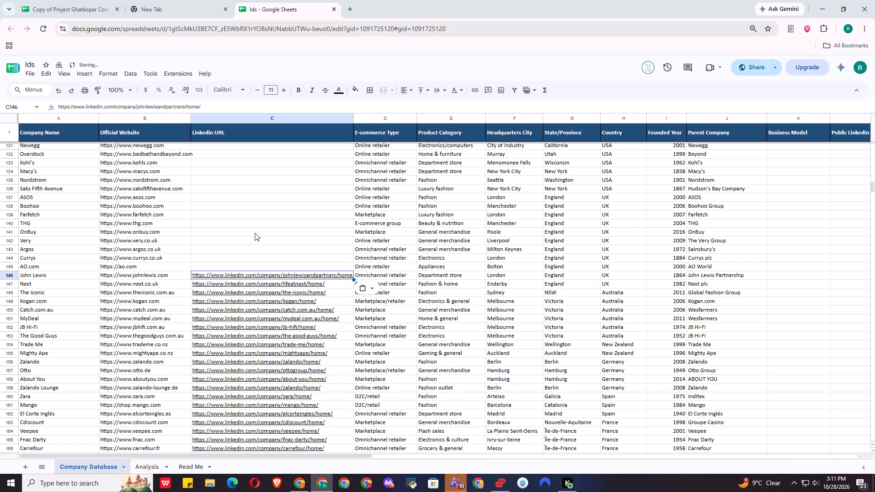
Copy the company name AO.com from the sheet, search Google for "AO.com linkedin" and open the AO LinkedIn company page.
left_click(41, 273)
left_click(42, 264)
key("ctrl+c")
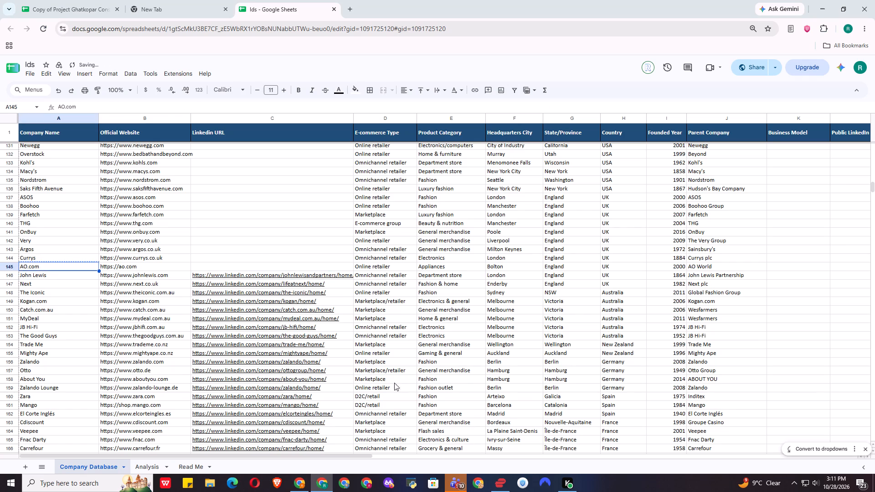
left_click(293, 485)
left_click(10, 25)
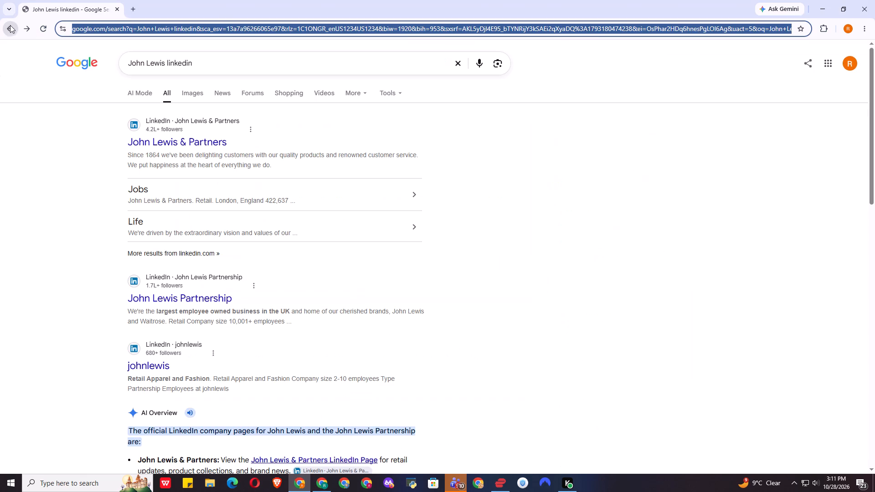
left_click_drag(166, 59, 65, 80)
key("ctrl+v")
key("space")
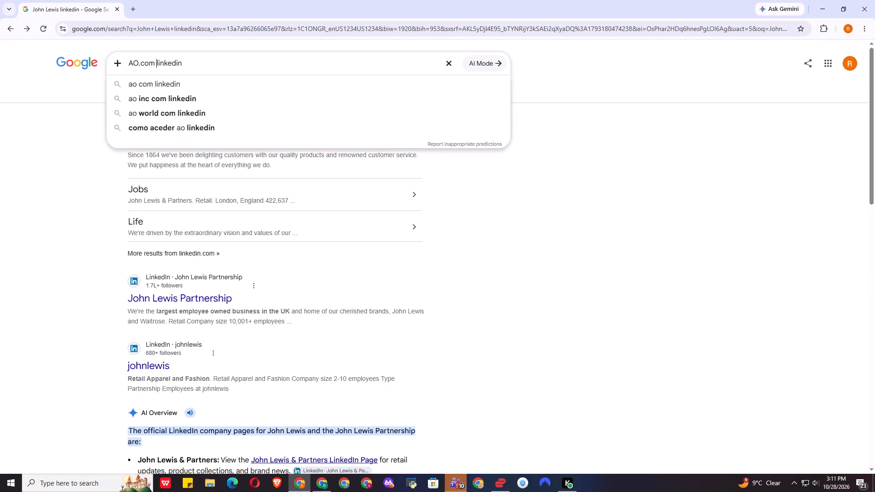
key("Return")
left_click(135, 147)
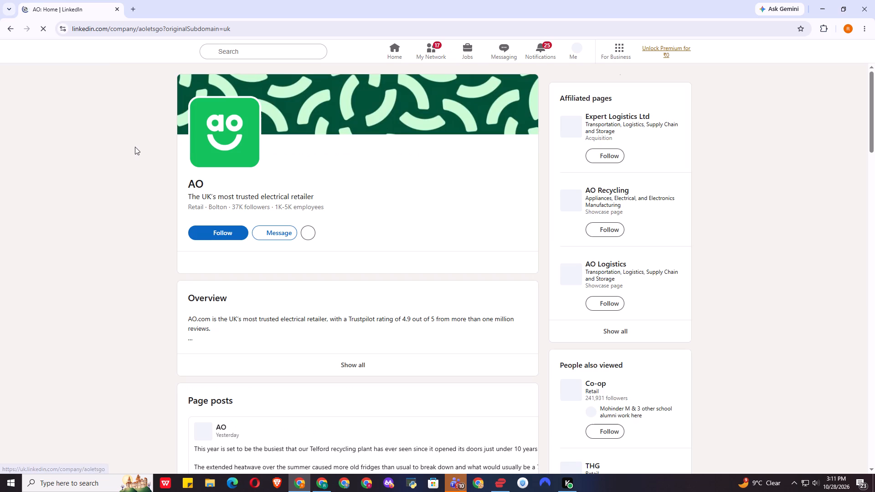
Copy AO's LinkedIn page address, linkedin.com/company/aoletsgo/home/, into the LinkedIn URL cell of the AO.com row in the Ids sheet.
left_click_drag(243, 27, 48, 88)
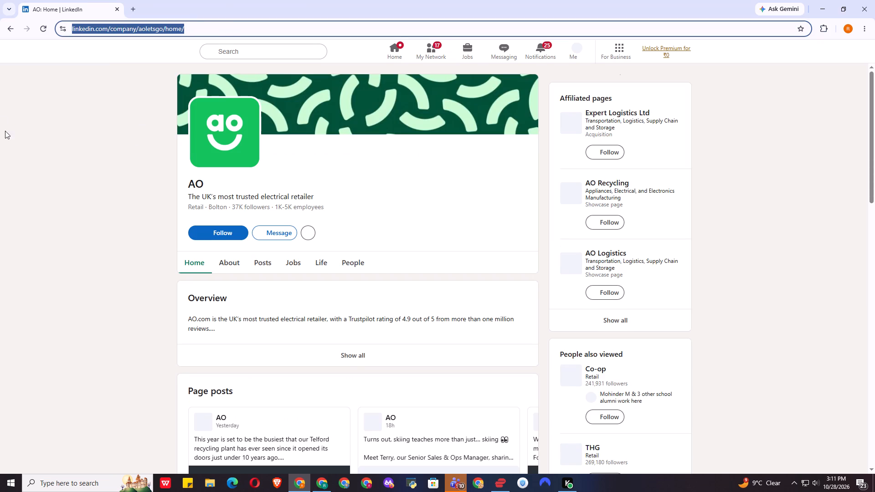
key("ctrl+c")
left_click(322, 478)
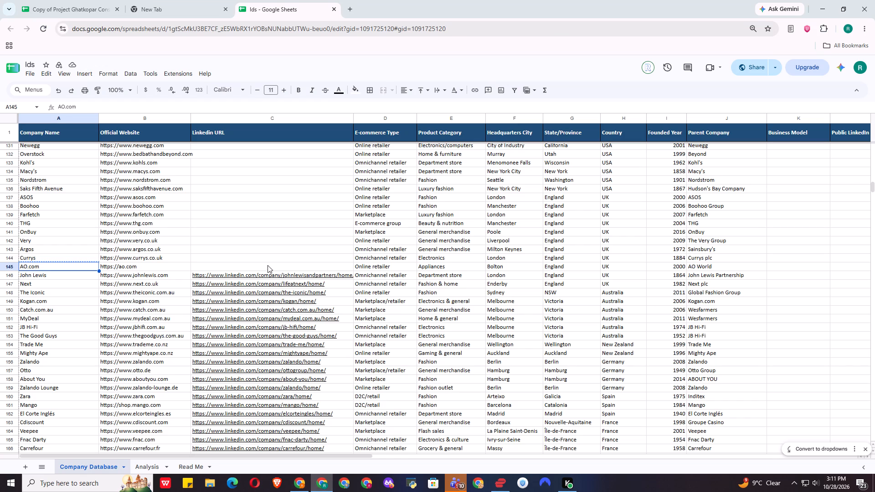
left_click(268, 262)
left_click(279, 266)
key("ctrl+v")
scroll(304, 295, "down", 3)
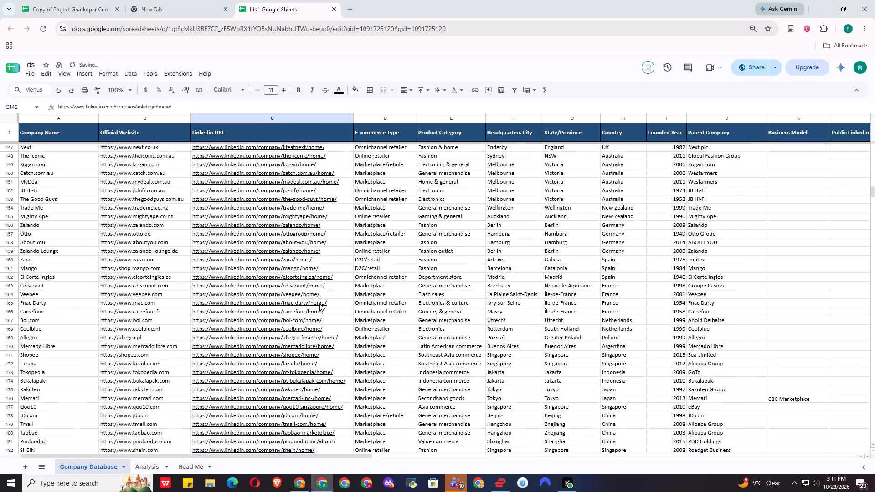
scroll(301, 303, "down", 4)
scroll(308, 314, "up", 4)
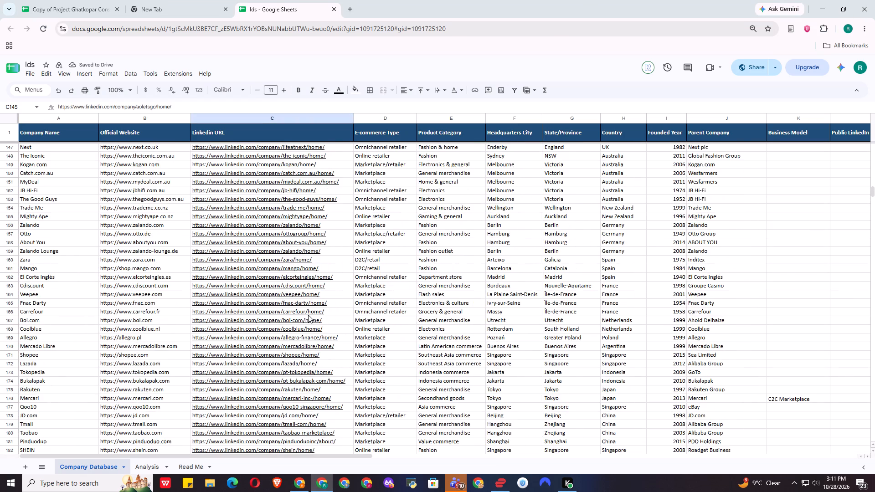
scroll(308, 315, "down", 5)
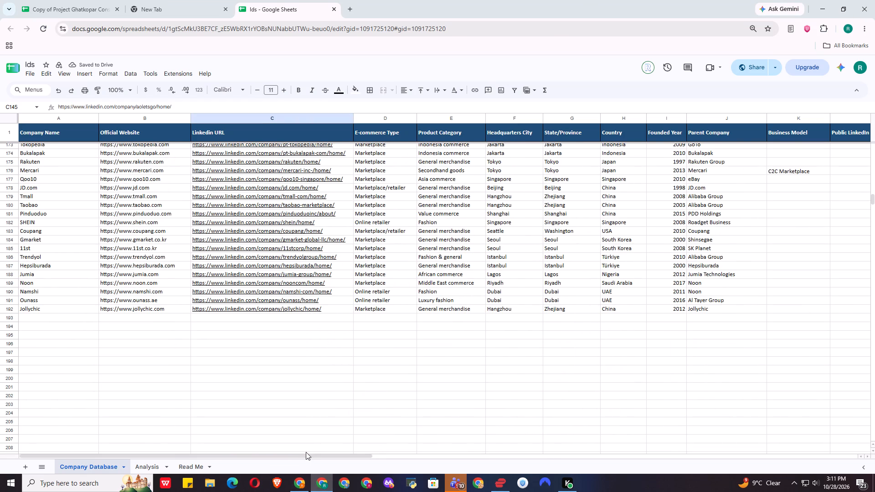
Look across the Company Database sheet's columns and up and down its rows to review which LinkedIn URL cells are filled.
left_click_drag(310, 456, 744, 451)
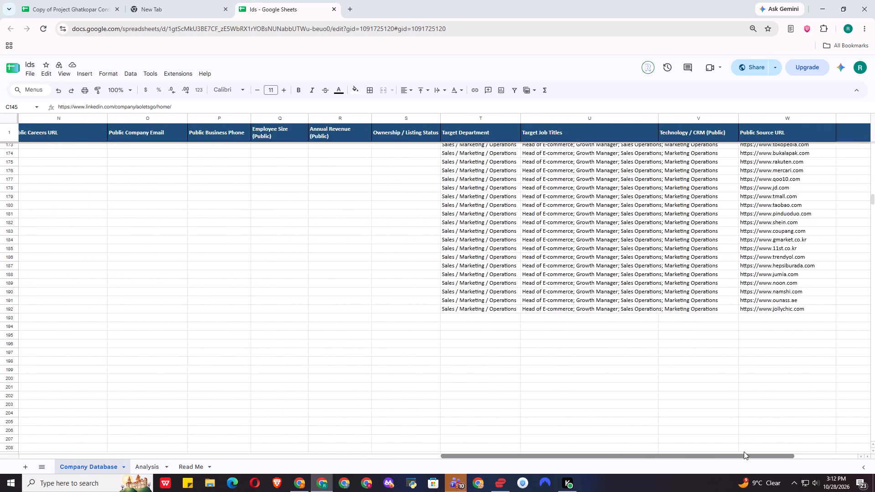
left_click_drag(744, 451, 755, 450)
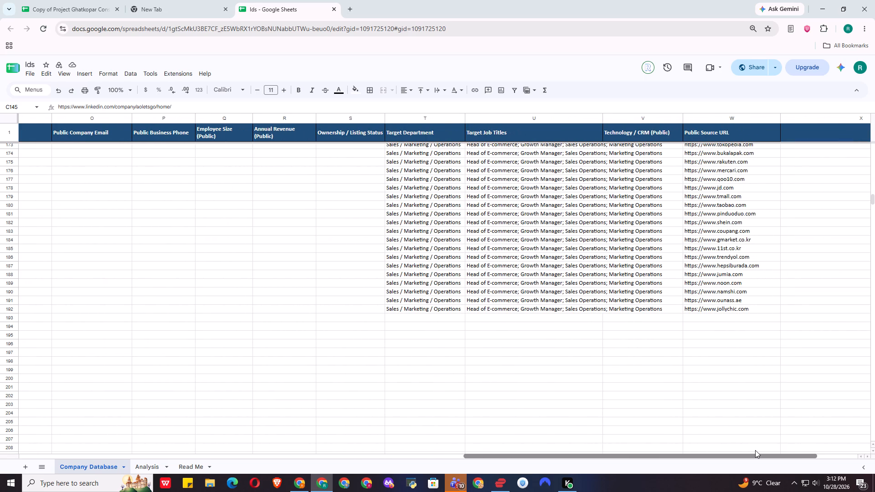
left_click_drag(755, 450, 752, 449)
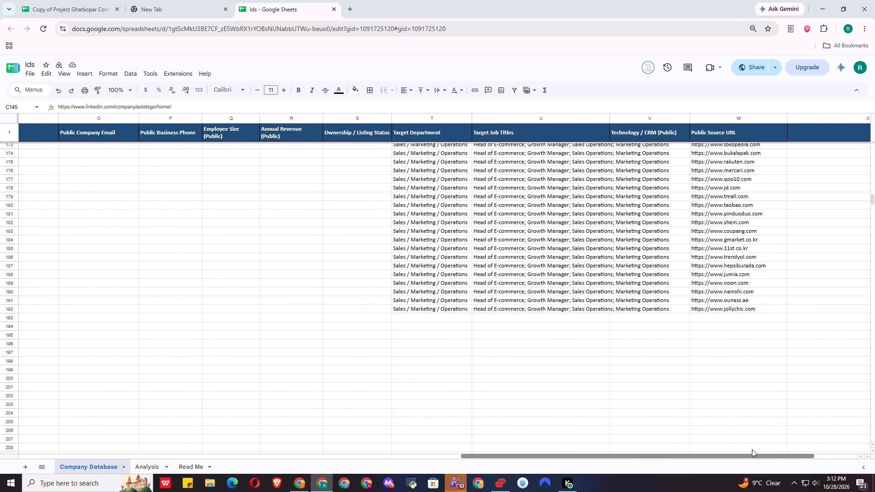
left_click_drag(752, 449, 45, 425)
scroll(301, 317, "up", 11)
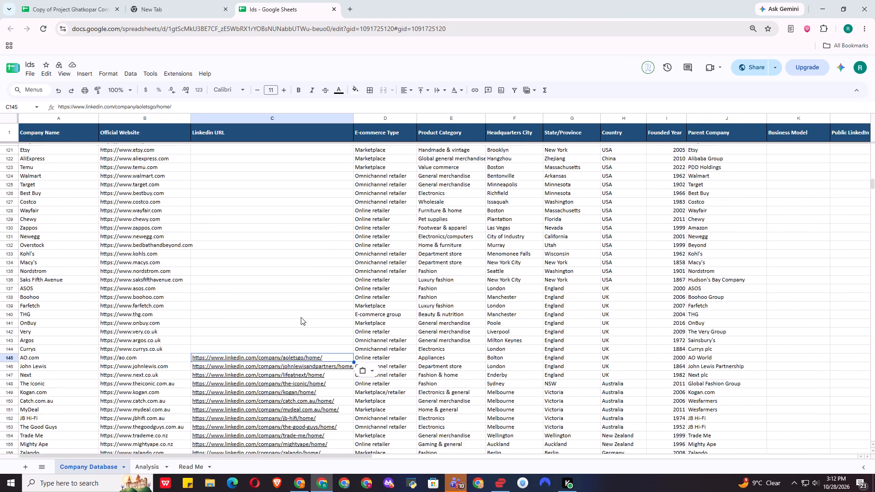
scroll(301, 317, "up", 12)
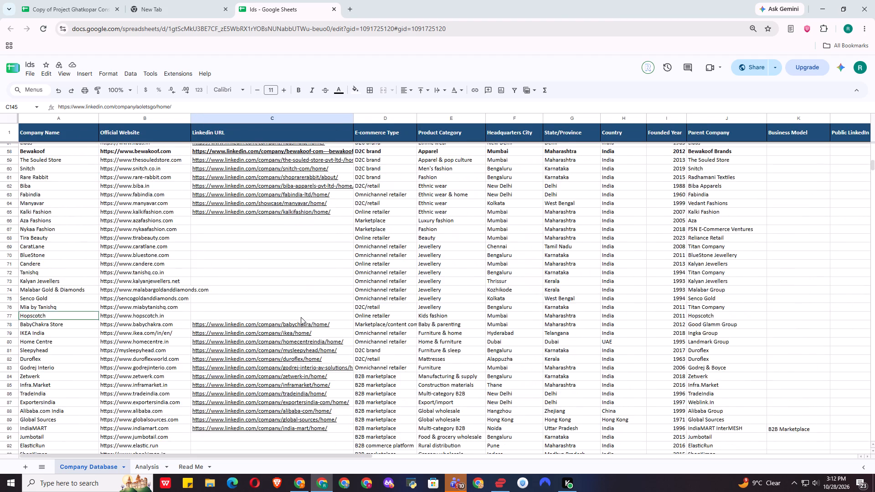
scroll(301, 317, "up", 16)
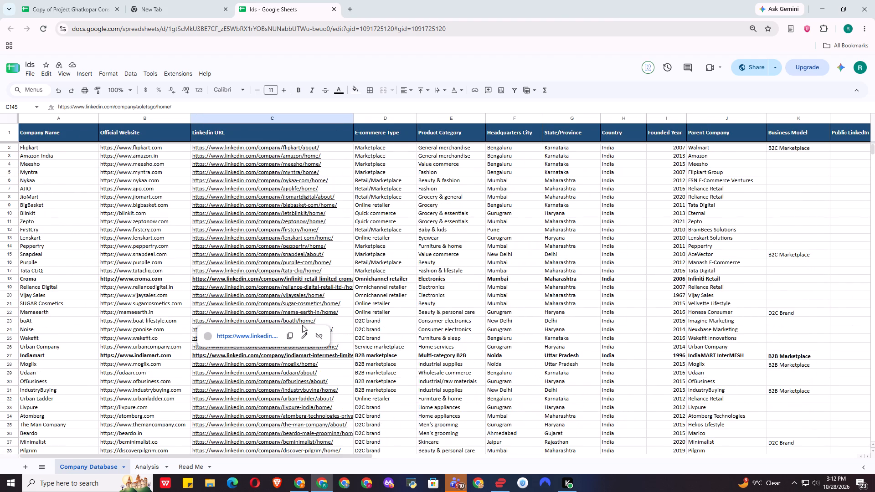
scroll(302, 325, "up", 2)
scroll(302, 325, "down", 17)
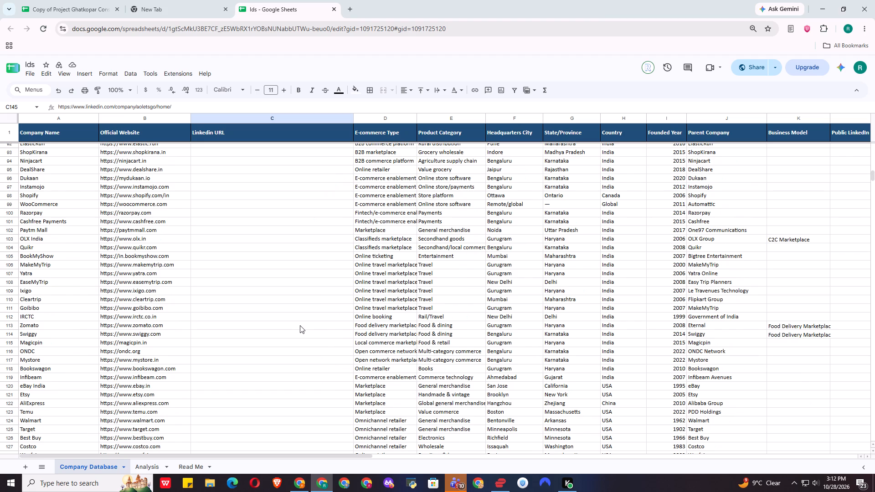
scroll(299, 325, "down", 4)
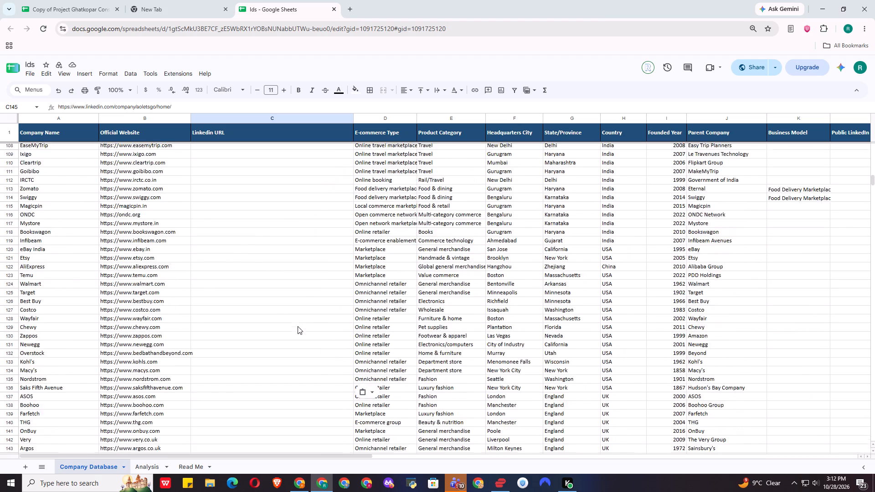
scroll(298, 326, "down", 2)
scroll(298, 326, "up", 9)
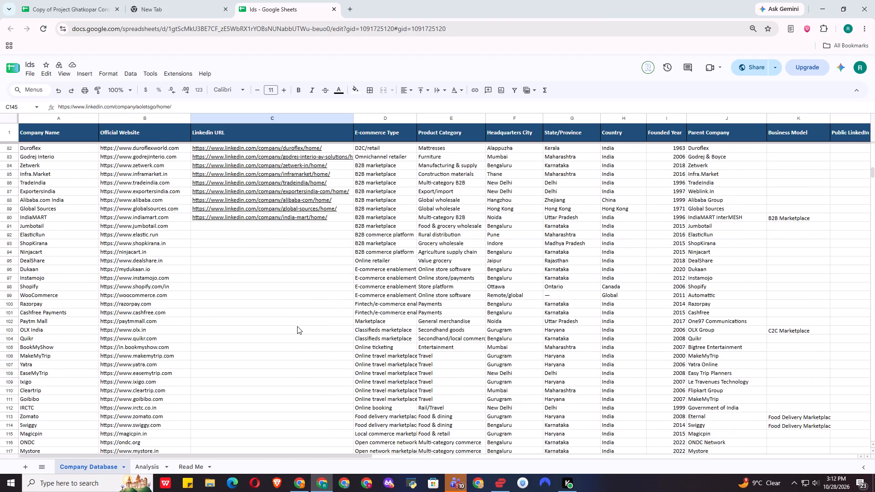
scroll(297, 326, "down", 8)
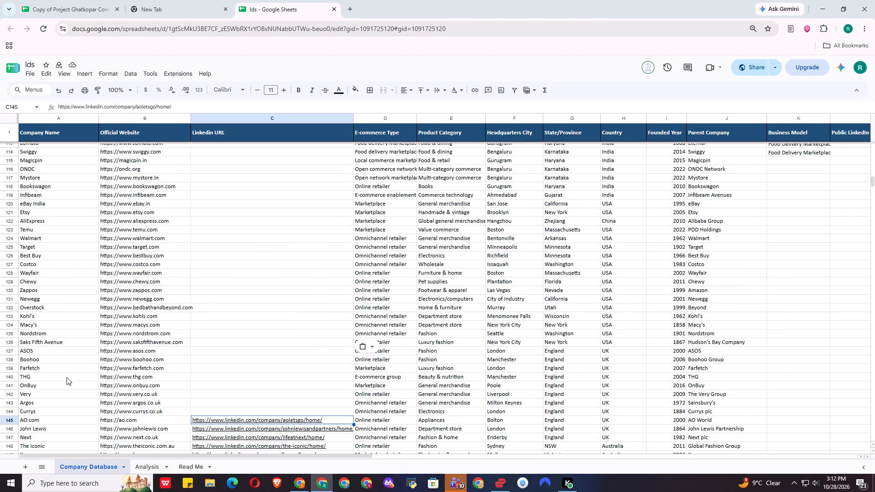
Copy the company name Currys from the sheet, search Google for "Currys linkedin" and open the Currys plc LinkedIn page.
left_click(117, 370)
left_click(36, 364)
key("ctrl+c")
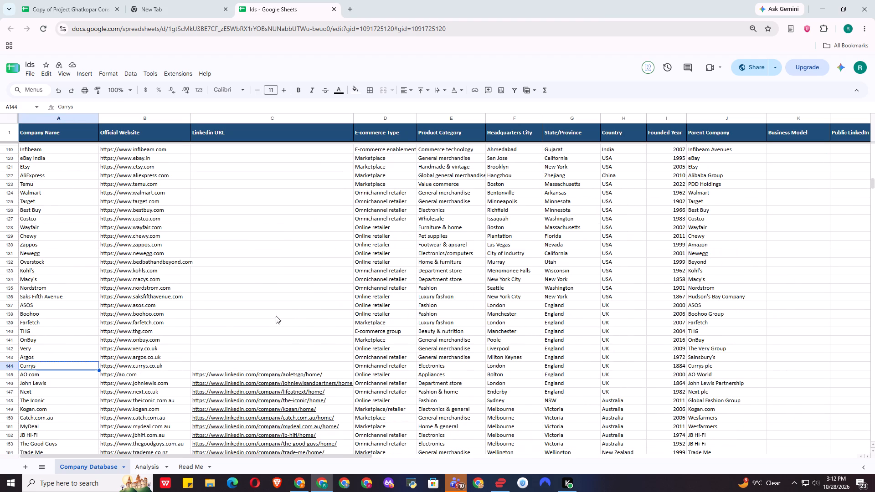
left_click(298, 485)
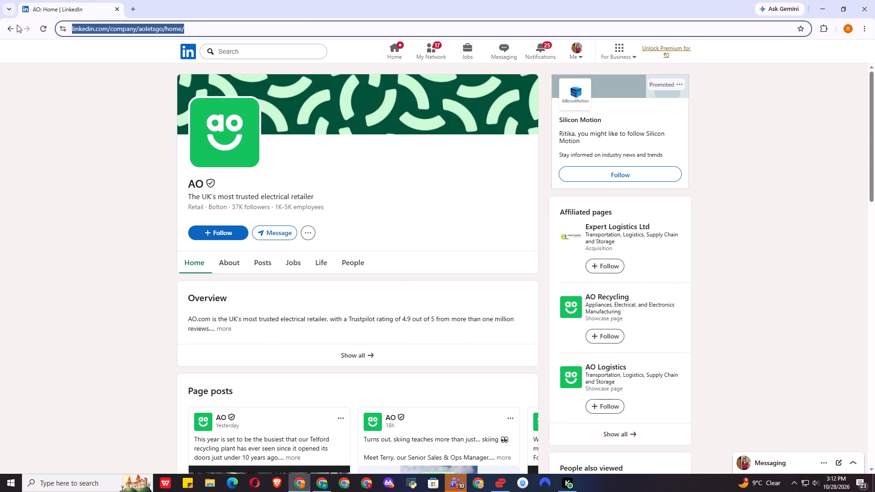
left_click(3, 32)
left_click_drag(154, 65, 53, 96)
key("ctrl+v")
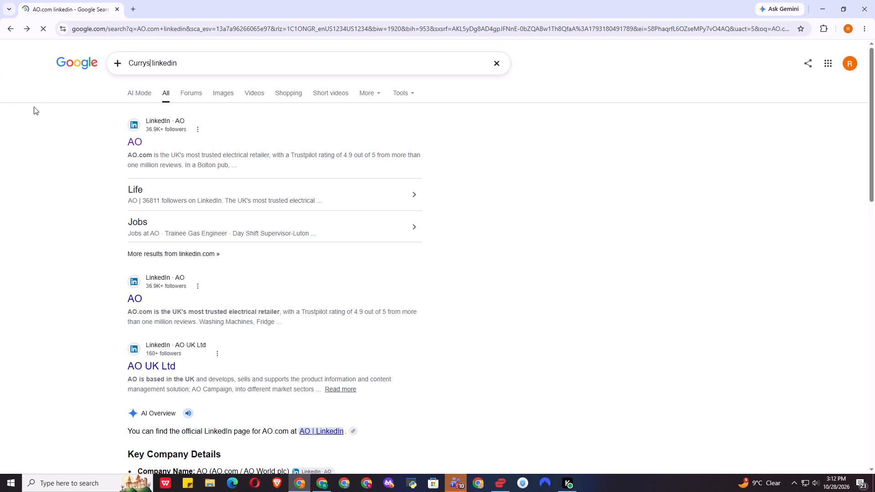
key("Return")
left_click(154, 146)
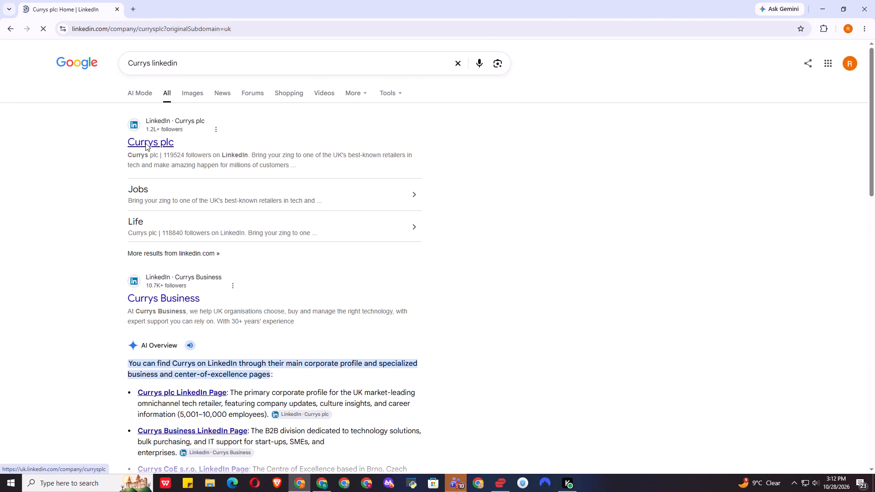
Copy the page address linkedin.com/company/currysplc/home/ into the LinkedIn URL cell of the Currys row in the Ids sheet.
left_click_drag(248, 27, 136, 45)
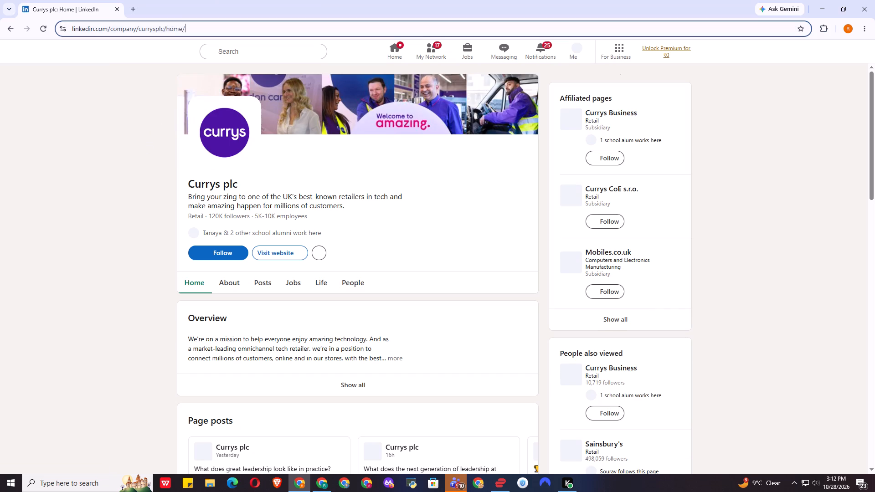
left_click_drag(136, 45, 0, 102)
key("ctrl+c")
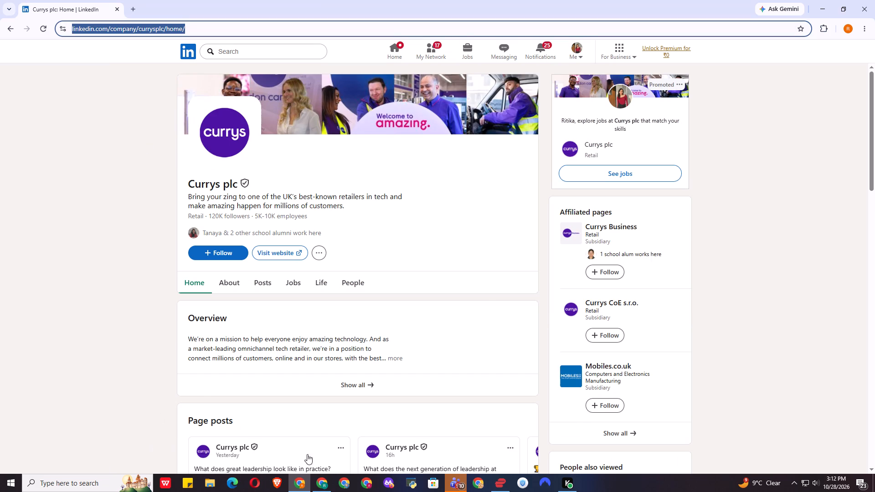
left_click(331, 484)
left_click(230, 363)
key("ctrl+v")
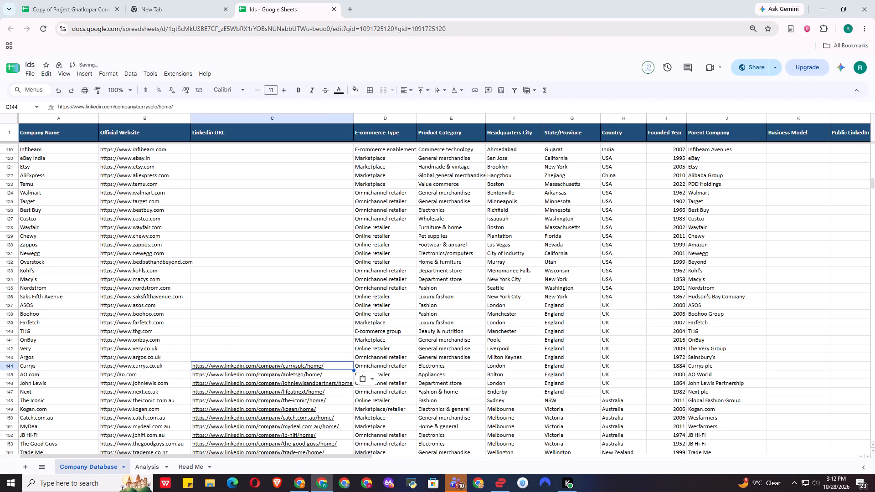
Copy the company name Argos from the sheet, search Google for "Argos linkedin" and open the Argos LinkedIn company page.
left_click(70, 353)
left_click(71, 358)
key("ctrl+c")
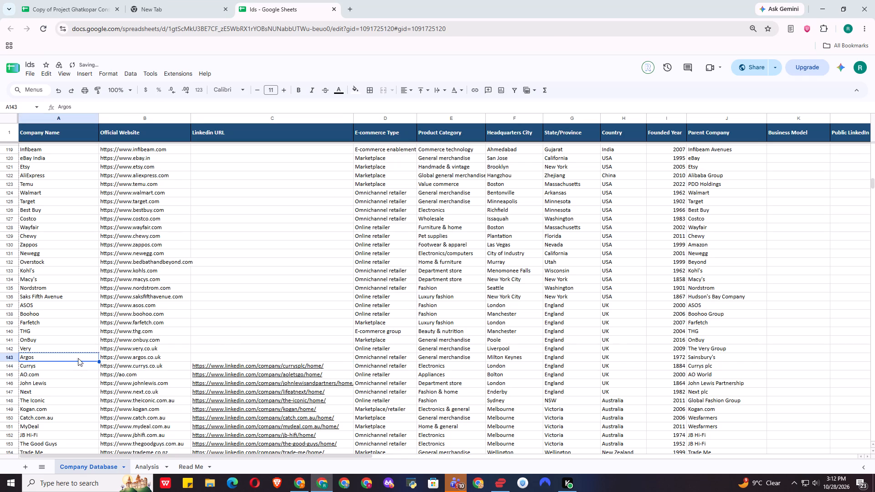
left_click(297, 479)
left_click(10, 28)
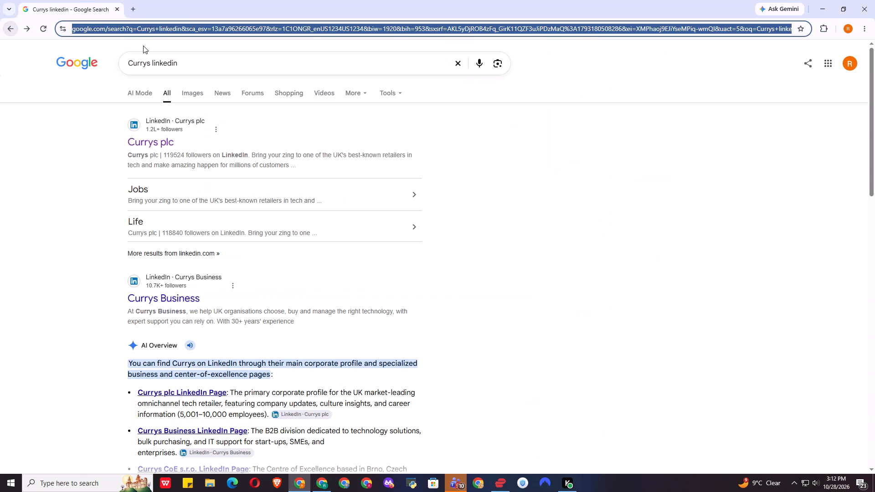
left_click_drag(148, 64, 96, 78)
key("ctrl+v")
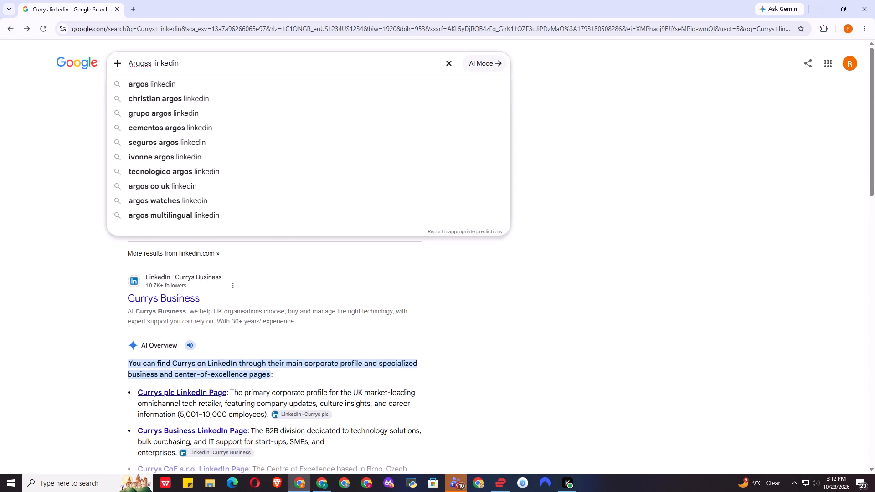
key("BackSpace")
key("Return")
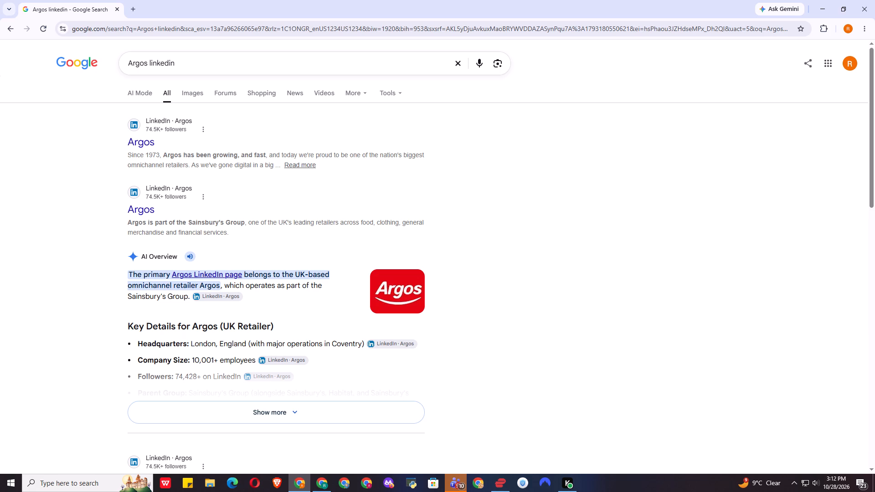
left_click(141, 147)
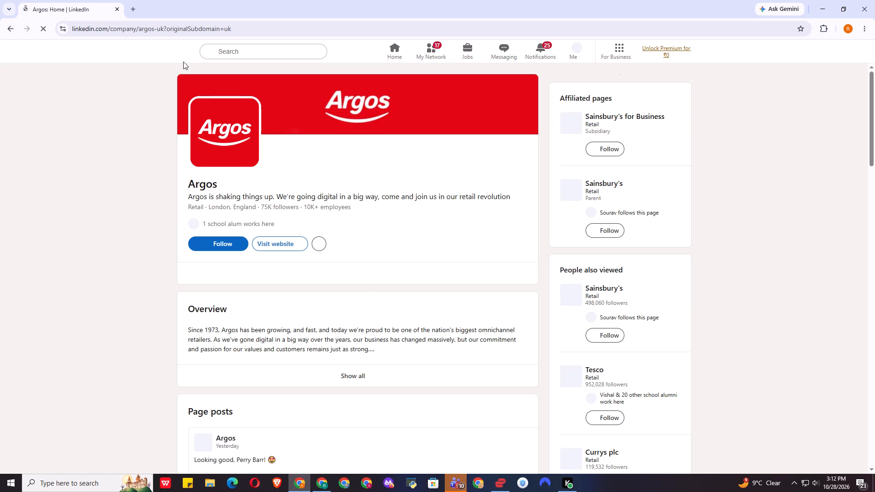
Copy the page address linkedin.com/company/argos-uk/home/ into the LinkedIn URL cell of the Argos row in the Ids sheet.
left_click_drag(250, 29, 0, 97)
key("ctrl+c")
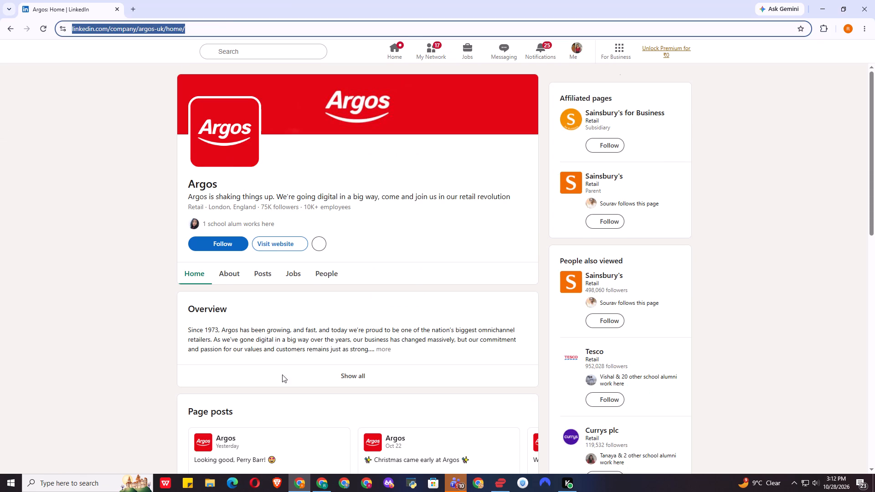
left_click(327, 476)
left_click(263, 359)
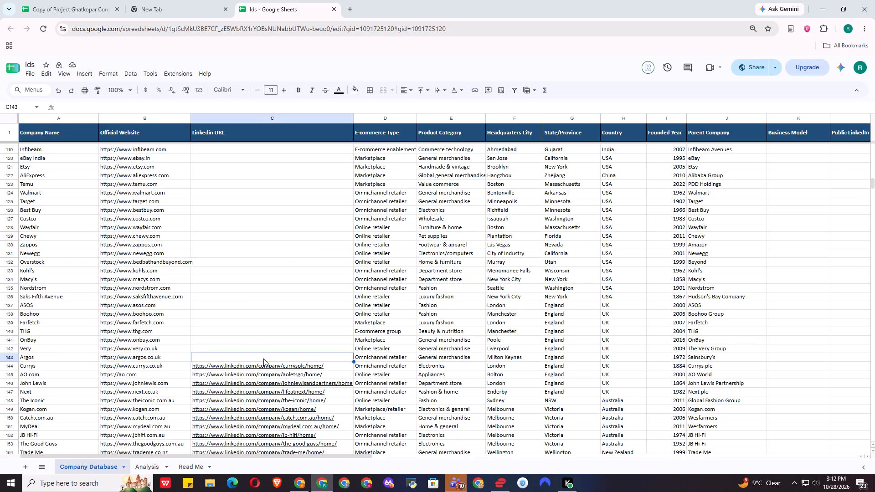
key("ctrl+v")
Copy the company name Very from the sheet, search Google for "Very linkedin" and open the first result, Very's LinkedIn page.
left_click(44, 354)
left_click(40, 347)
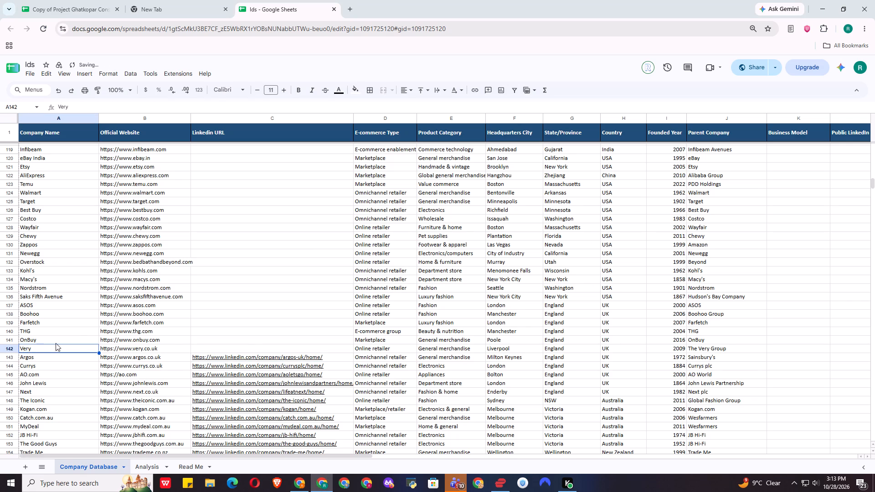
key("ctrl+c")
left_click(299, 487)
left_click(1, 30)
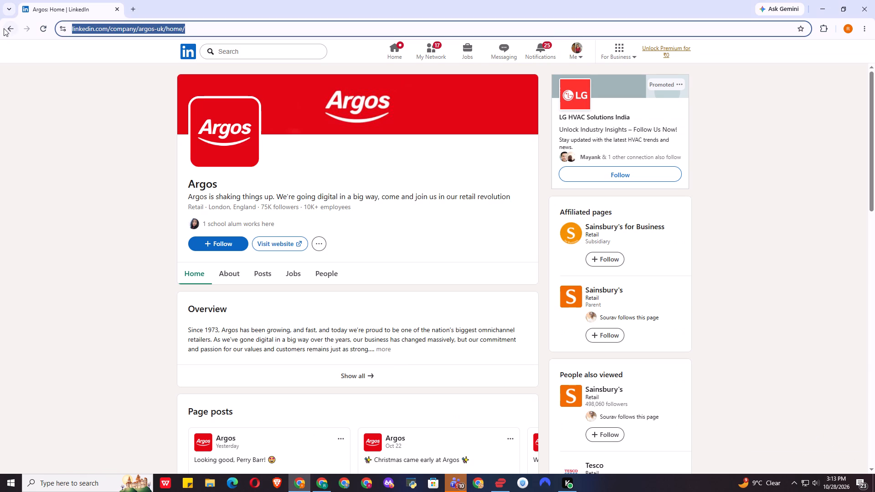
left_click_drag(145, 63, 144, 64)
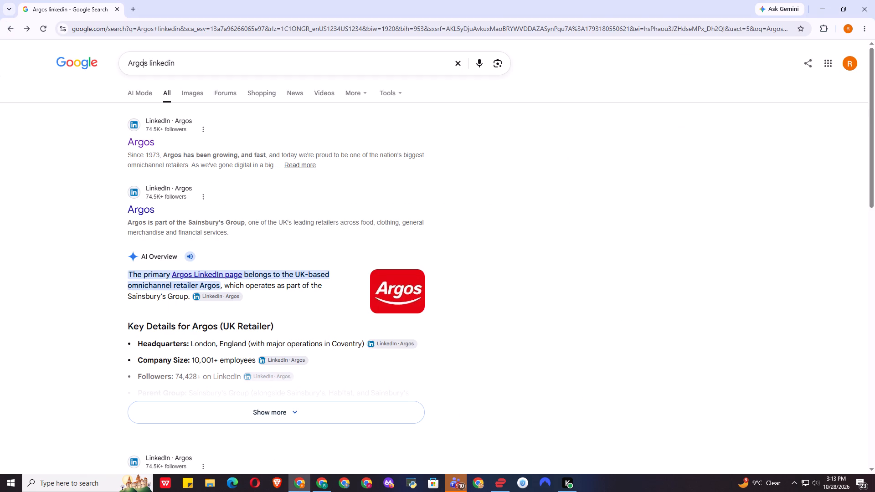
left_click_drag(144, 64, 107, 66)
key("ctrl+v")
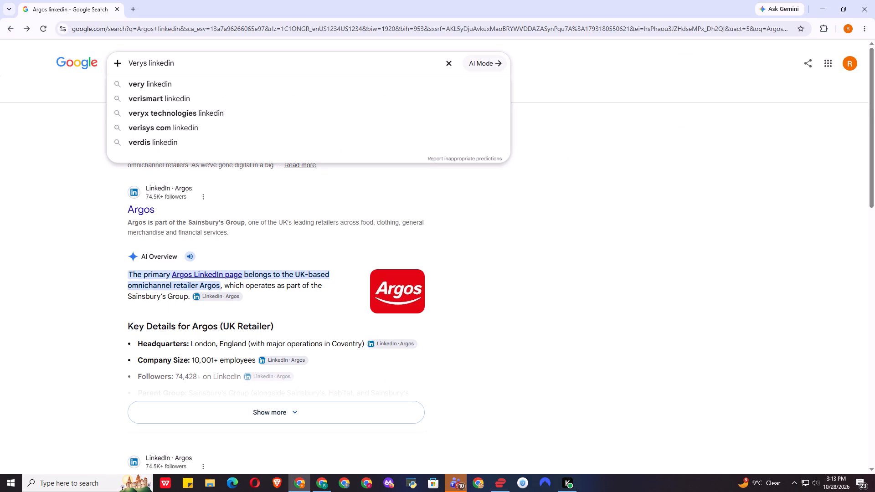
key("BackSpace")
left_click(142, 61)
key("BackSpace")
key("y")
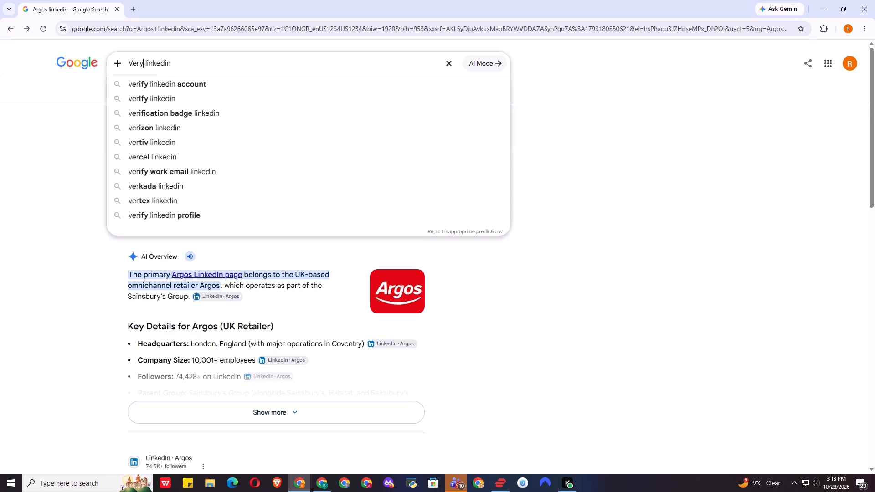
key("Return")
left_click(137, 152)
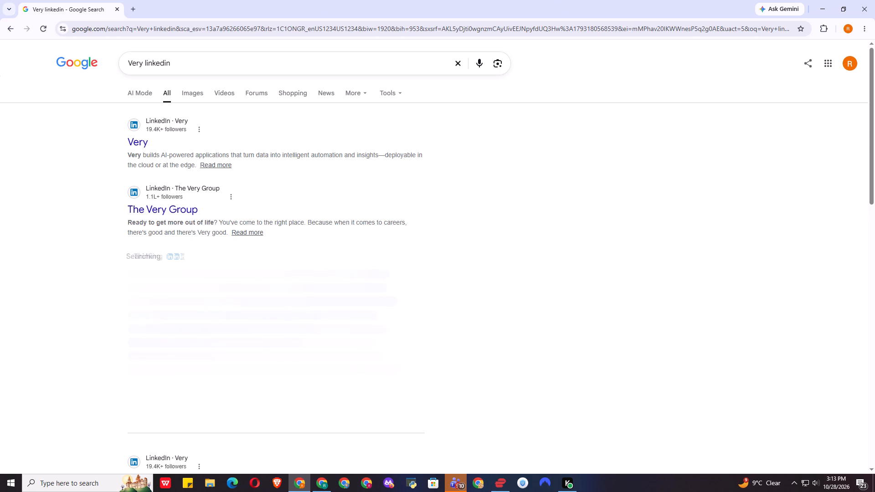
left_click(137, 145)
left_click(138, 141)
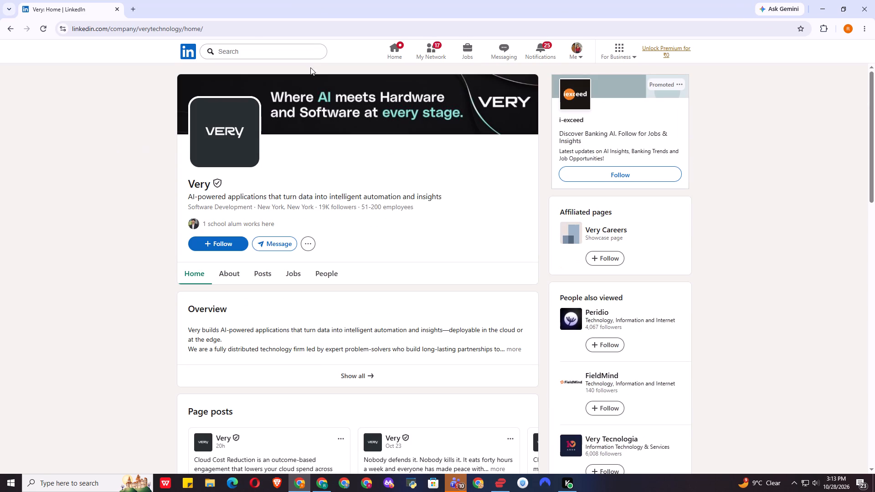
Copy the page address linkedin.com/company/verytechnology/home/ into the LinkedIn URL cell of the Very row in the Ids sheet.
scroll(259, 267, "down", 2)
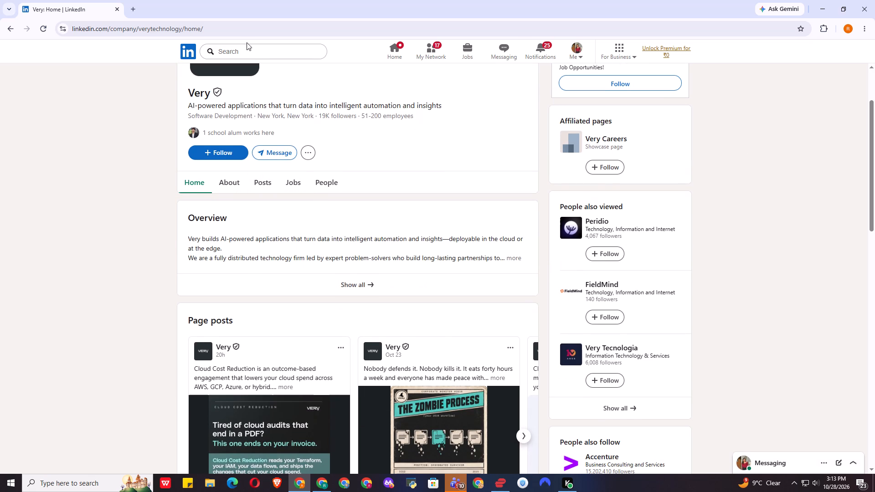
left_click_drag(252, 24, 0, 118)
key("ctrl+c")
left_click(319, 481)
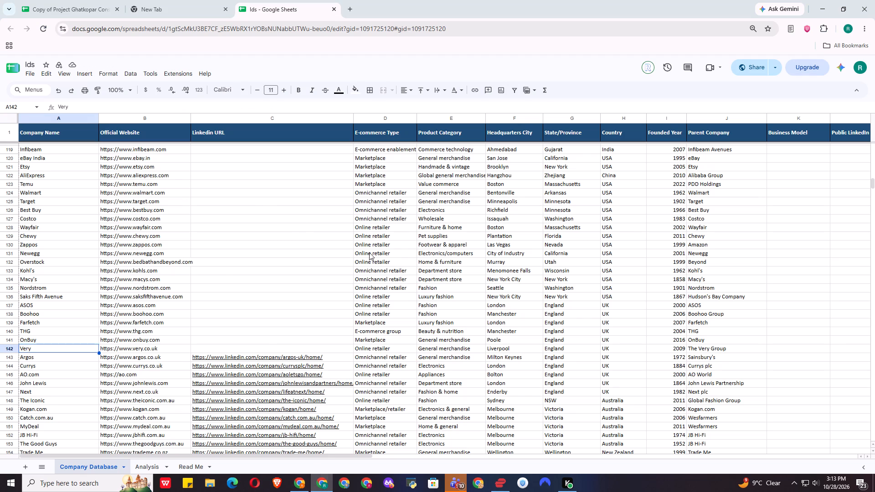
left_click(286, 347)
key("ctrl+v")
Copy the company name OnBuy from the sheet, search Google for "OnBuy linkedin" and open OnBuy's LinkedIn page.
left_click(26, 337)
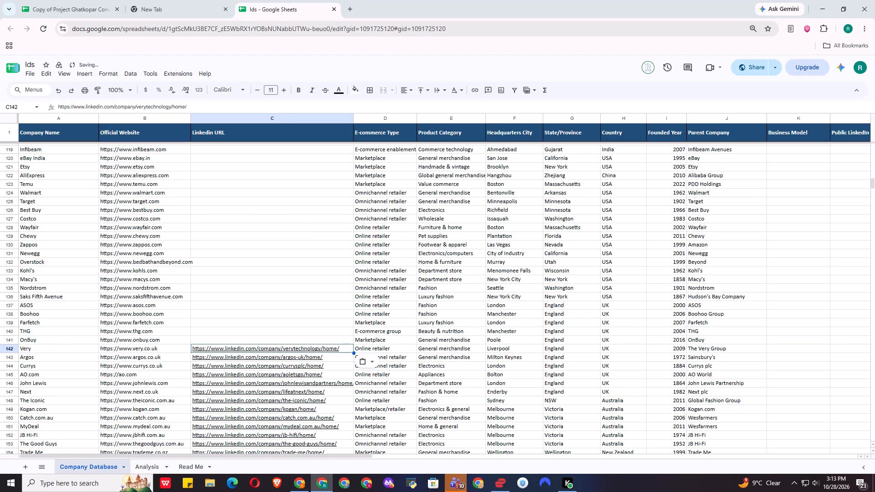
key("ctrl+c")
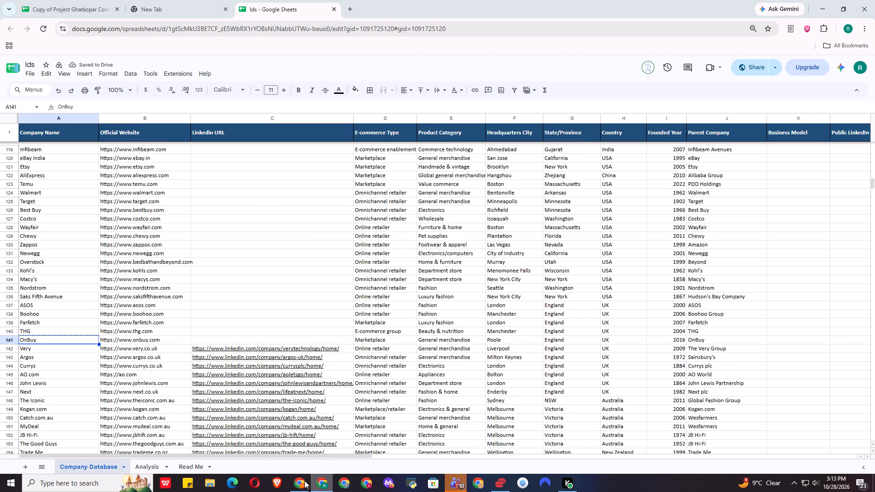
left_click(299, 481)
left_click(10, 29)
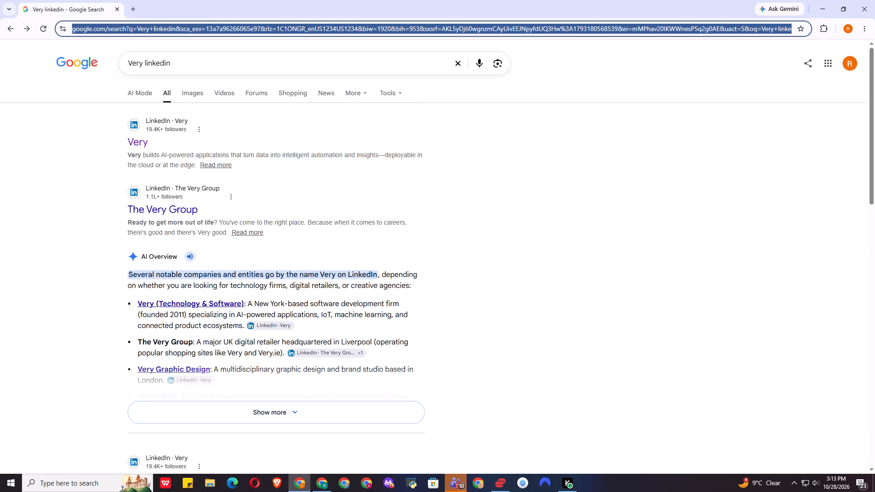
left_click_drag(142, 64, 113, 72)
key("ctrl+v")
key("Return")
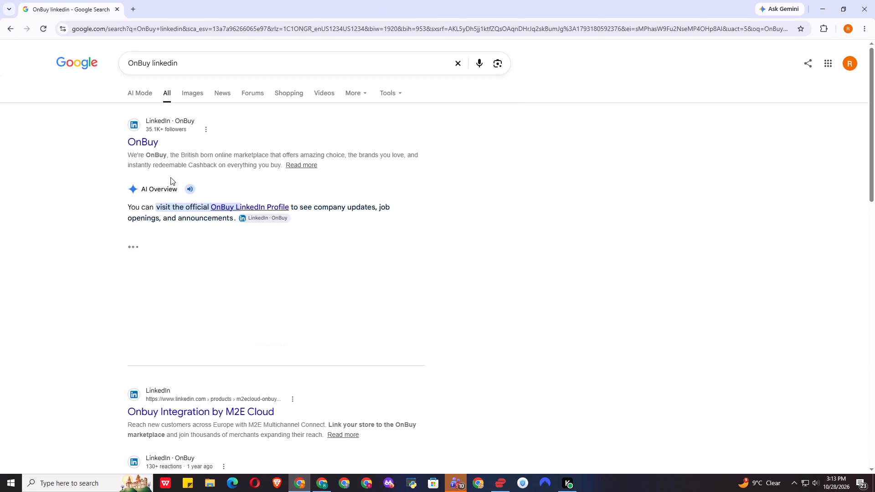
left_click(145, 141)
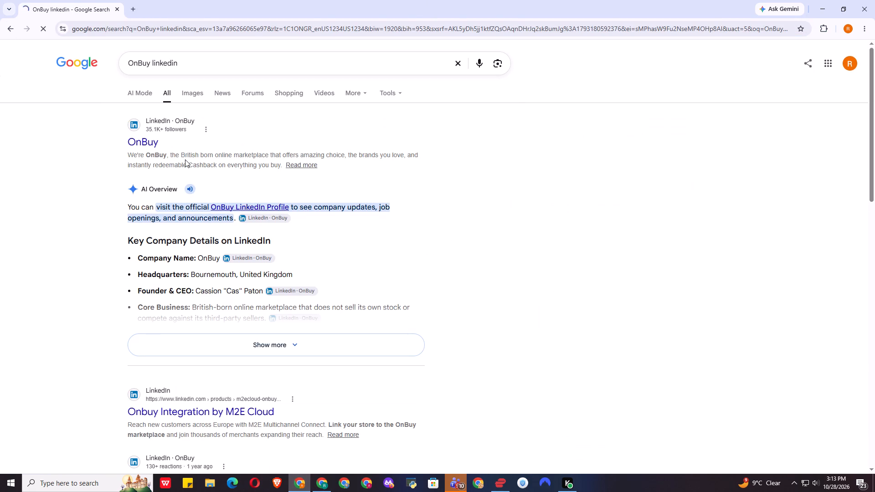
scroll(223, 253, "down", 1)
scroll(210, 145, "up", 2)
Copy the page address linkedin.com/company/onbuy/home/ into the LinkedIn URL cell of the OnBuy row in the Ids sheet.
left_click_drag(264, 26, 0, 115)
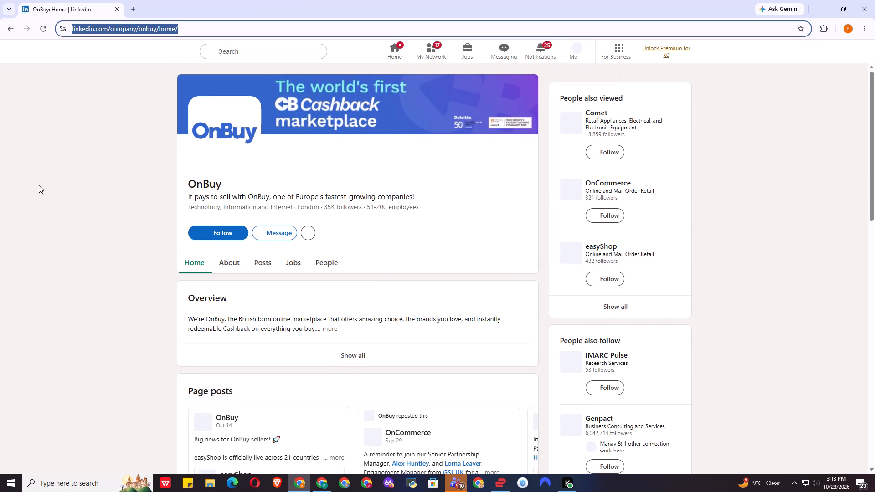
key("ctrl+c")
left_click(324, 483)
left_click(284, 339)
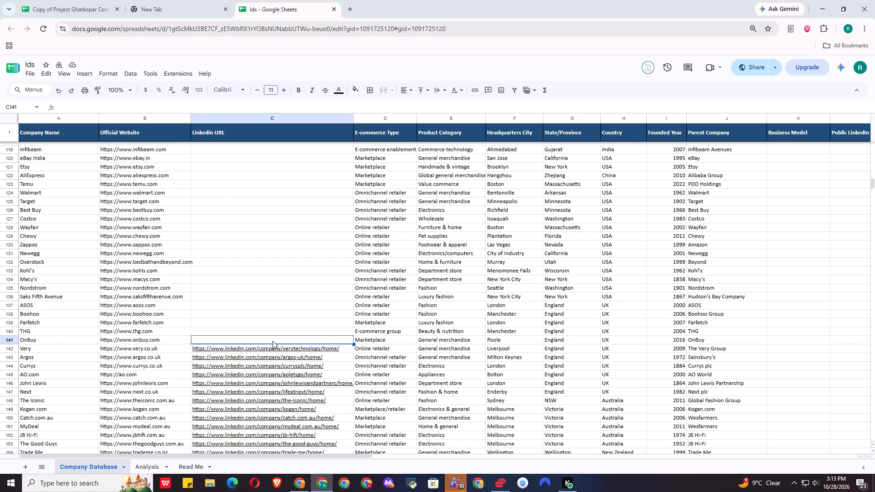
key("ctrl+v")
Copy the company name THG from the sheet, search Google for "THG linkedin" and open THG's LinkedIn page.
left_click(41, 332)
key("ctrl+c")
left_click(296, 482)
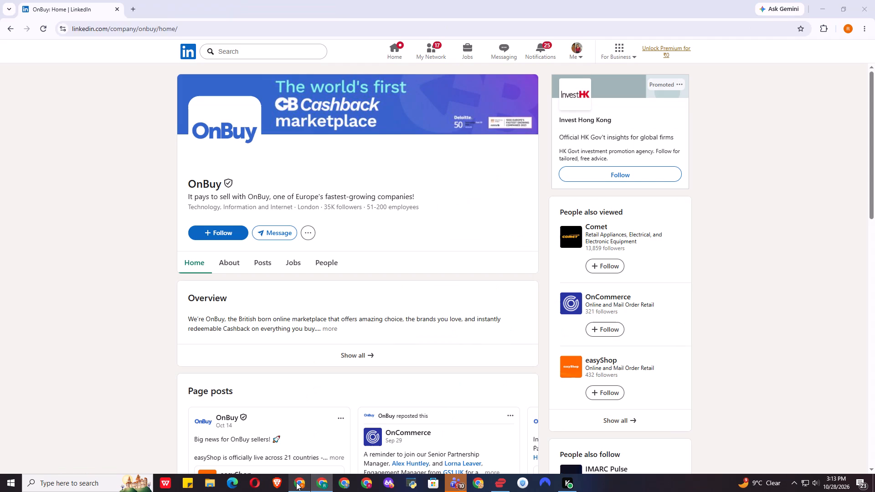
left_click(7, 26)
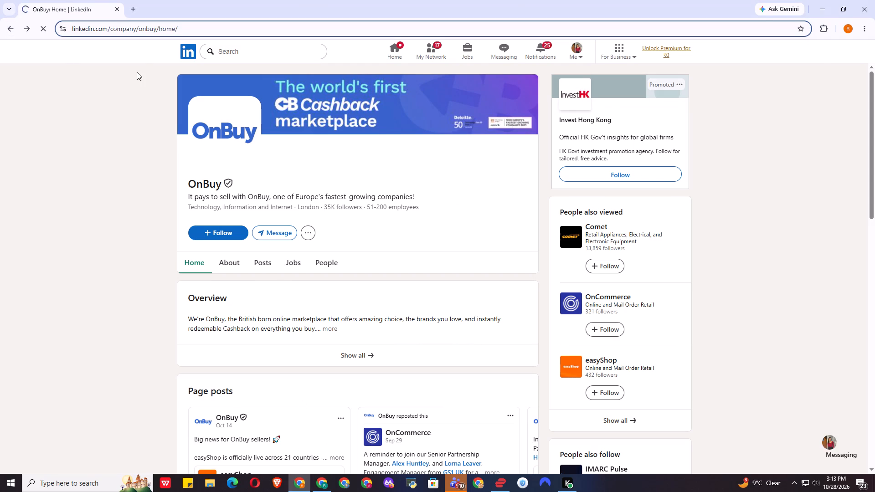
left_click_drag(151, 61, 93, 71)
key("ctrl+v")
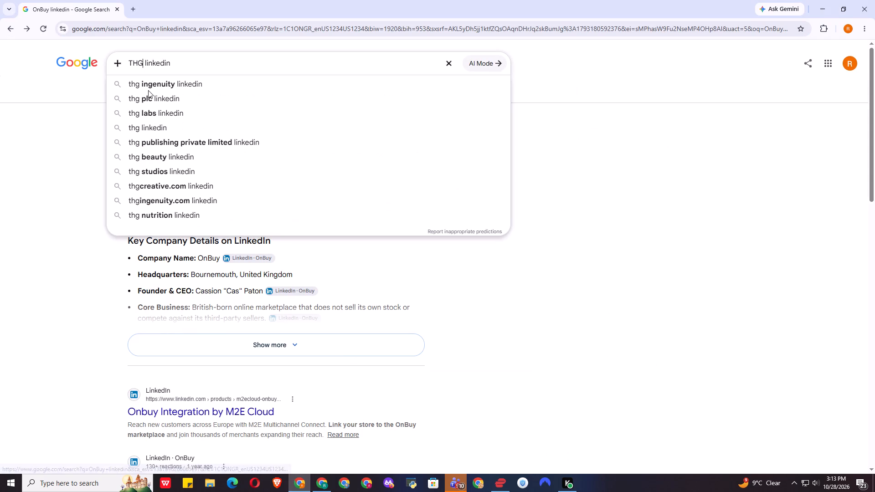
key("Return")
left_click(144, 139)
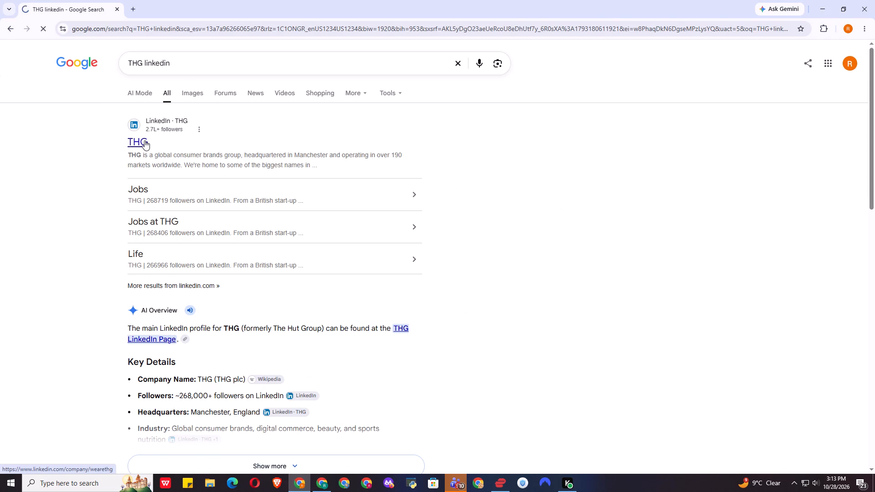
scroll(171, 169, "down", 3)
scroll(184, 216, "down", 3)
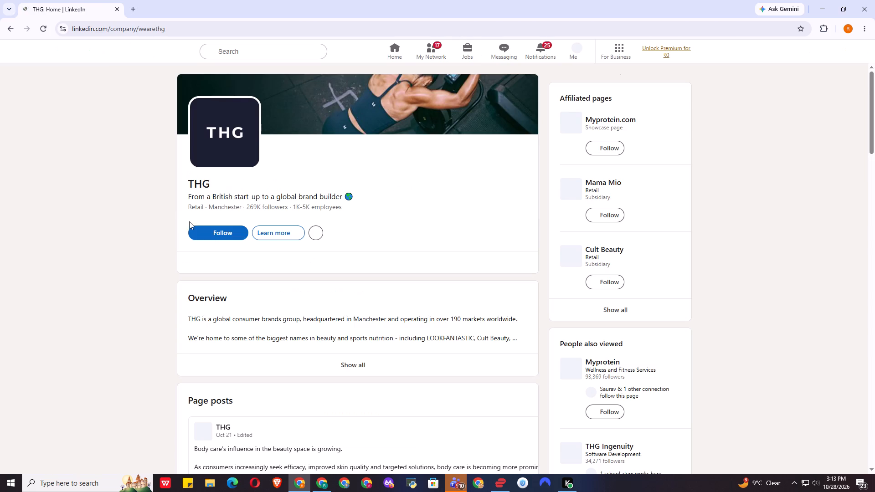
scroll(203, 216, "down", 2)
scroll(206, 217, "up", 3)
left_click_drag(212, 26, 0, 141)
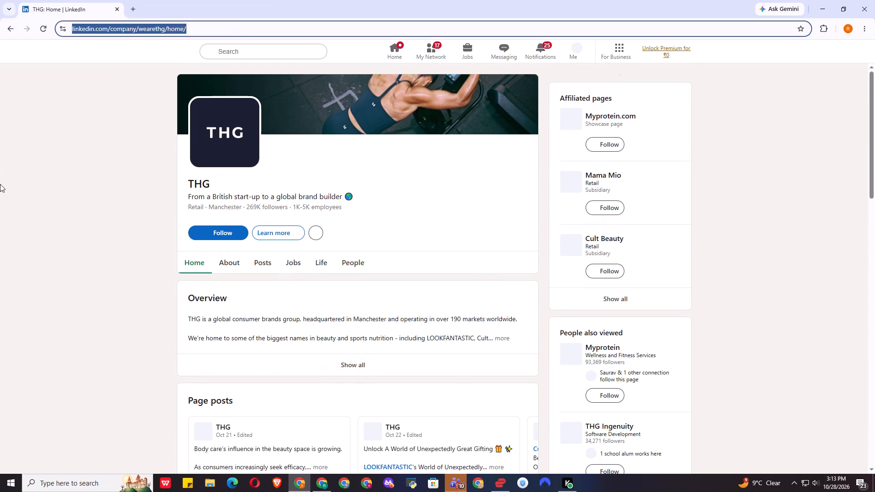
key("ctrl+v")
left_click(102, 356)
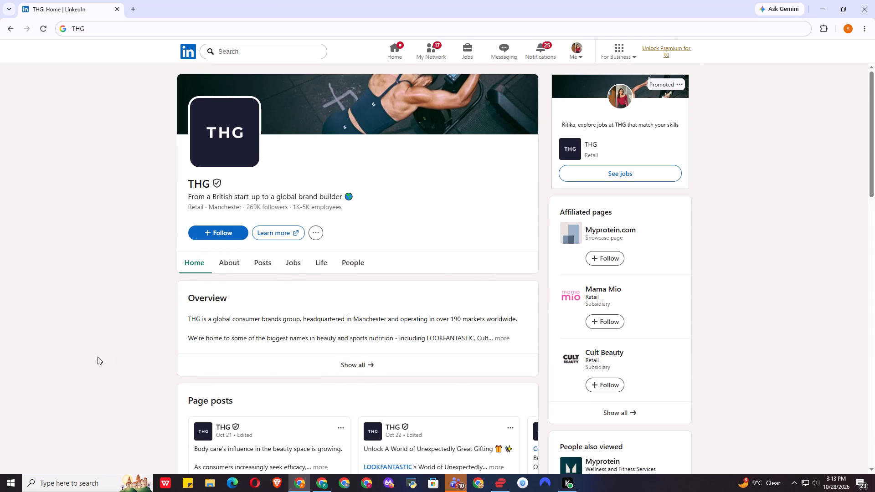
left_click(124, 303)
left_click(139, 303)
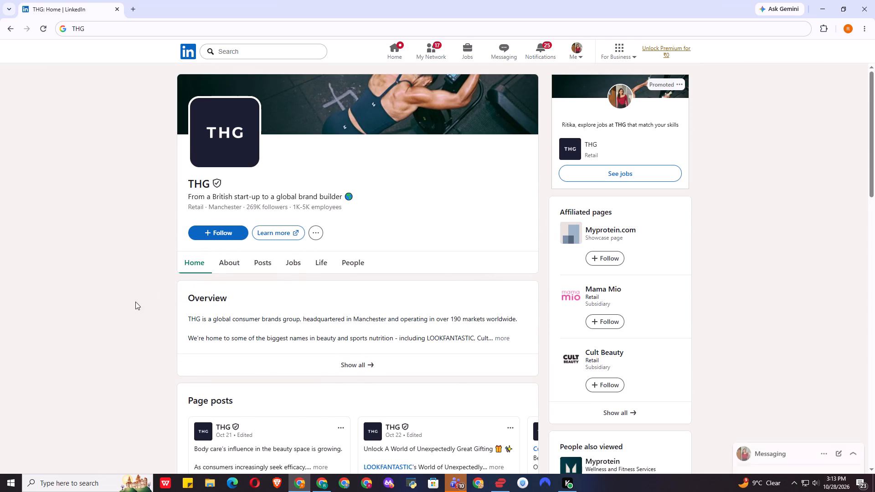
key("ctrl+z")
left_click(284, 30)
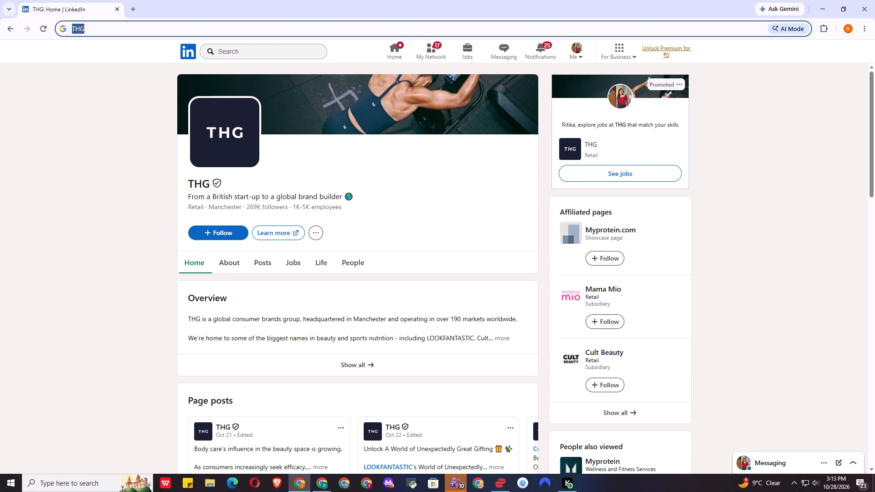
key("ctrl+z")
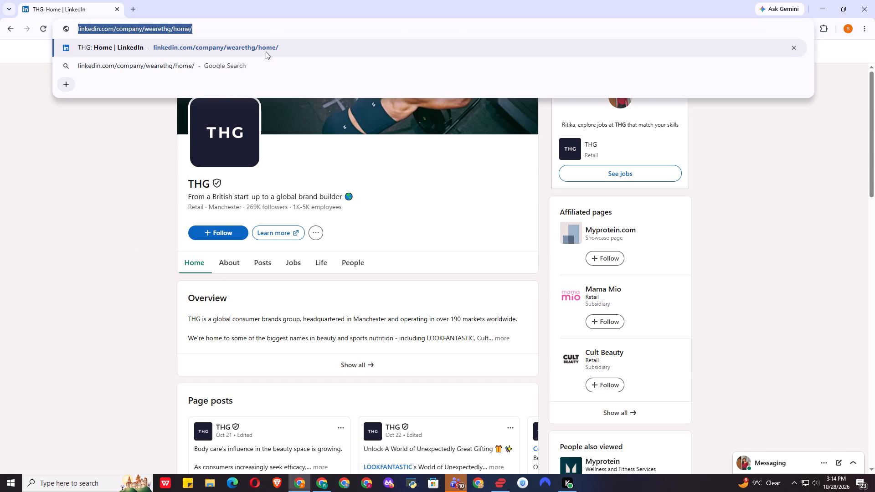
Copy the page address linkedin.com/company/wearethg/home/ into the LinkedIn URL cell of the THG row in the Ids sheet.
key("ctrl+c")
left_click(317, 475)
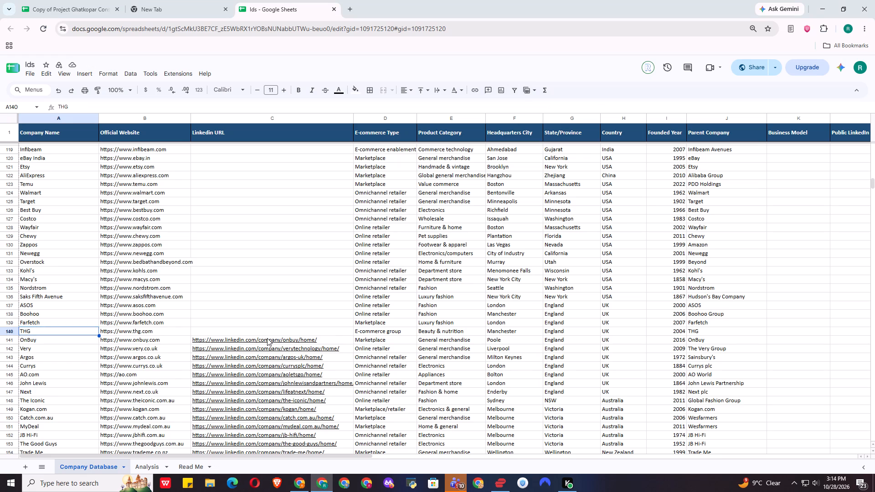
left_click(262, 332)
key("ctrl+v")
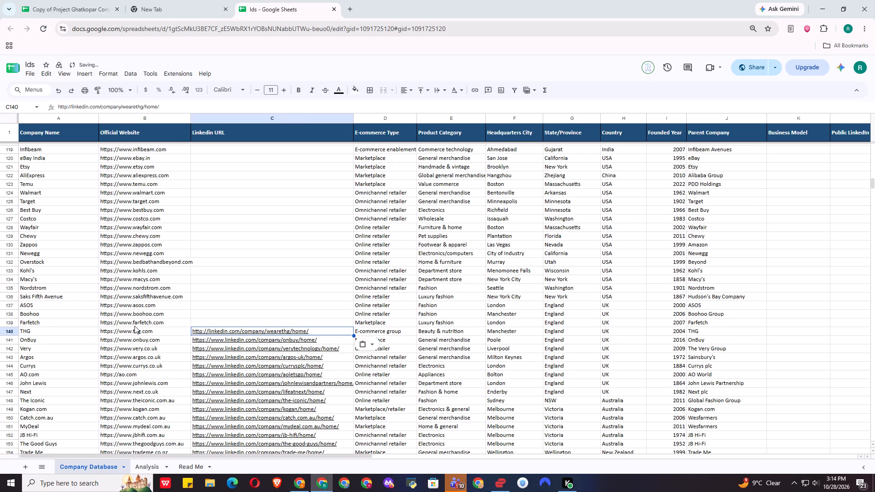
left_click(134, 326)
Copy the company name Farfetch from the sheet, search Google for "Farfetch linkedin" and open the FARFETCH LinkedIn page.
left_click(36, 320)
key("ctrl+c")
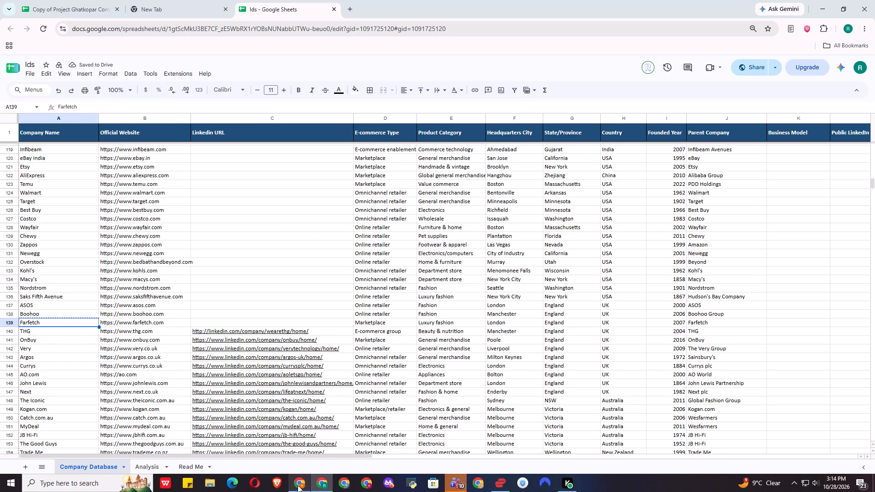
left_click(296, 484)
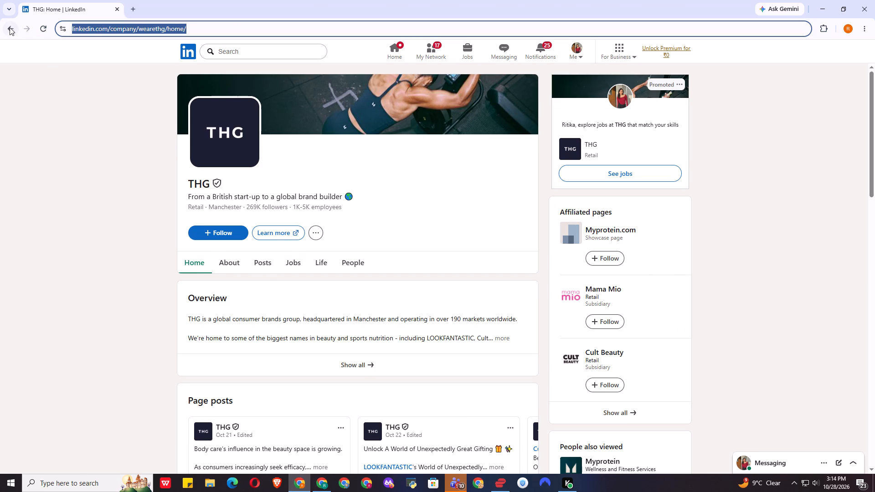
left_click(9, 27)
left_click_drag(144, 54, 98, 58)
key("ctrl+v")
key("space")
key("Return")
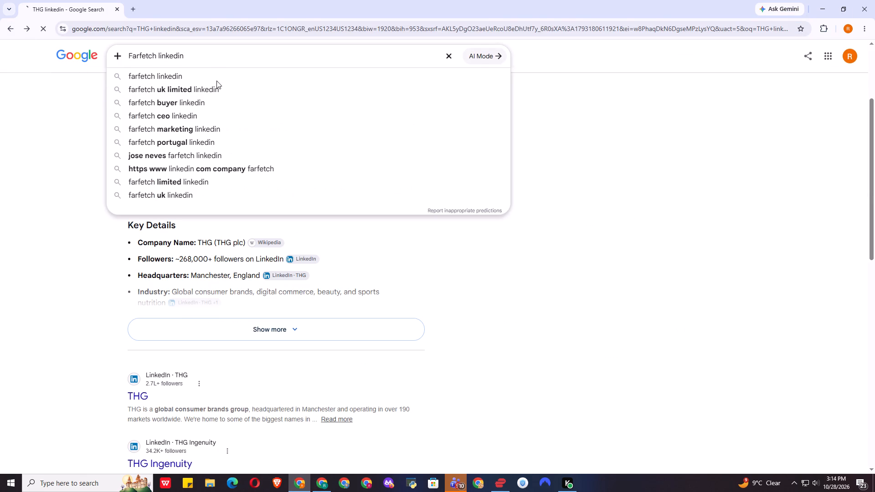
left_click(171, 143)
left_click(167, 145)
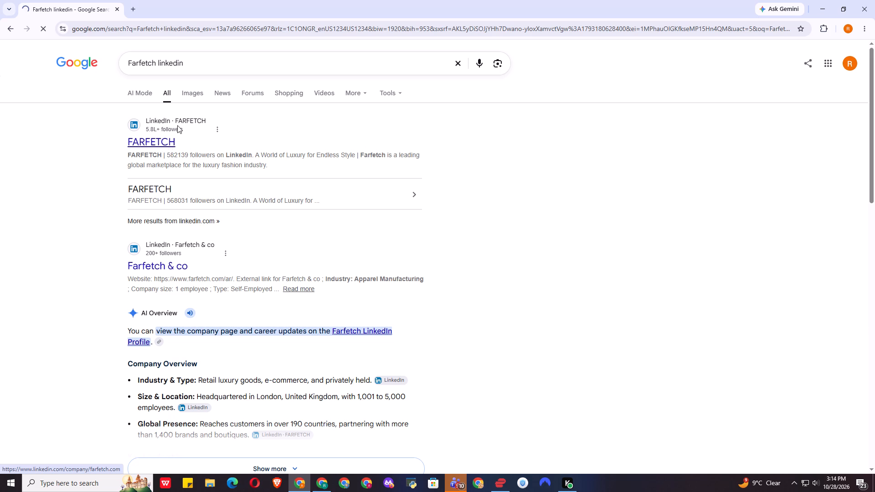
Copy the page address linkedin.com/company/farfetch.com into the LinkedIn URL cell of the Farfetch row in the Ids sheet.
double_click(188, 33)
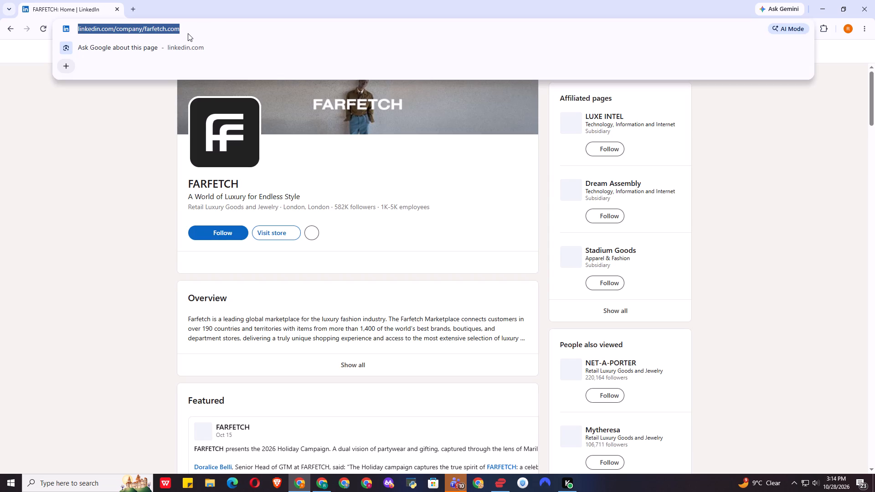
key("ctrl+c")
key("ctrl+c")
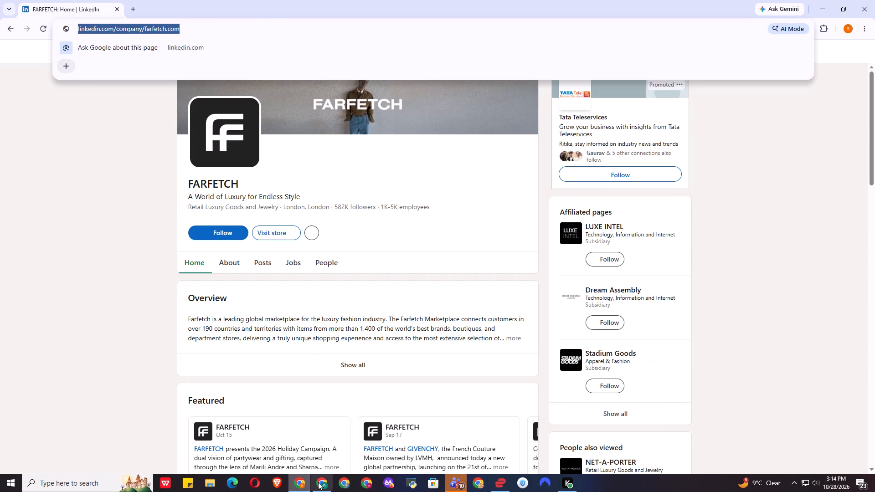
left_click(319, 482)
left_click(254, 325)
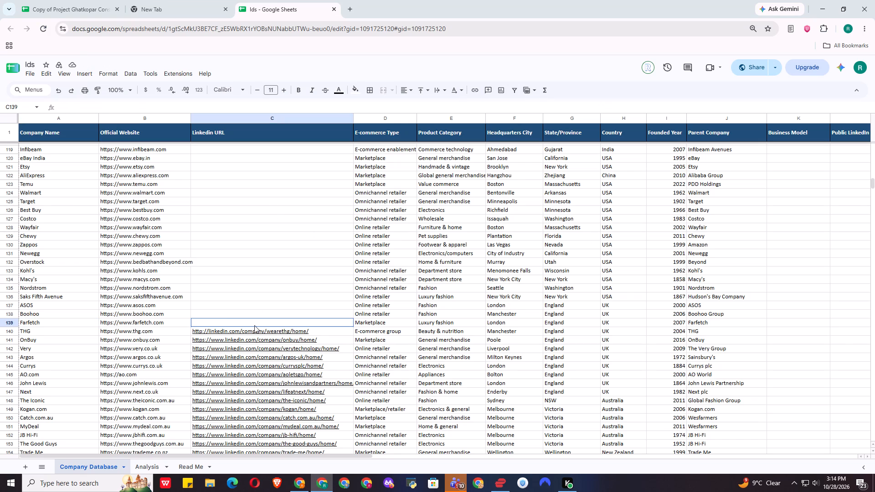
key("ctrl+v")
left_click(514, 292)
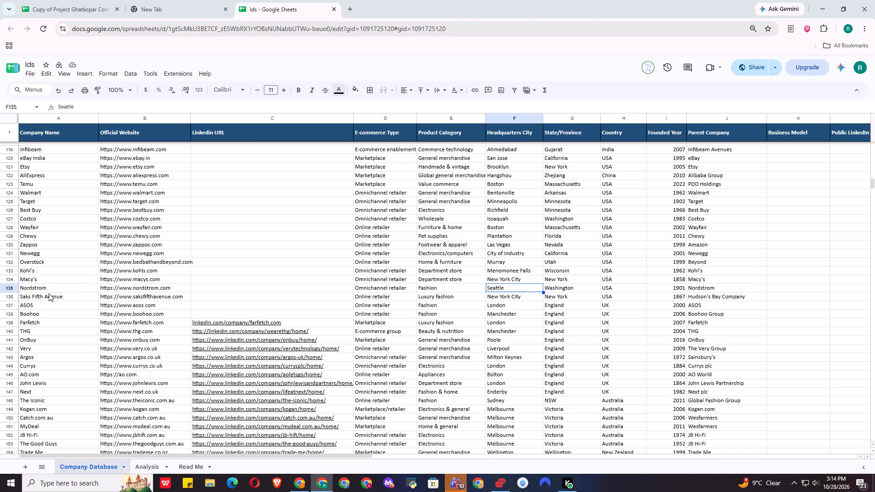
Copy the company name Boohoo from the sheet, search Google for "Boohoo linkedin" and open the first result, boohoo's LinkedIn page.
left_click(51, 318)
key("ctrl+c")
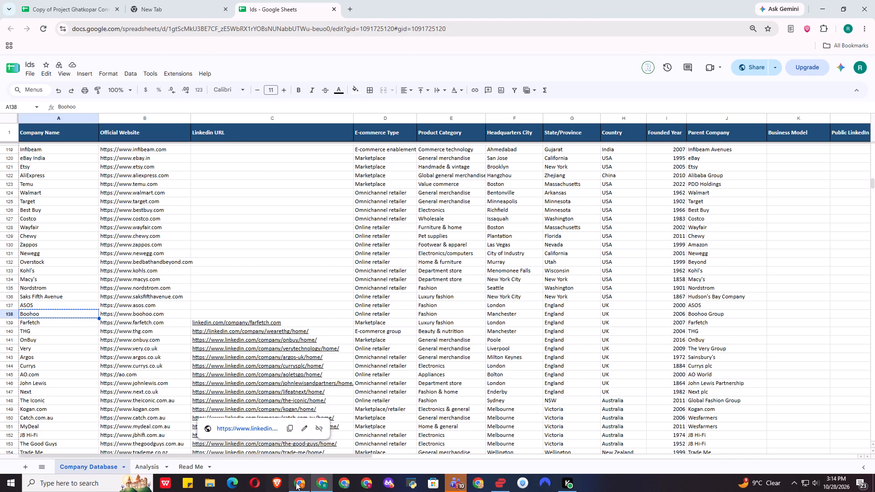
left_click(299, 483)
left_click(9, 31)
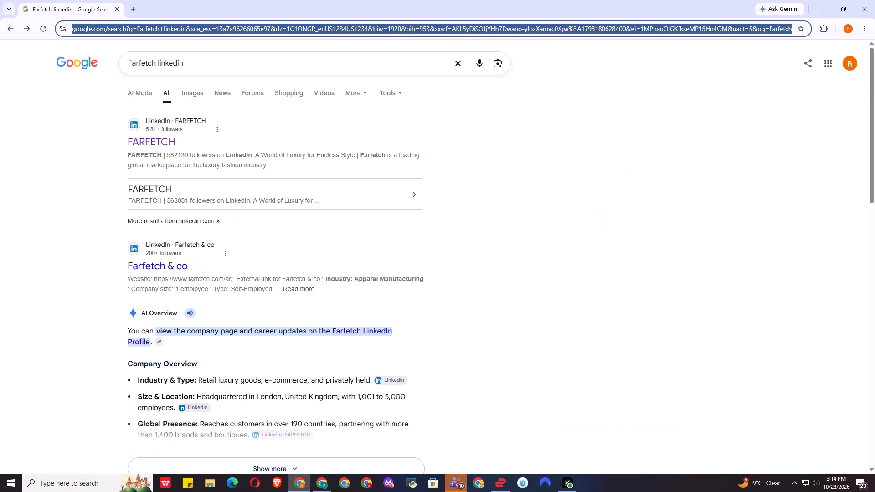
left_click_drag(156, 67, 144, 69)
key("ctrl+v")
left_click_drag(171, 66, 82, 77)
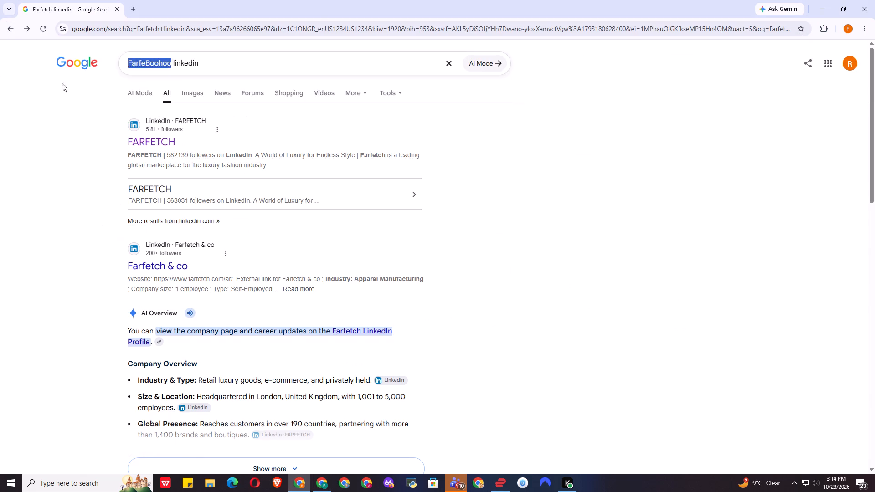
key("ctrl+v")
key("Return")
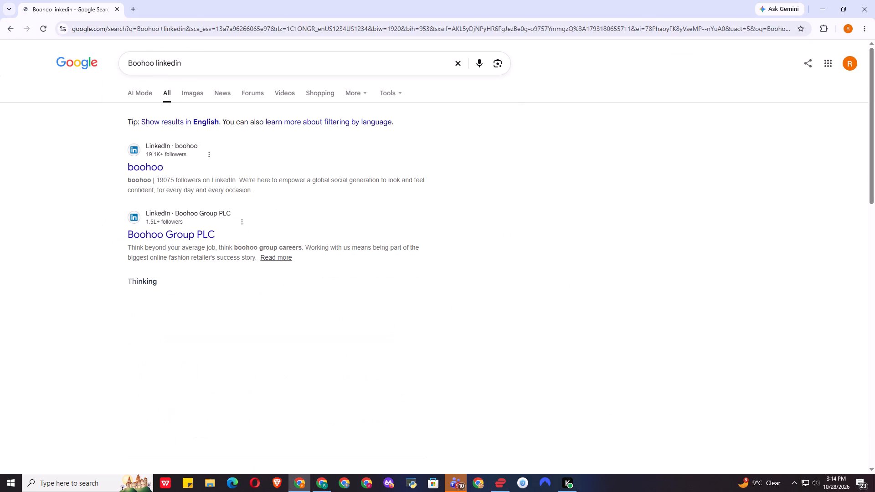
left_click(136, 171)
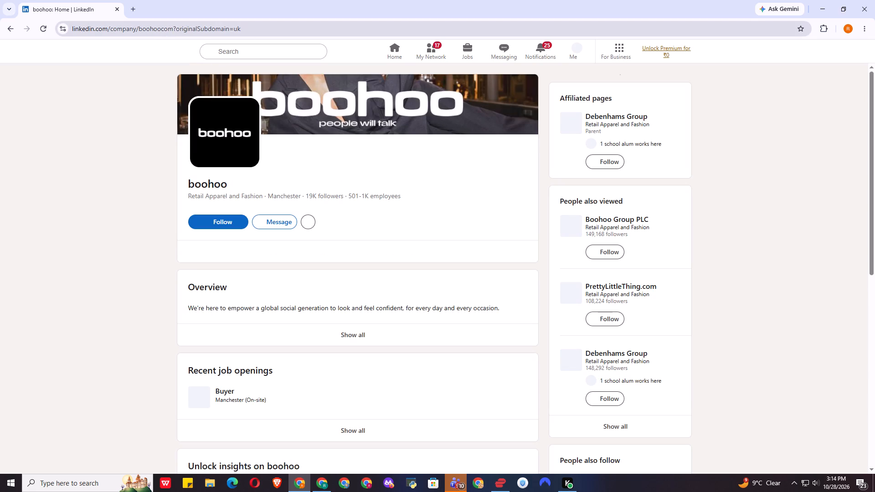
Copy the page address linkedin.com/company/boohoocom/home/ into the LinkedIn URL cell of the Boohoo row in the Ids sheet.
left_click_drag(254, 29, 0, 41)
key("ctrl+c")
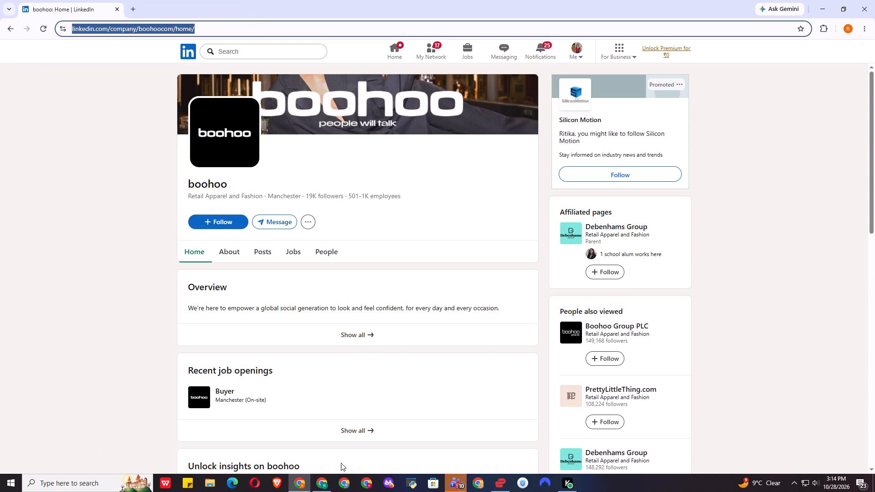
left_click(322, 481)
left_click(242, 317)
key("ctrl+v")
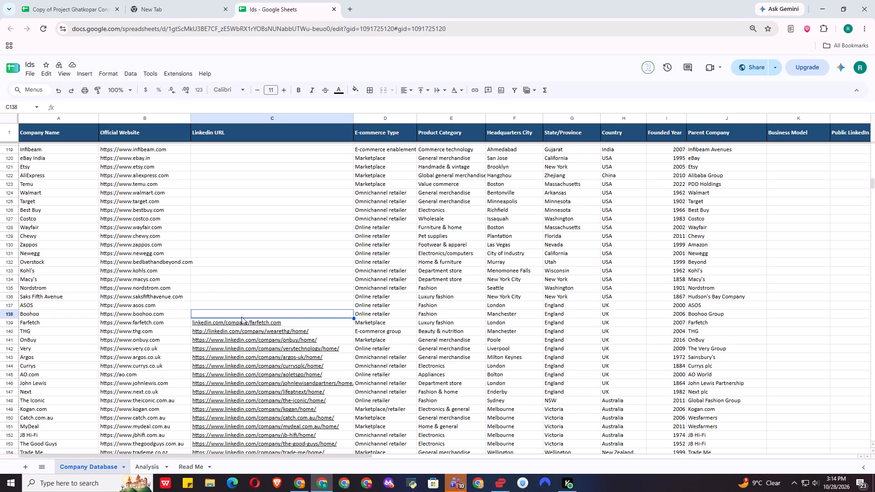
Copy the company name ASOS from the sheet, search Google for "ASOS linkedin" and open the ASOS.com LinkedIn page.
left_click(25, 305)
key("ctrl+c")
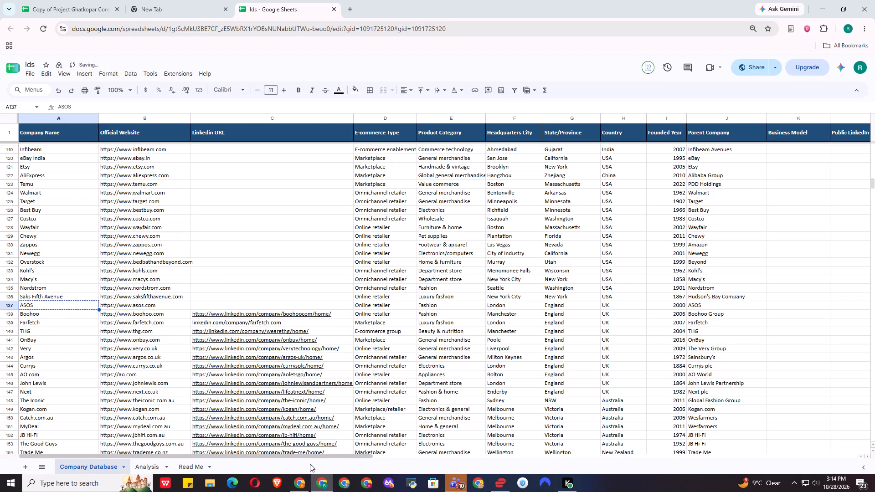
left_click(301, 482)
left_click(11, 28)
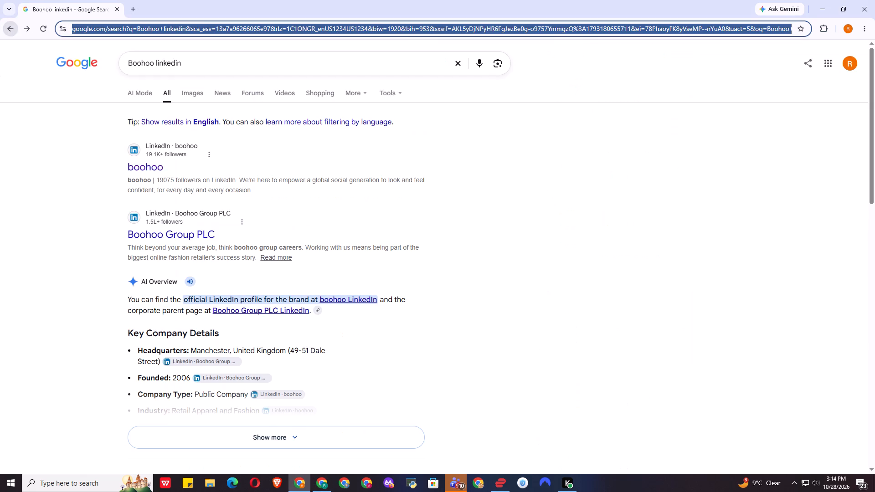
left_click_drag(152, 61, 94, 76)
key("ctrl+v")
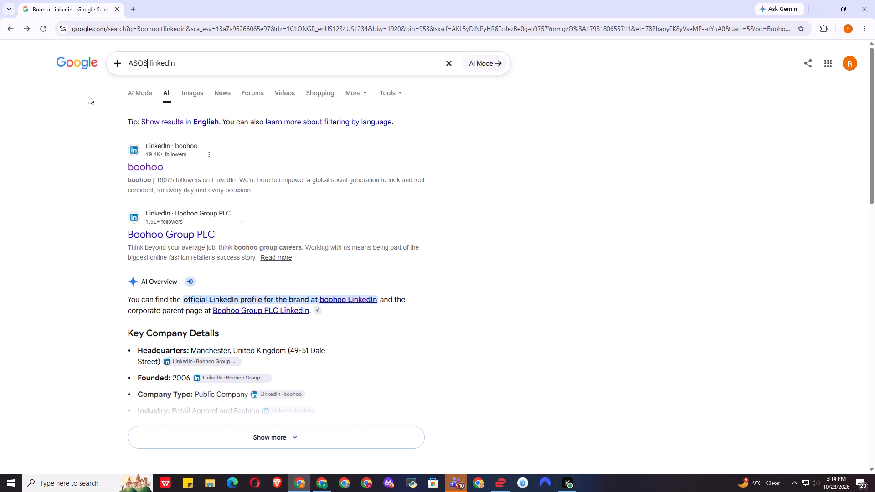
key("Return")
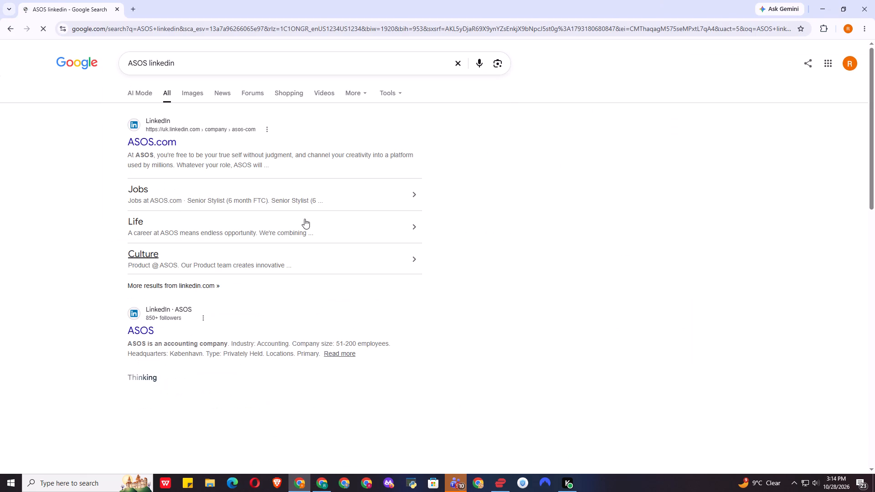
left_click(171, 142)
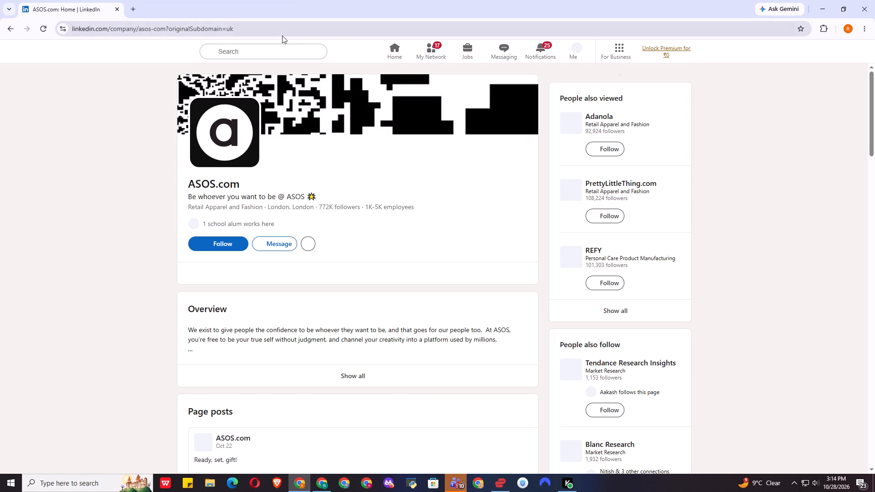
Copy the page address linkedin.com/company/asos-com/home/ into the LinkedIn URL cell of the ASOS row in the Ids sheet.
left_click_drag(275, 26, 0, 126)
key("ctrl+c")
key("ctrl+c")
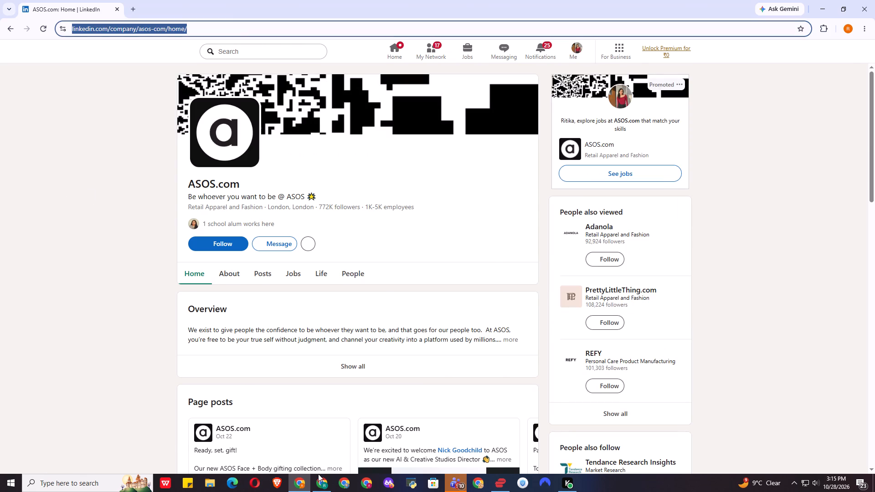
left_click(319, 476)
left_click(212, 306)
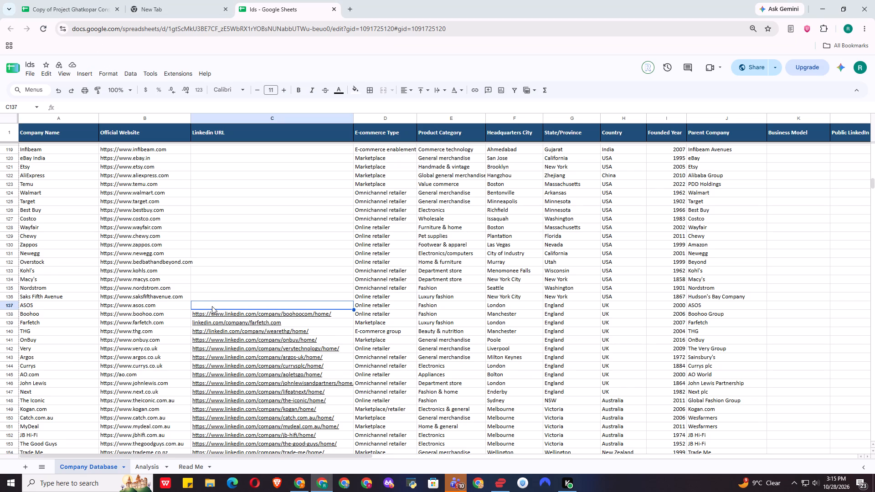
key("ctrl+v")
Copy the company name Saks Fifth Avenue from the sheet, search Google for "Saks Fifth Avenue linkedin" and open its LinkedIn page.
left_click(154, 297)
left_click(27, 296)
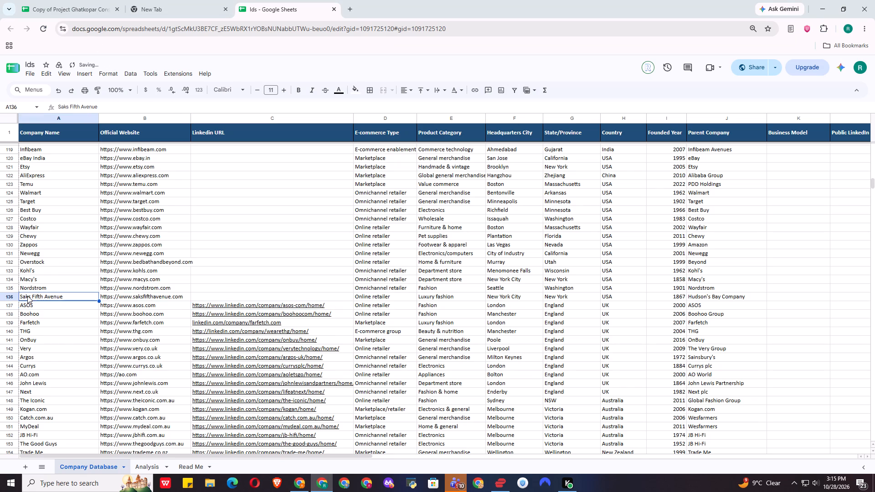
key("ctrl+c")
left_click(299, 484)
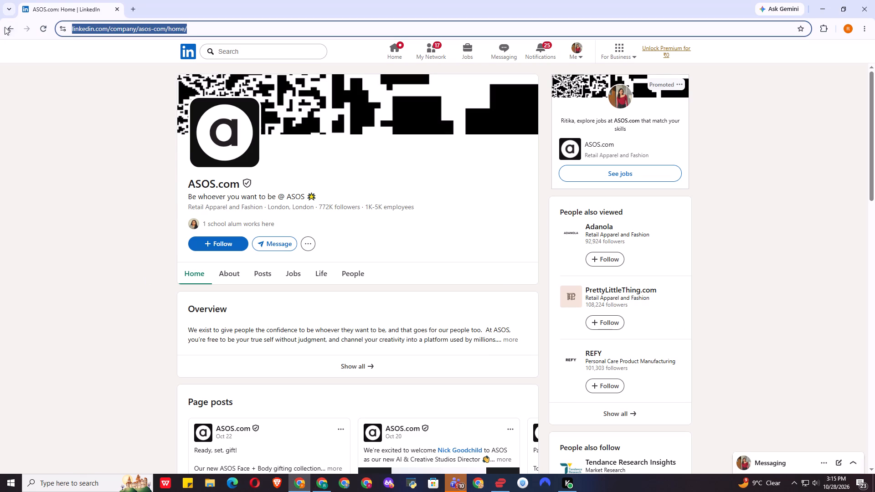
left_click(5, 27)
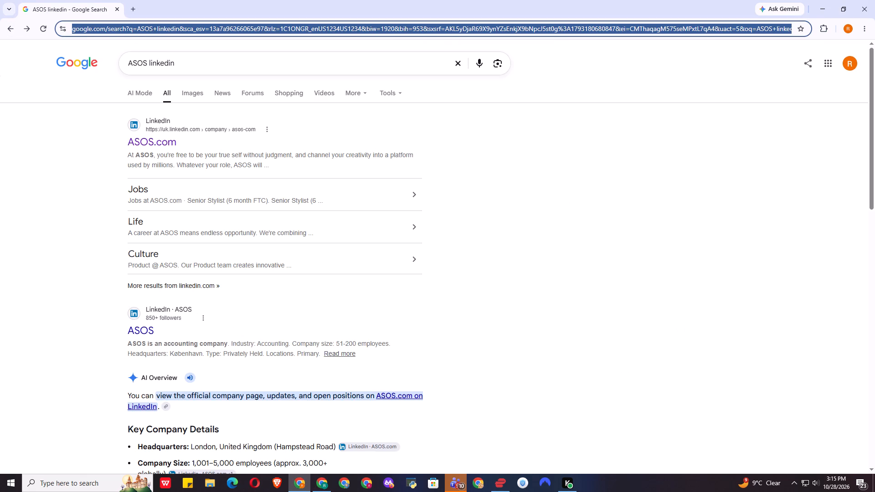
left_click_drag(146, 65, 91, 72)
key("ctrl+v")
key("Return")
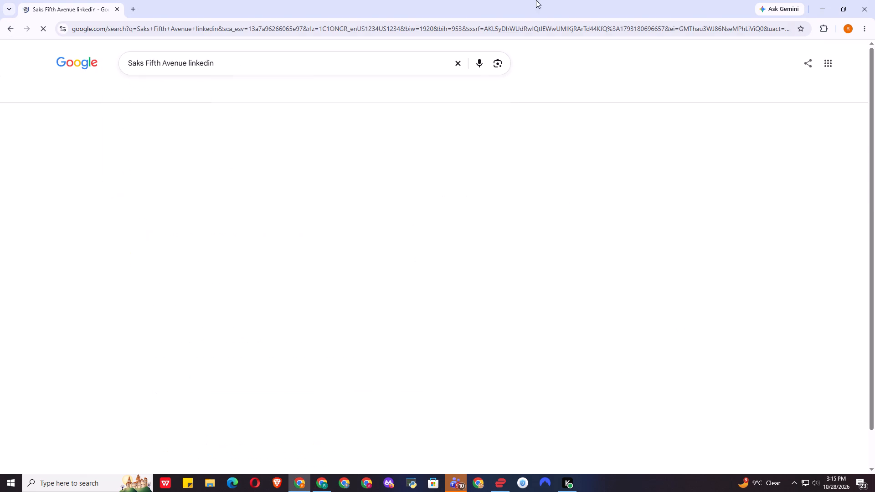
left_click(189, 140)
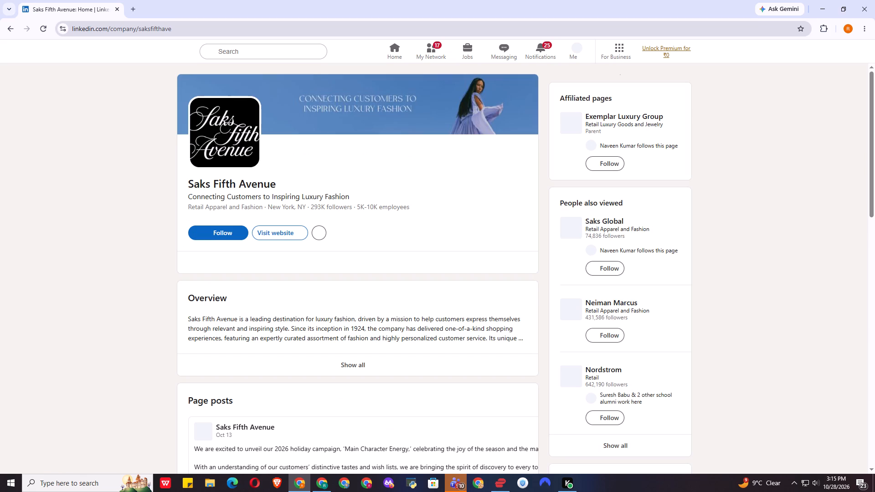
Copy the page address linkedin.com/company/saksfifthave/home/ into the LinkedIn URL cell of the Saks Fifth Avenue row in the Ids sheet.
left_click_drag(201, 27, 4, 105)
key("ctrl+c")
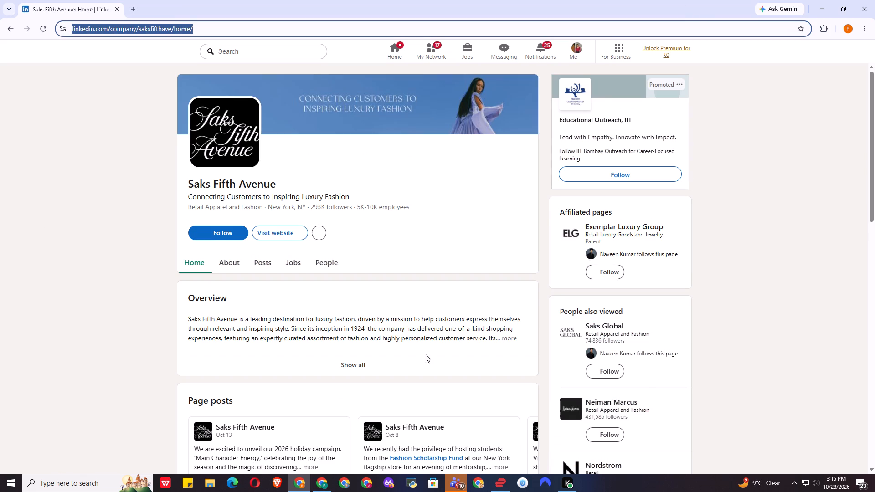
left_click(331, 483)
left_click(296, 293)
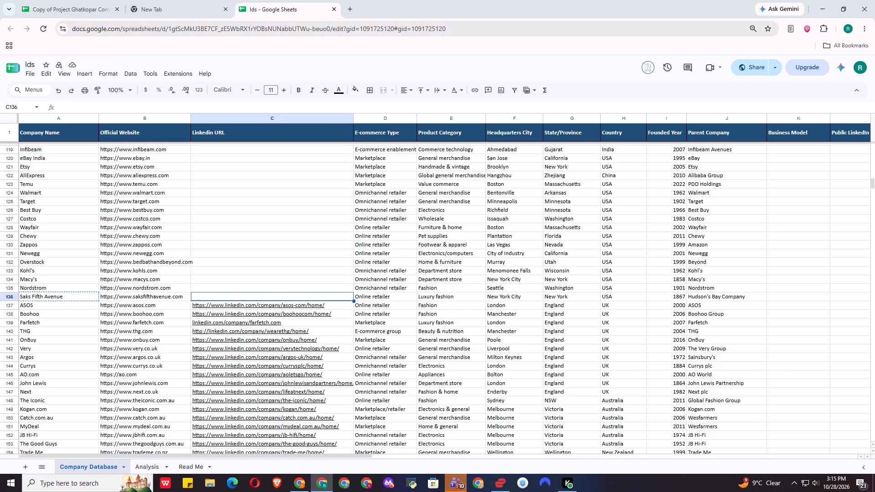
key("ctrl+v")
left_click(268, 327)
Copy the company name Nordstrom from the sheet, search Google for "Nordstrom linkedin" and open the Nordstrom LinkedIn page.
scroll(305, 316, "up", 8)
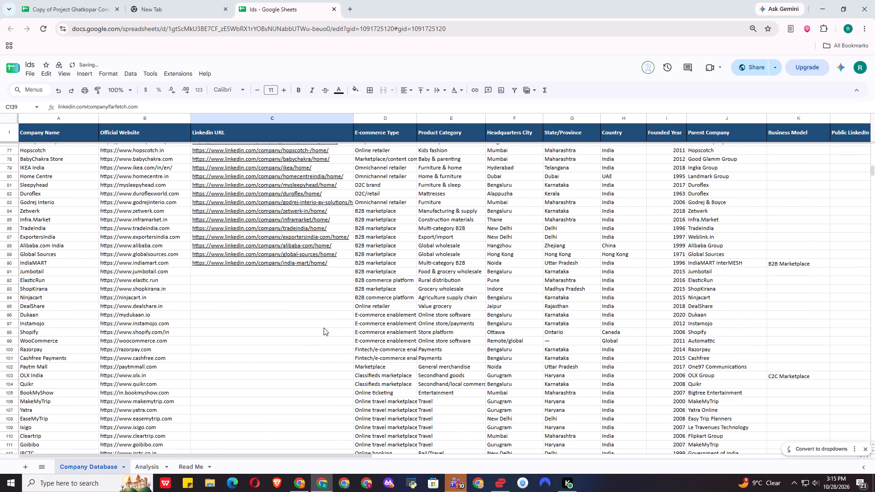
scroll(325, 330, "down", 8)
left_click(129, 283)
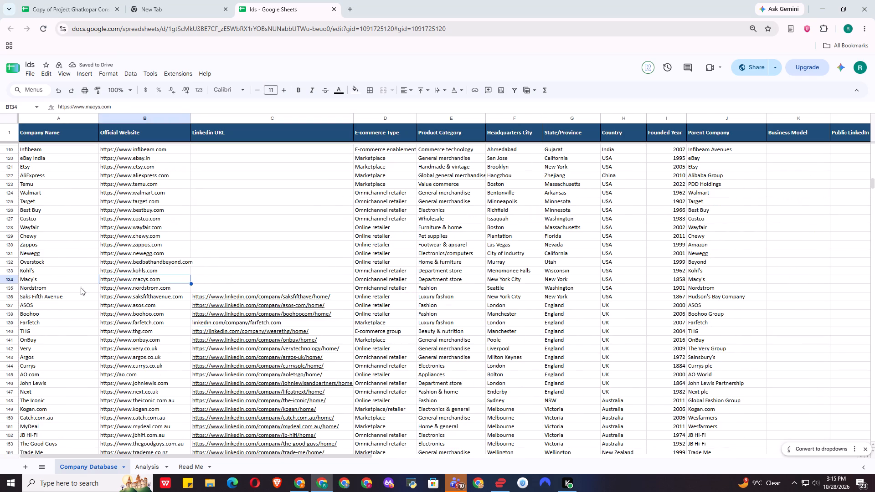
left_click(57, 287)
key("ctrl+c")
left_click(48, 0)
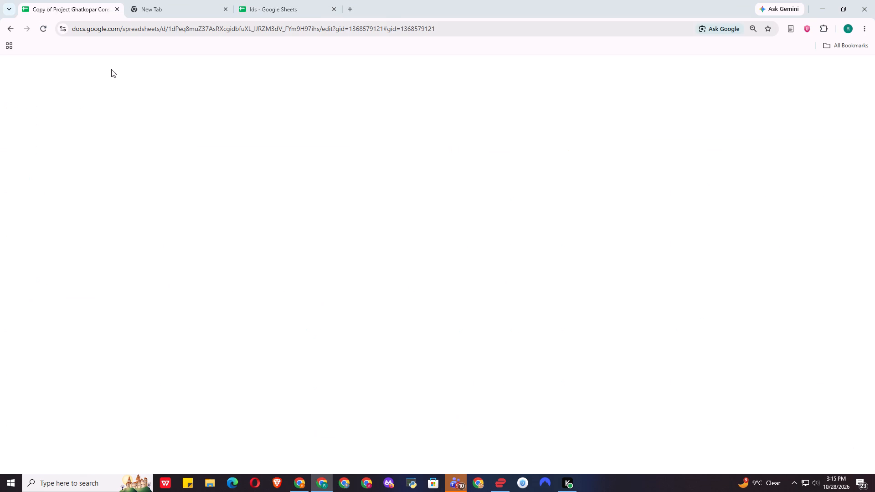
left_click(286, 7)
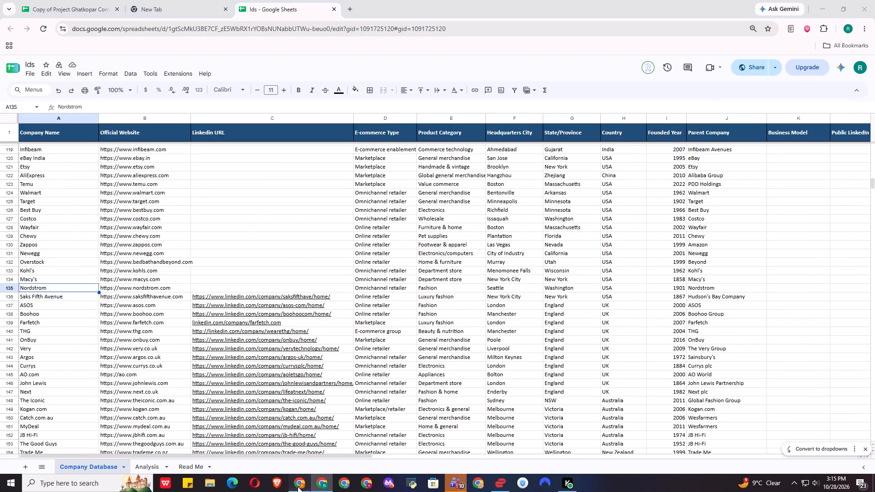
left_click(298, 487)
left_click(11, 23)
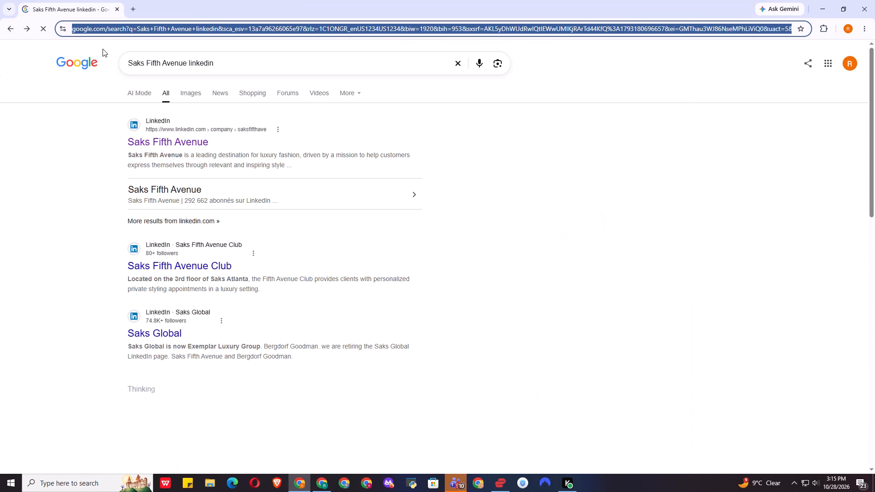
left_click_drag(188, 64, 78, 84)
key("ctrl+v")
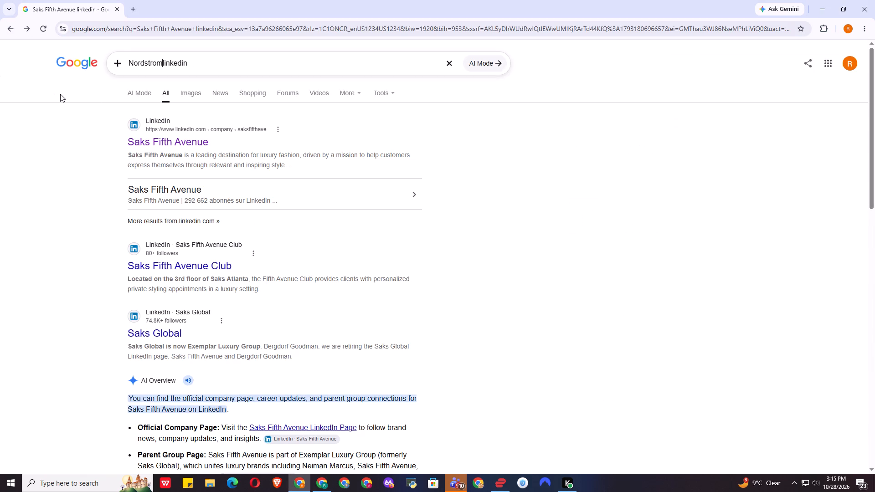
key("space")
key("Return")
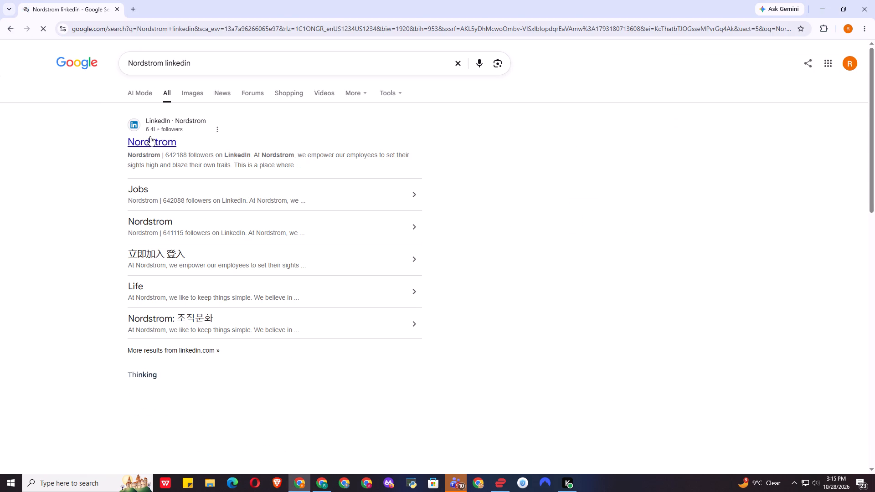
left_click(151, 138)
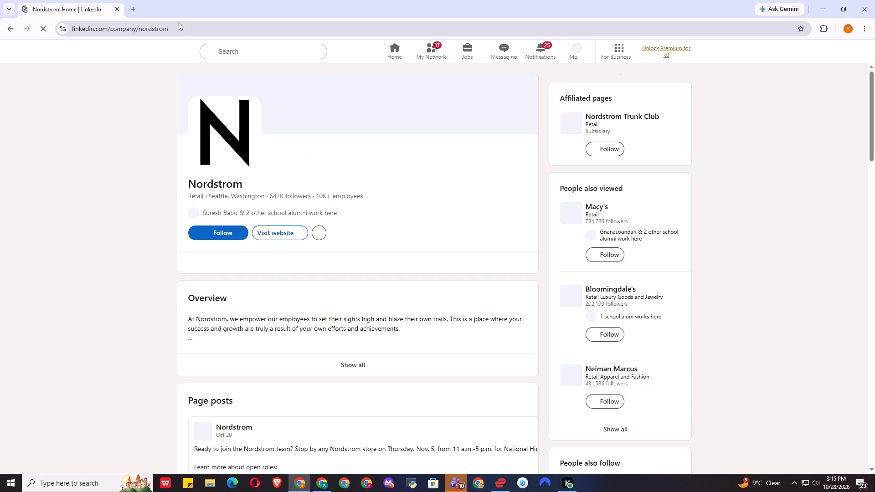
Copy the page address linkedin.com/company/nordstrom into the LinkedIn URL cell of the Nordstrom row in the Ids sheet.
left_click_drag(241, 28, 0, 125)
key("ctrl+c")
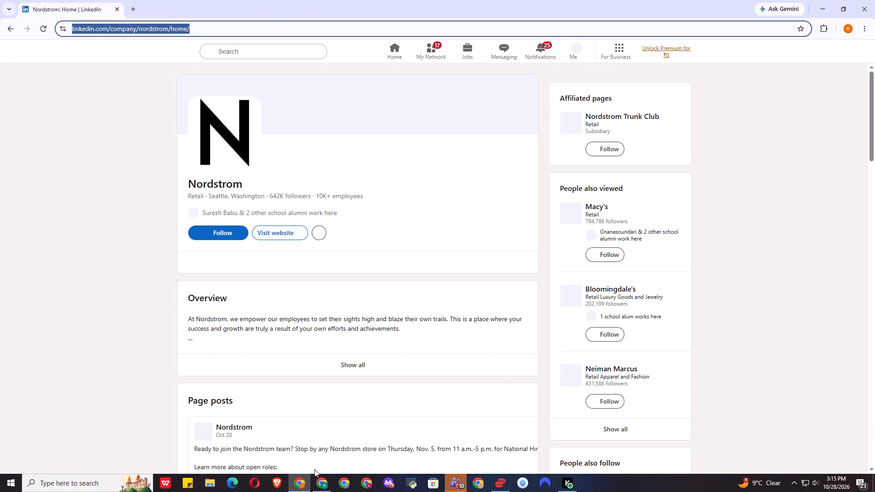
left_click(319, 483)
left_click(270, 287)
key("ctrl+v")
left_click(332, 369)
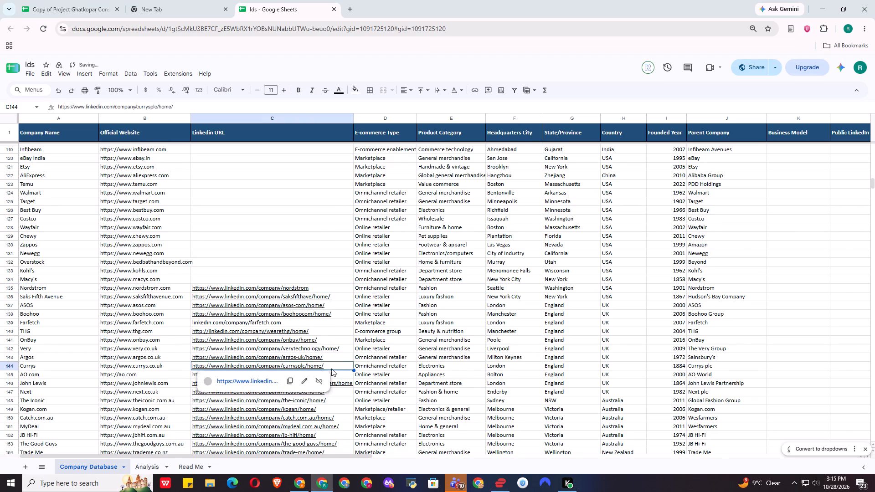
Look over the recorded LinkedIn URLs down to the sheet's last company rows and return to the rows still missing one.
scroll(331, 368, "down", 11)
scroll(324, 365, "up", 2)
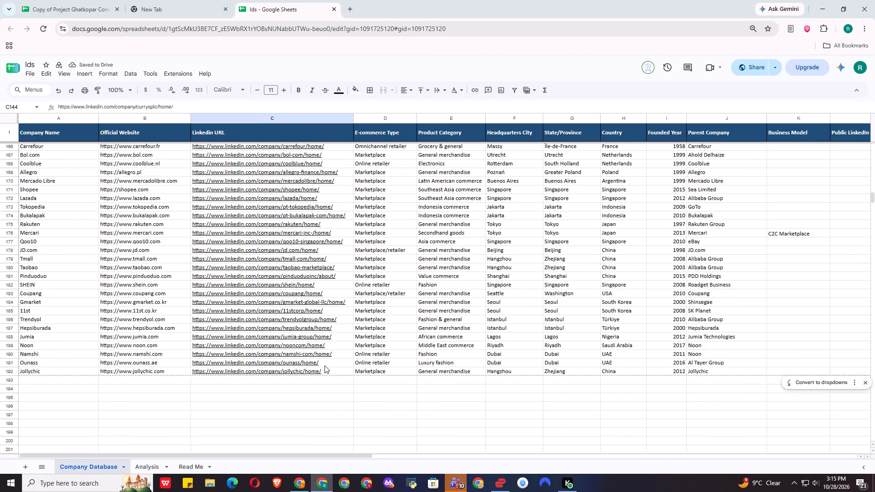
scroll(324, 365, "up", 9)
scroll(324, 365, "down", 8)
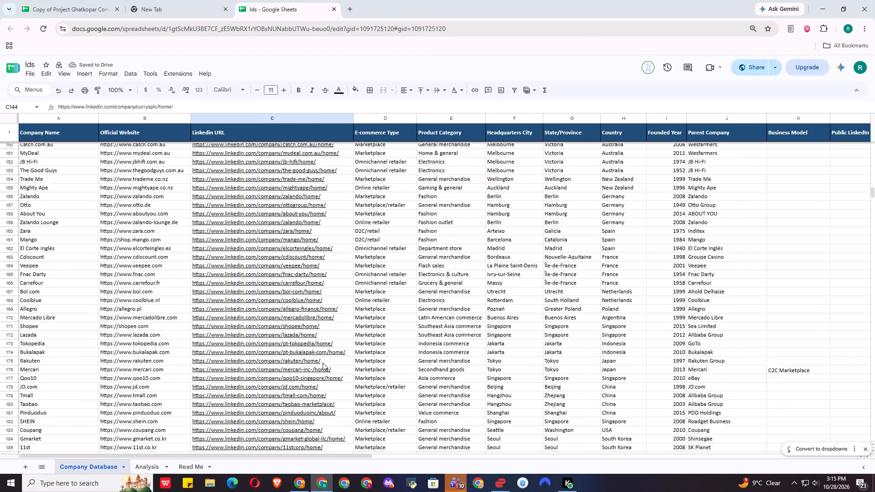
scroll(323, 363, "down", 2)
scroll(323, 363, "up", 9)
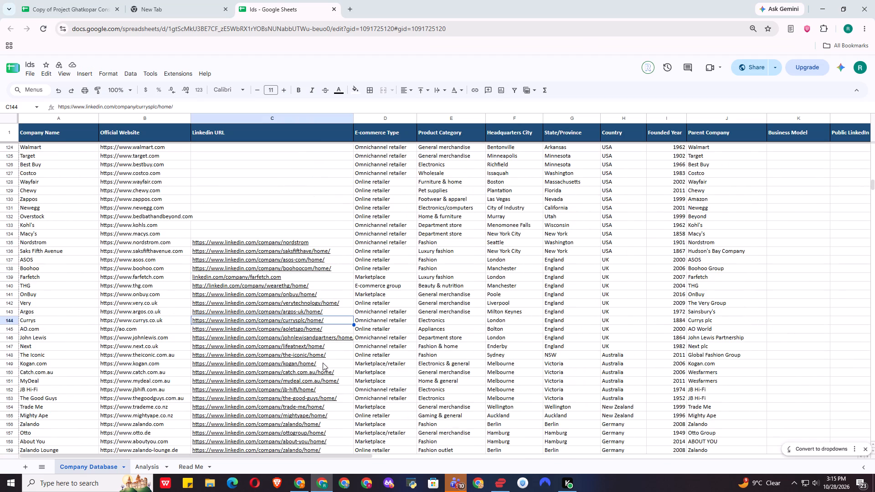
Copy the company name Macy's from the sheet, search Google for "Macy's linkedin" and open the Macy's LinkedIn page.
left_click(42, 232)
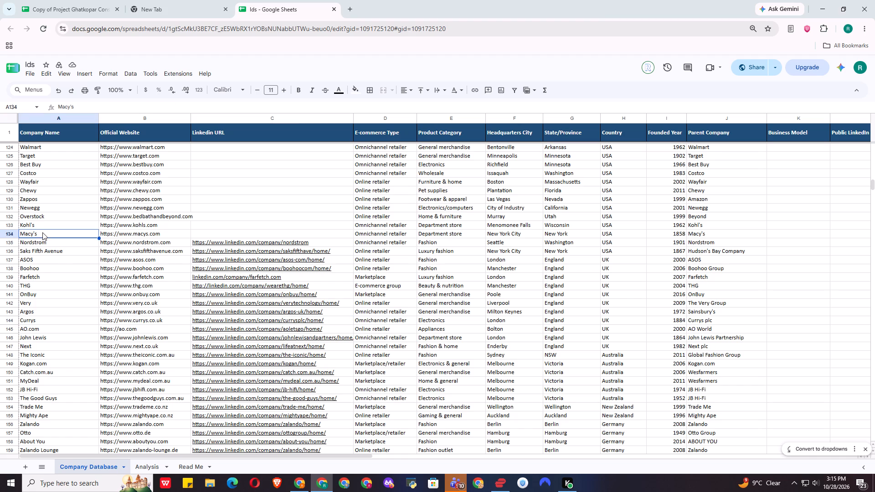
key("ctrl+c")
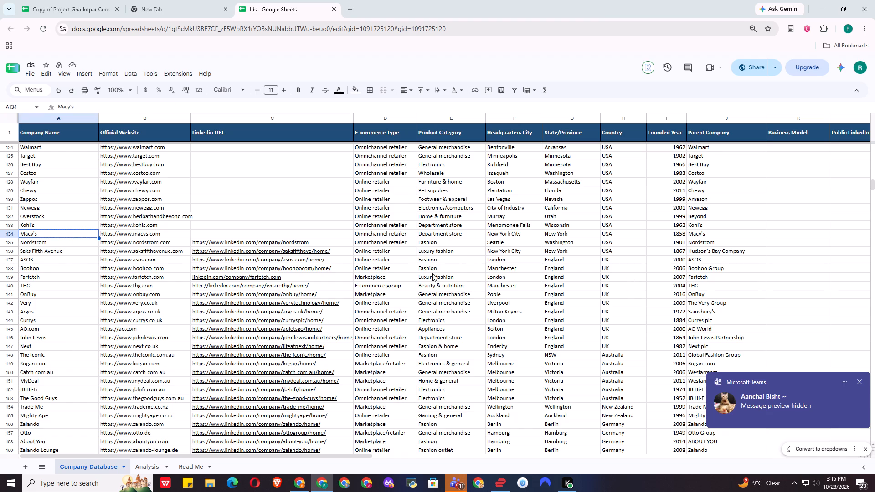
left_click(298, 479)
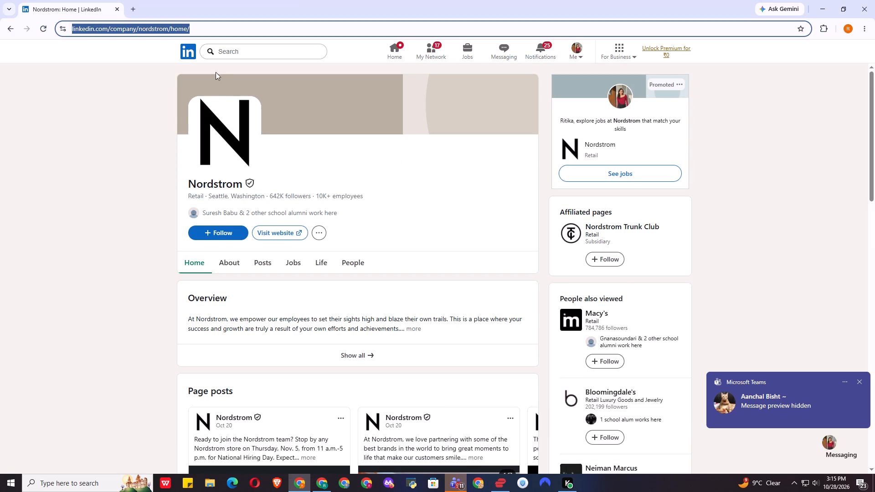
left_click(10, 31)
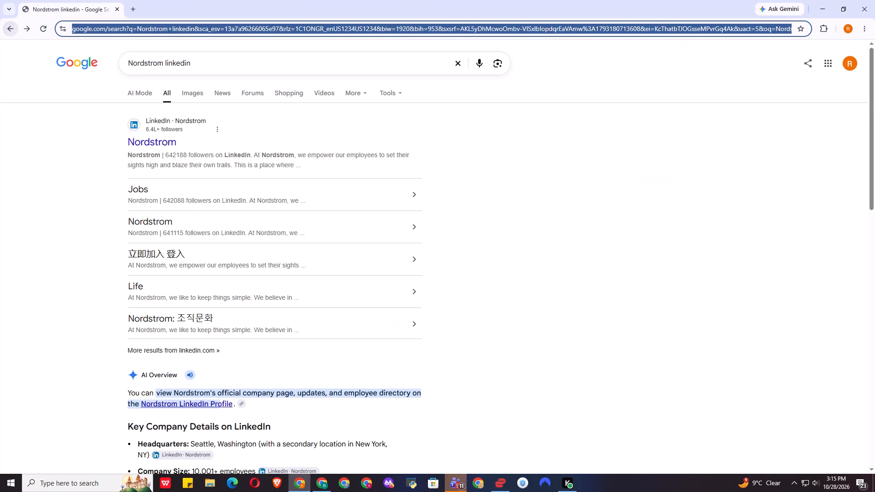
left_click_drag(163, 65, 41, 92)
key("ctrl+v")
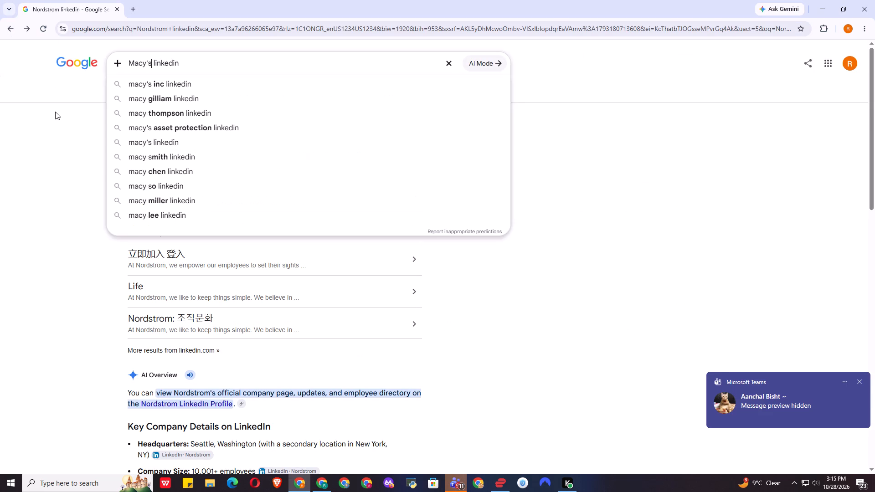
key("Return")
left_click(163, 137)
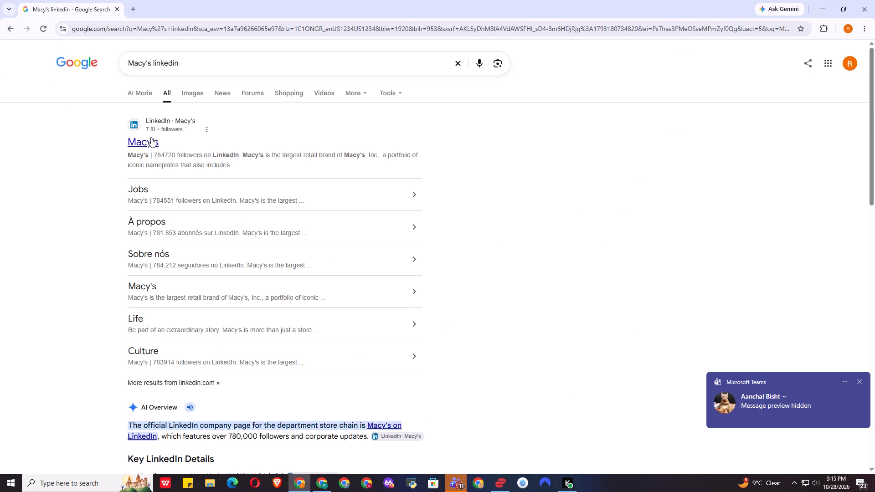
left_click(150, 137)
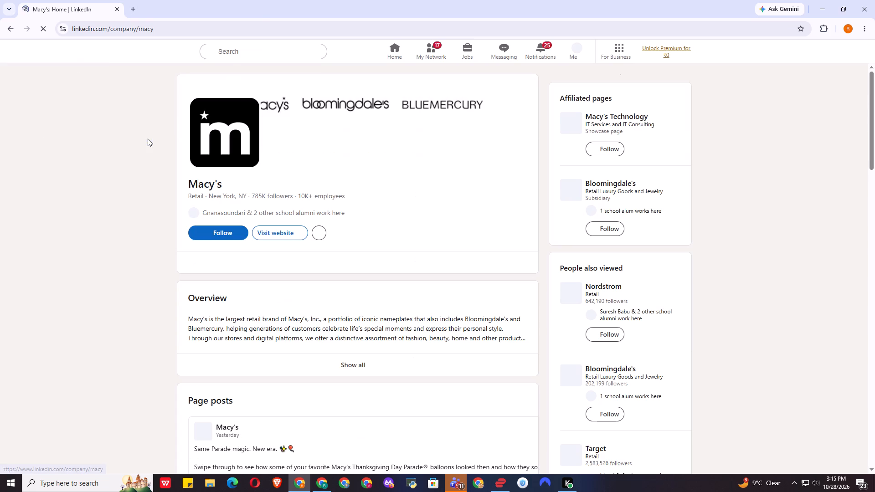
Copy the page address linkedin.com/company/macy/home/ into the LinkedIn URL cell of the Macy's row in the Ids sheet.
left_click_drag(227, 38, 0, 153)
left_click_drag(294, 33, 103, 113)
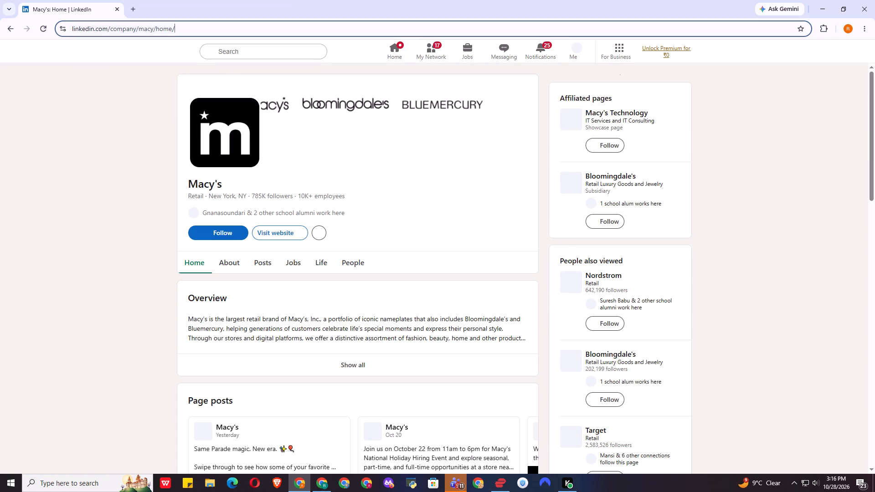
left_click_drag(103, 113, 0, 185)
key("ctrl+c")
key("ctrl+c")
left_click(323, 484)
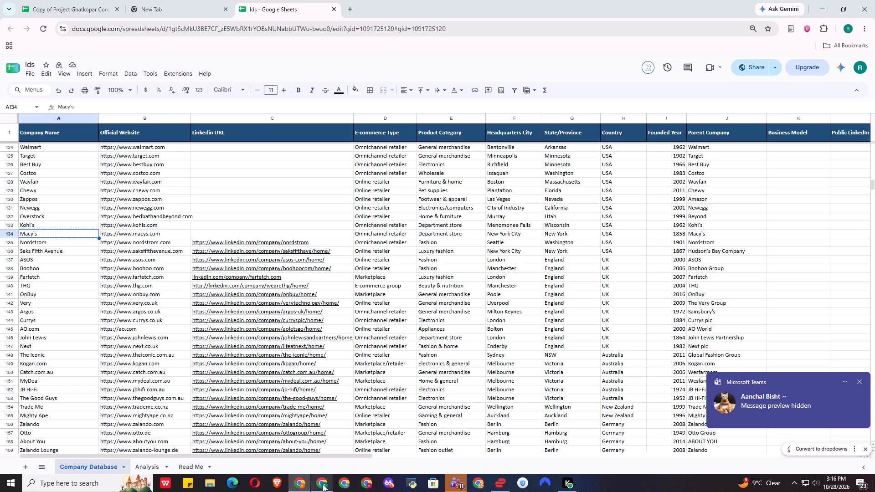
left_click(262, 235)
key("ctrl+v")
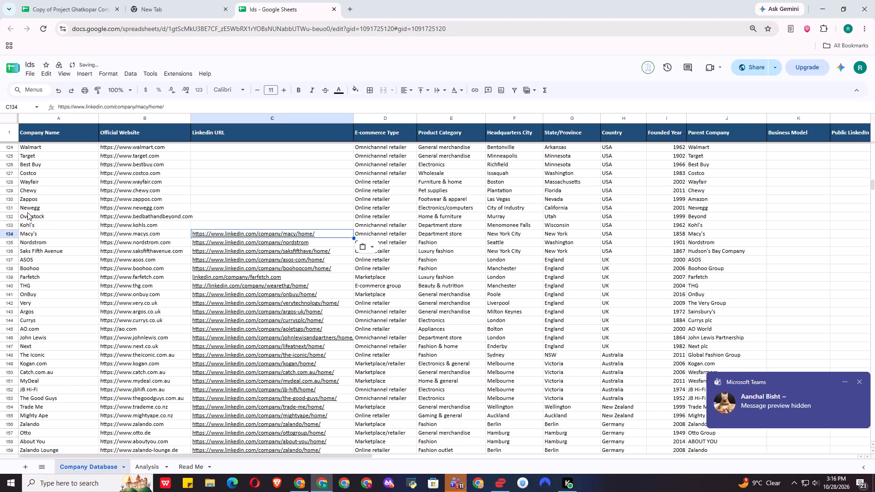
Copy the company name Kohl's from the sheet, search Google for "Kohl's linkedin" and open the Kohl's LinkedIn page.
left_click(36, 226)
key("ctrl+c")
left_click(308, 483)
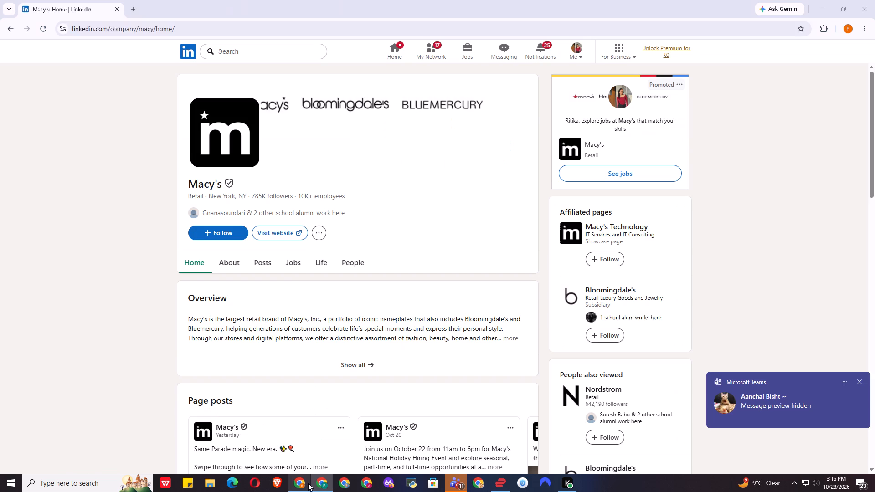
left_click(5, 26)
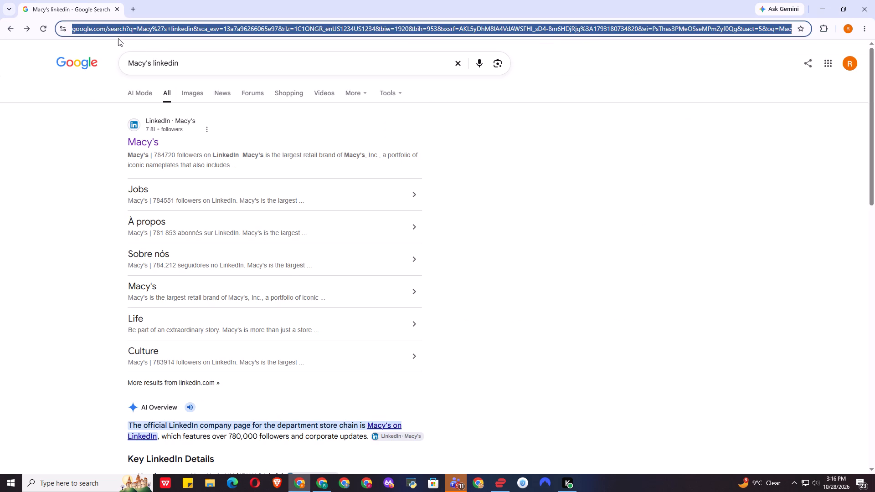
left_click_drag(149, 62, 120, 70)
key("ctrl+v")
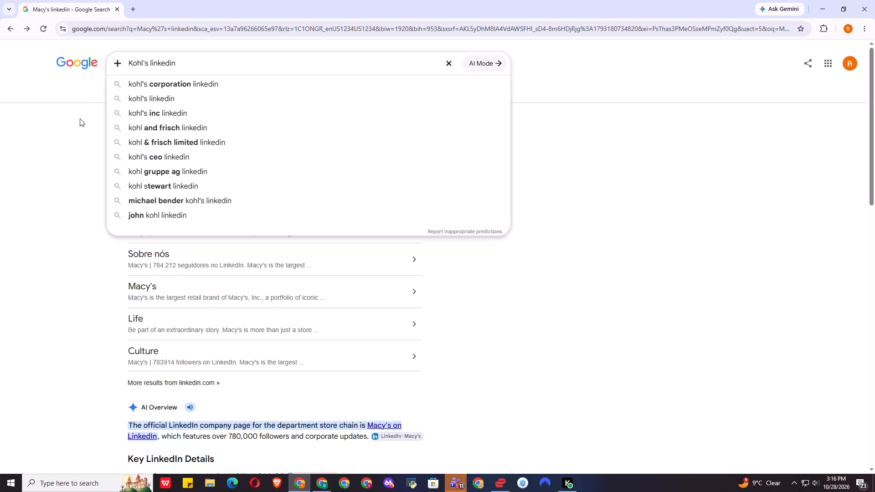
key("Return")
left_click(152, 146)
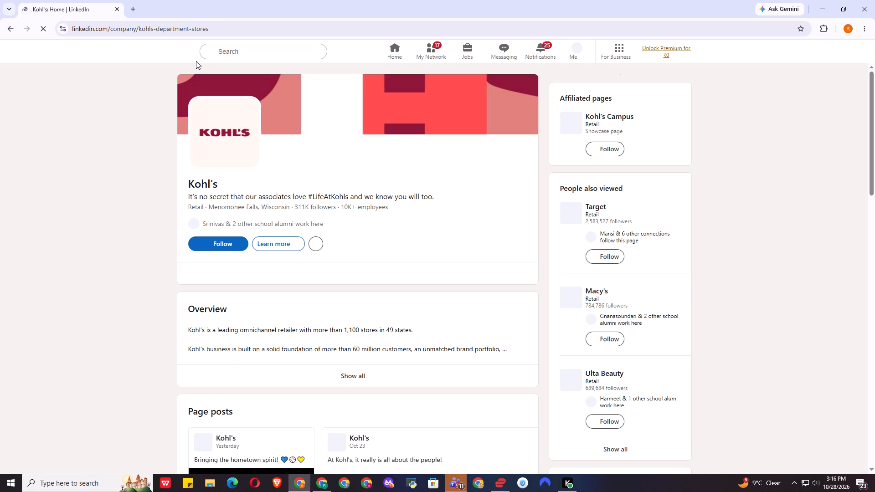
Copy the page address linkedin.com/company/kohls-department-stores/home/ into the LinkedIn URL cell of the Kohl's row in the Ids sheet.
left_click_drag(241, 30, 27, 124)
key("ctrl+c")
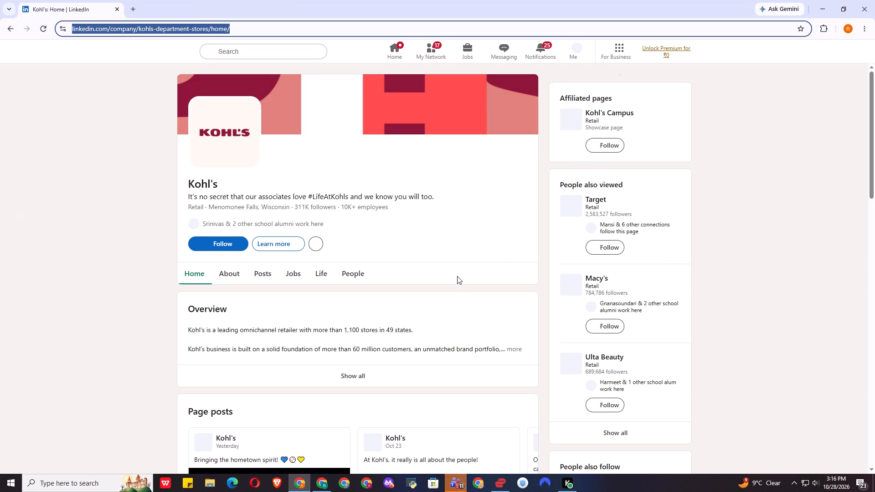
key("ctrl+c")
left_click(329, 482)
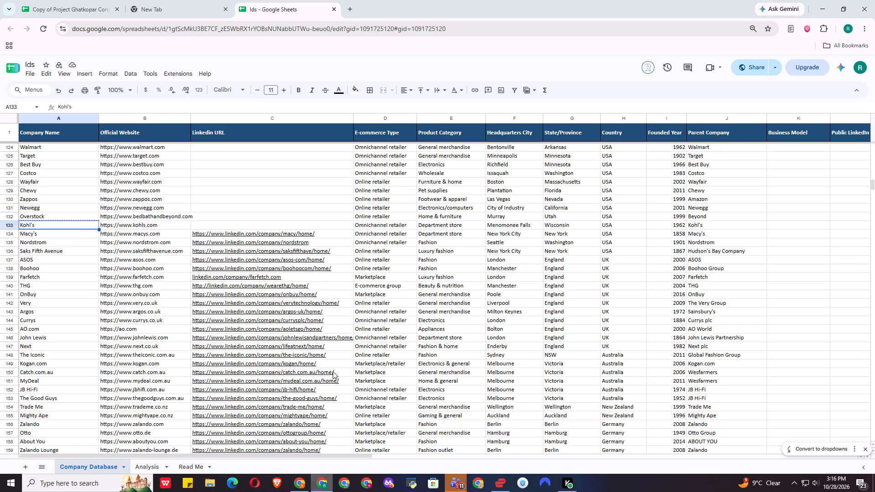
left_click(305, 225)
key("ctrl+v")
left_click(359, 293)
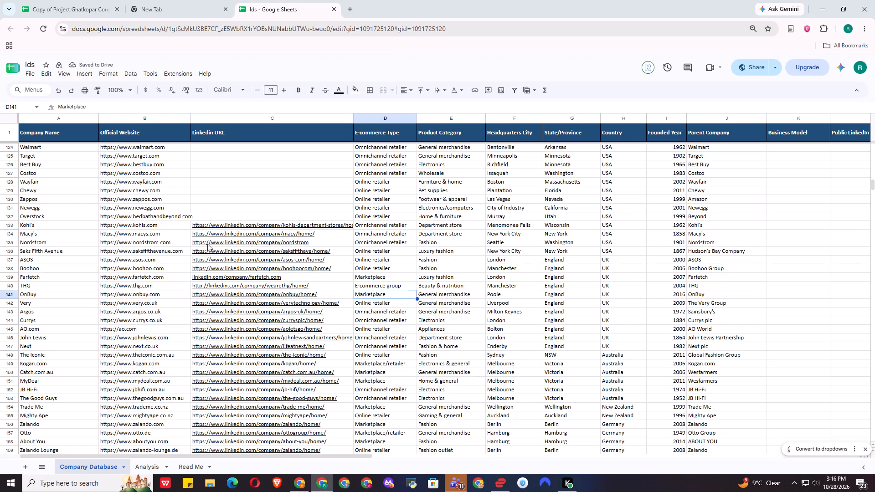
Copy the company name Overstock from the sheet, search Google for "Overstock linkedin" and open the Overstock LinkedIn page.
left_click(136, 212)
left_click(28, 221)
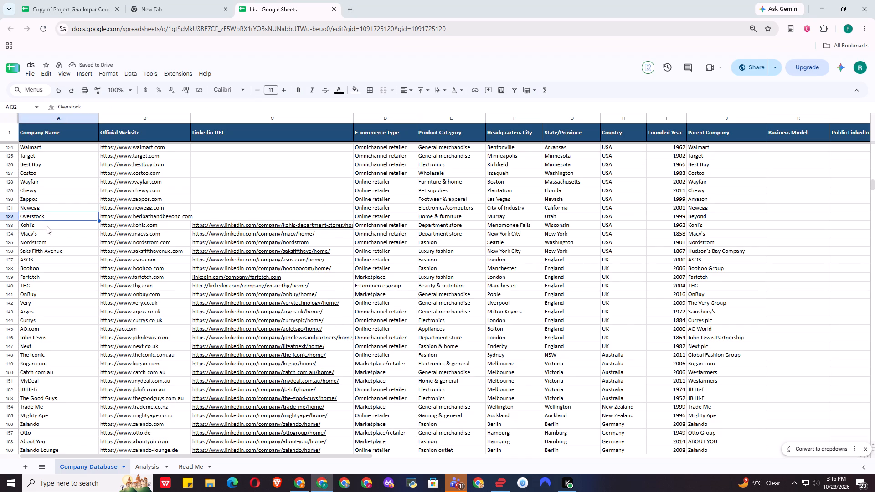
key("ctrl+c")
left_click(298, 484)
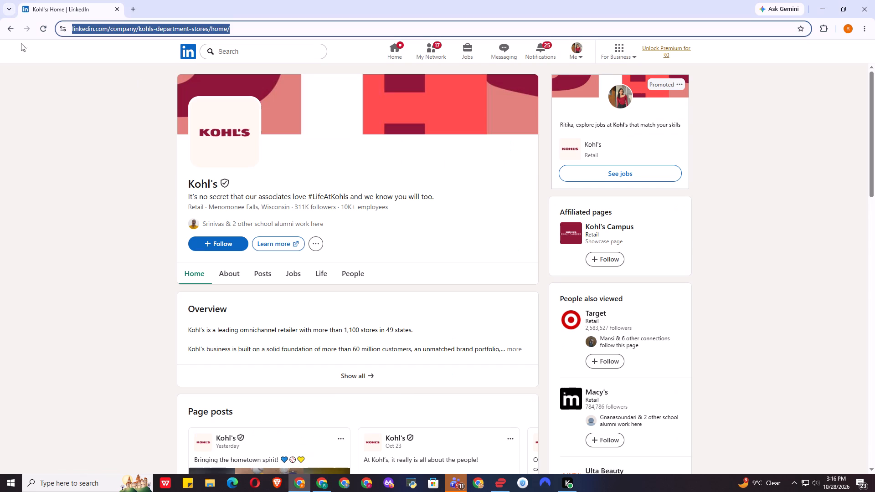
left_click(4, 24)
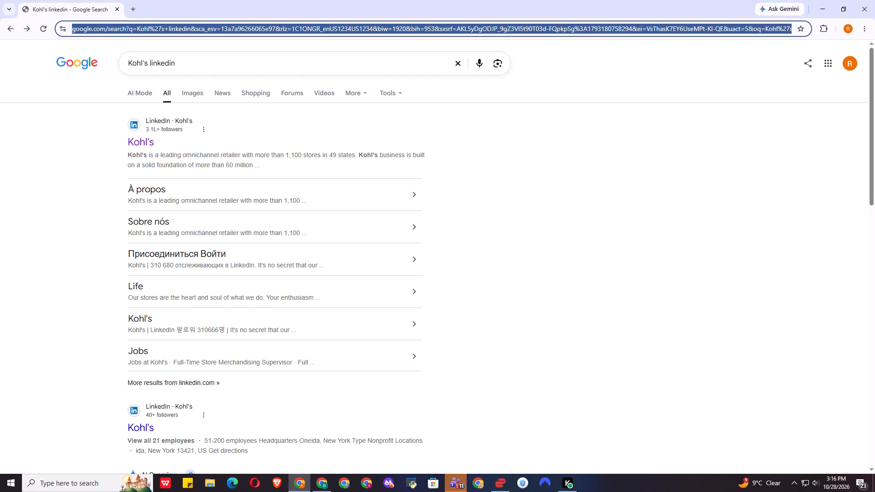
left_click_drag(149, 63, 105, 79)
key("ctrl+v")
key("space")
key("Return")
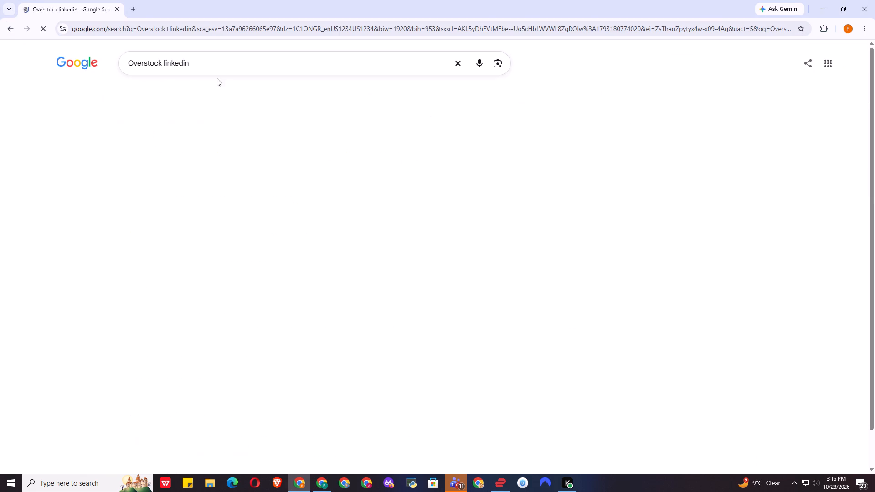
left_click(152, 144)
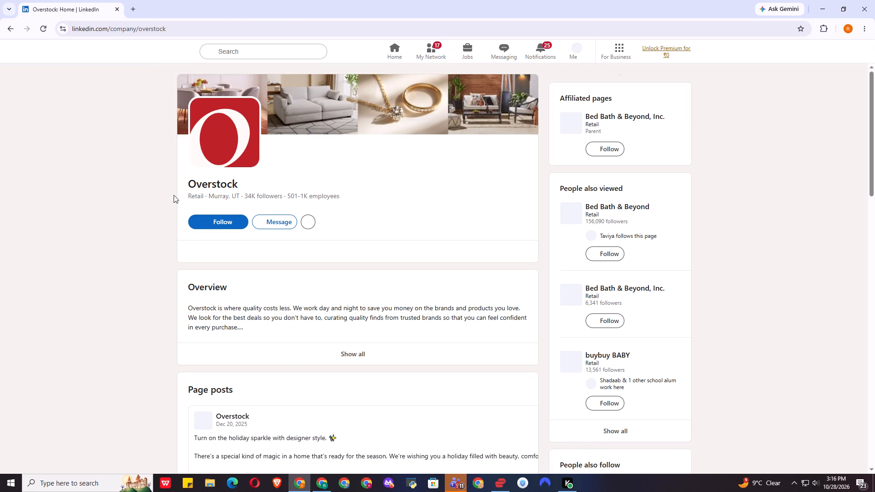
Copy the page address linkedin.com/company/overstock/home/ into the LinkedIn URL cell of the Overstock row in the Ids sheet.
scroll(172, 197, "down", 1)
scroll(170, 197, "up", 1)
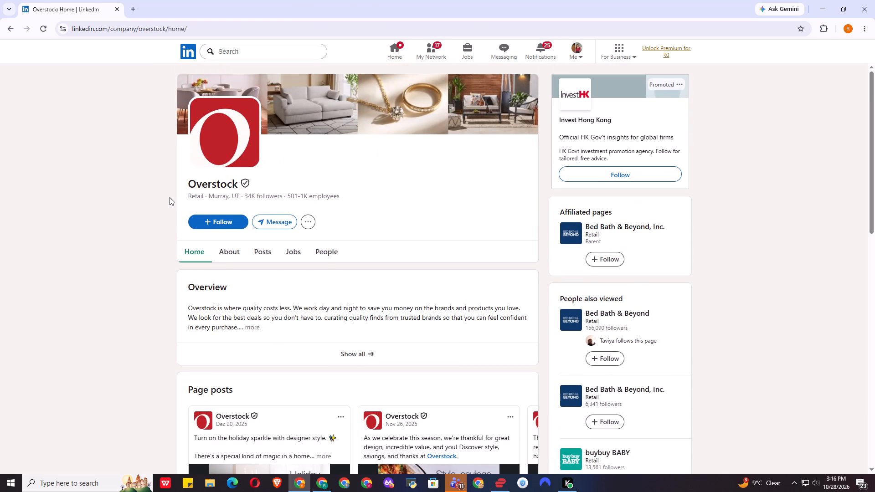
scroll(232, 186, "up", 2)
left_click_drag(246, 24, 253, 27)
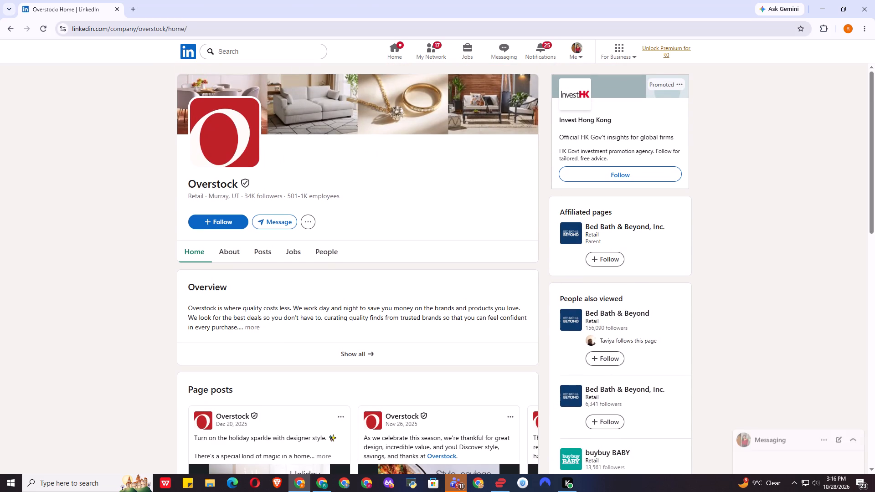
left_click_drag(253, 27, 59, 110)
key("ctrl+c")
left_click(488, 282)
scroll(409, 404, "down", 3)
scroll(373, 444, "down", 3)
left_click(318, 481)
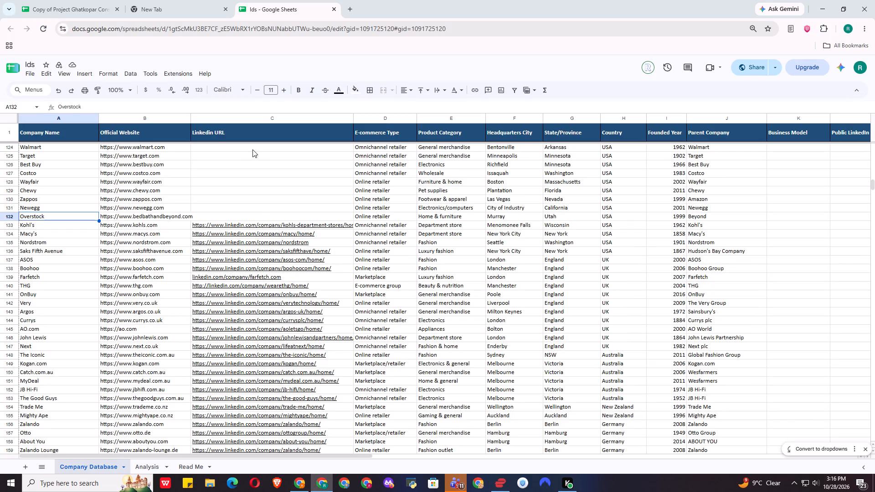
left_click(254, 217)
key("ctrl+v")
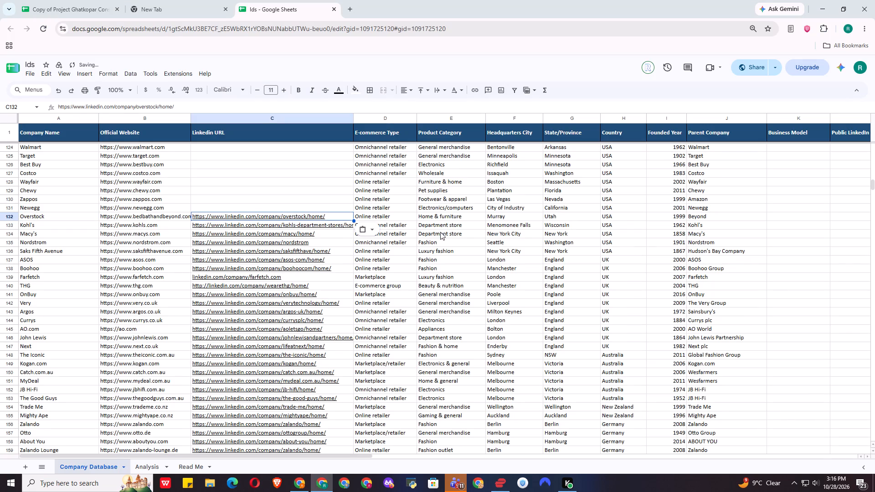
left_click(499, 216)
left_click(375, 204)
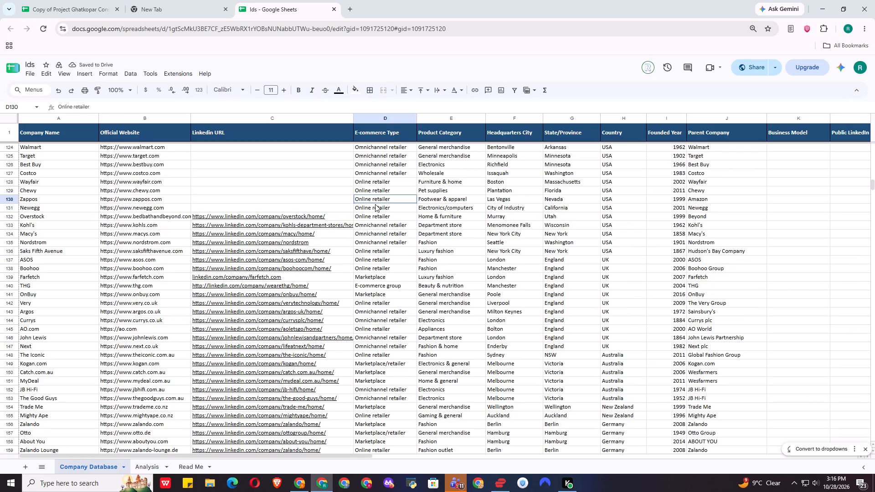
Copy the company name Newegg from the sheet, search Google for "Newegg linkedin" and open the Newegg LinkedIn page.
left_click(138, 209)
left_click(52, 203)
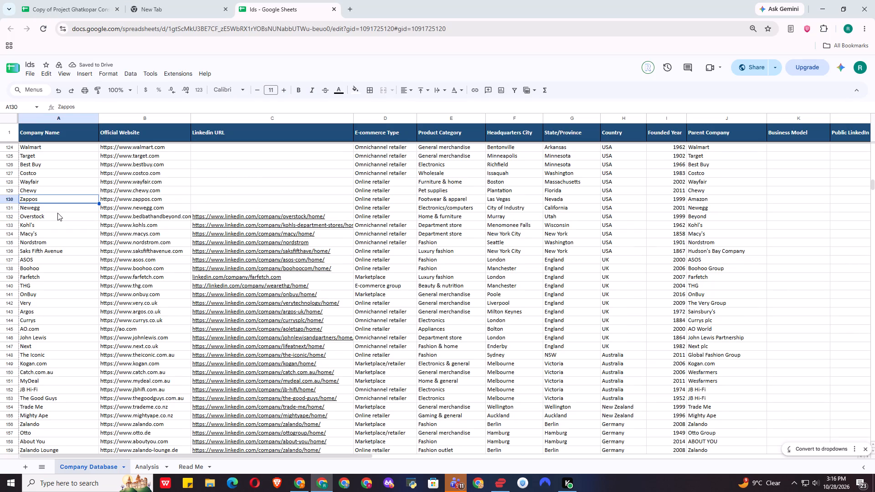
left_click(57, 213)
key("ctrl+c")
left_click(299, 482)
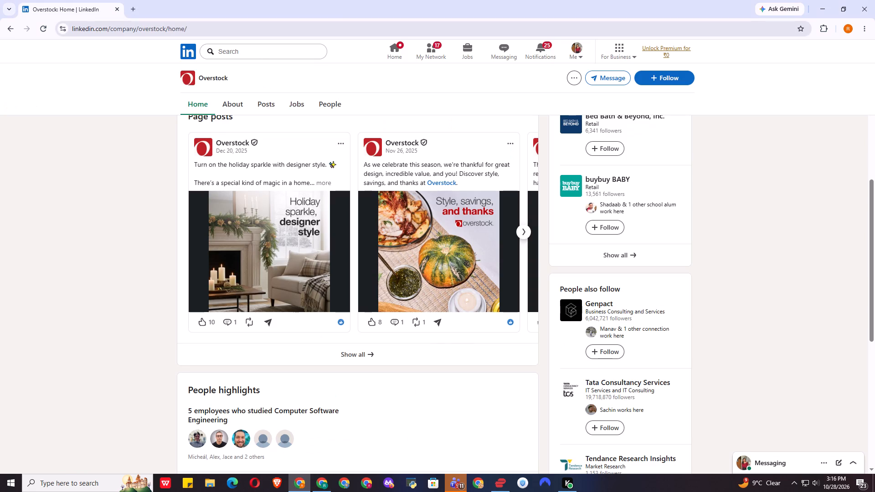
left_click(8, 34)
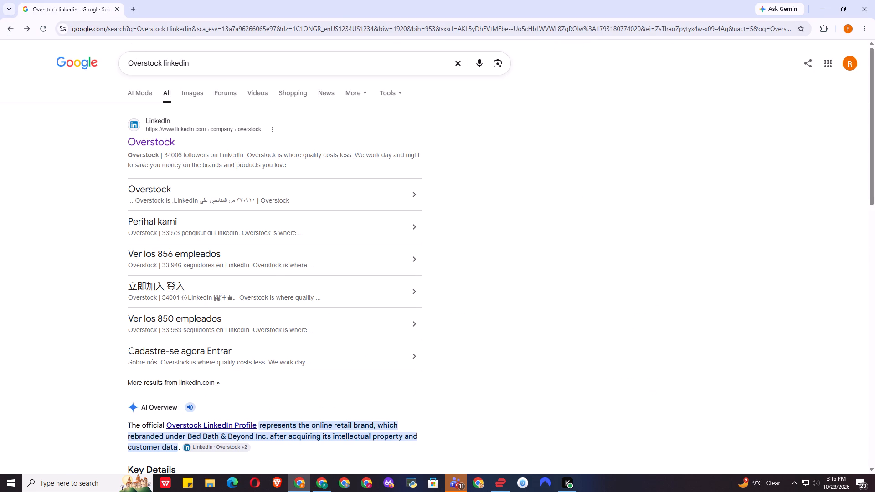
left_click_drag(161, 65, 113, 72)
key("ctrl+v")
key("Return")
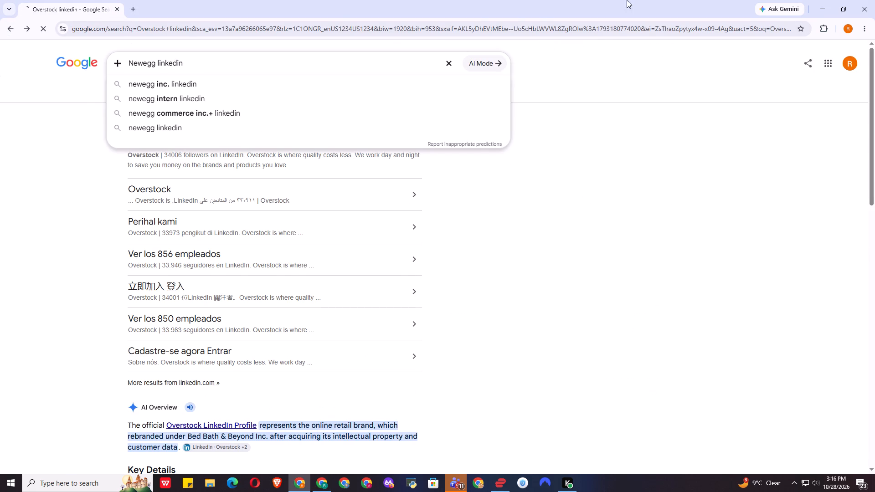
left_click(147, 138)
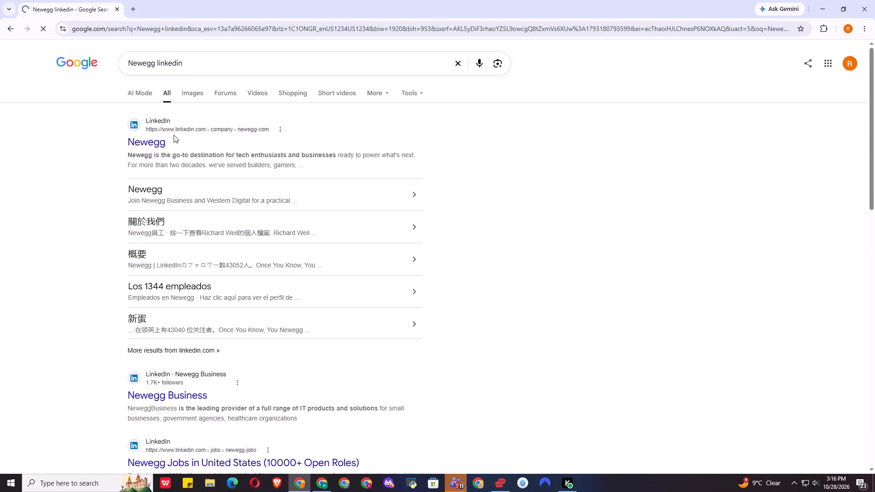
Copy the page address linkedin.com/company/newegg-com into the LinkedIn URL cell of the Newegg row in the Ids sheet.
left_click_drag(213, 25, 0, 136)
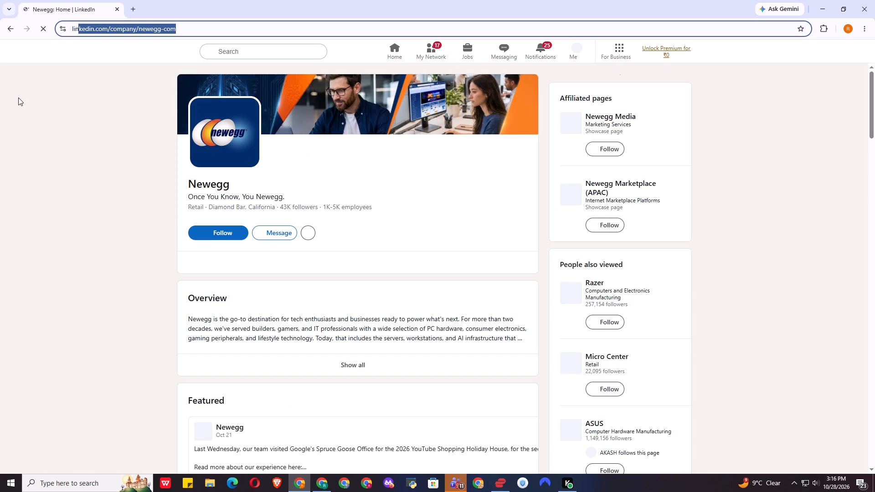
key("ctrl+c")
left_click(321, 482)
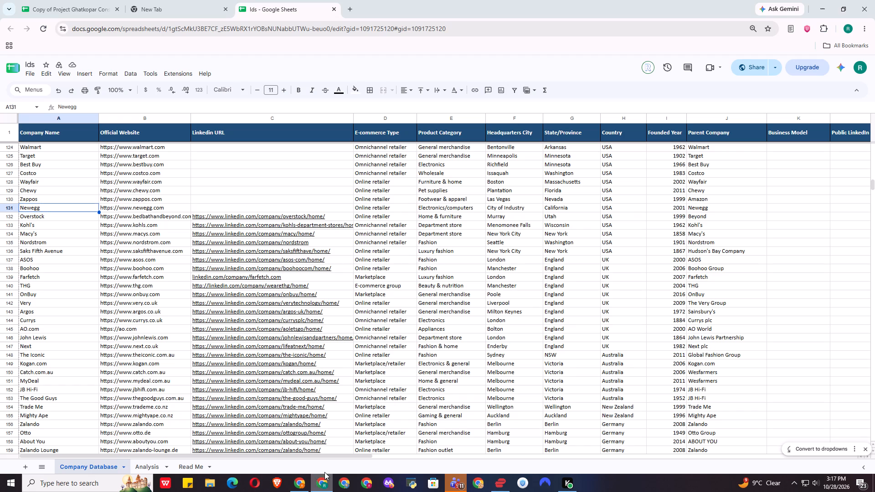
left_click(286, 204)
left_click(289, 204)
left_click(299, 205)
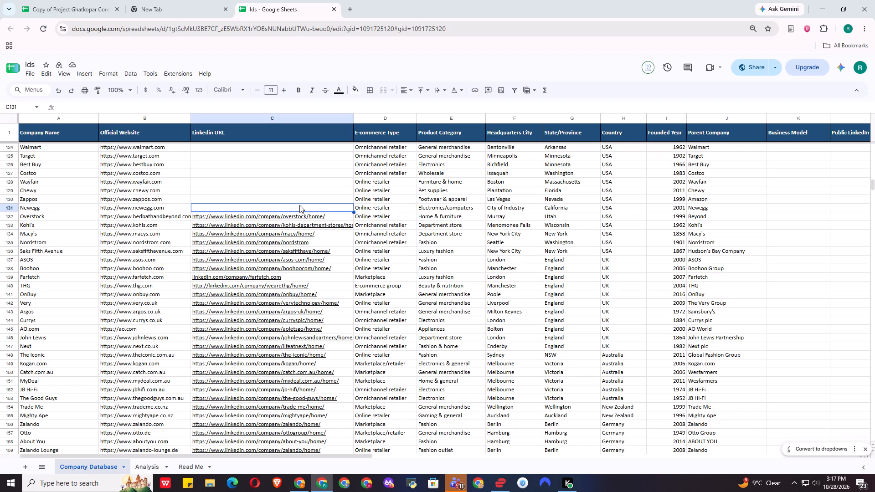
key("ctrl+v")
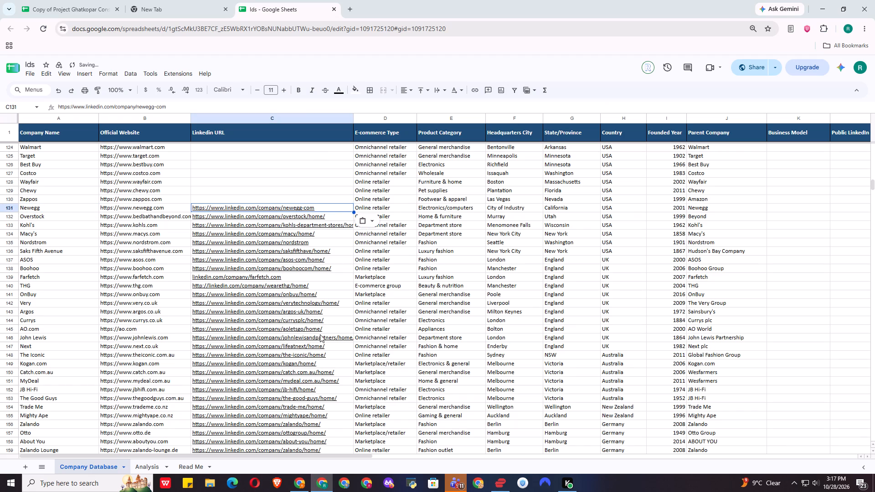
Replace the Newegg row's LinkedIn URL with the full page address linkedin.com/company/newegg-com/home/ copied from the Newegg LinkedIn page.
left_click(301, 486)
left_click(219, 30)
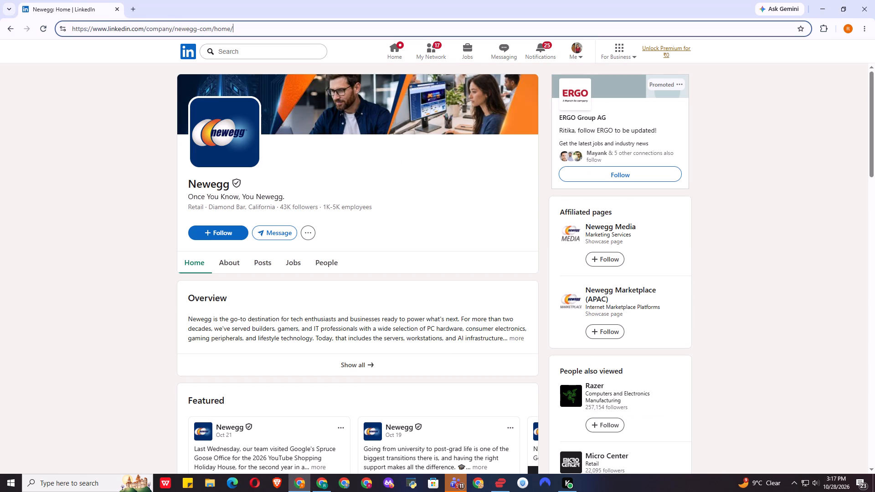
left_click_drag(237, 30, 32, 69)
key("ctrl+c")
left_click(331, 486)
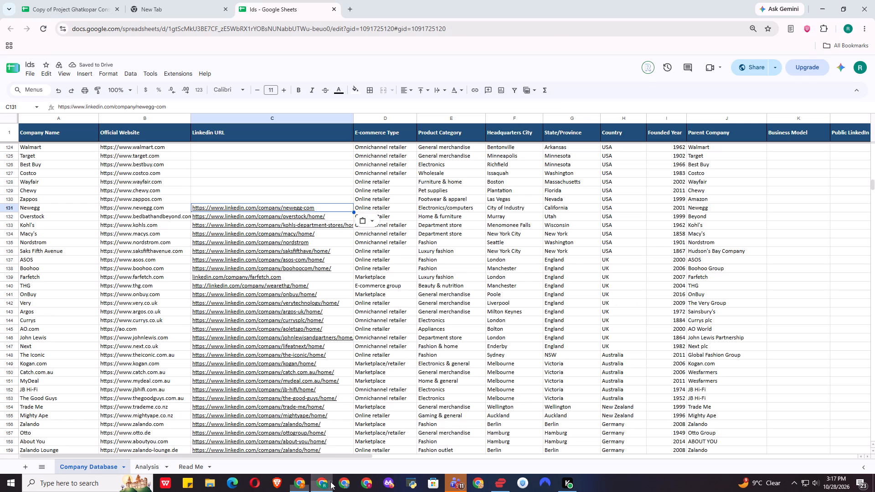
left_click(333, 210)
key("ctrl+v")
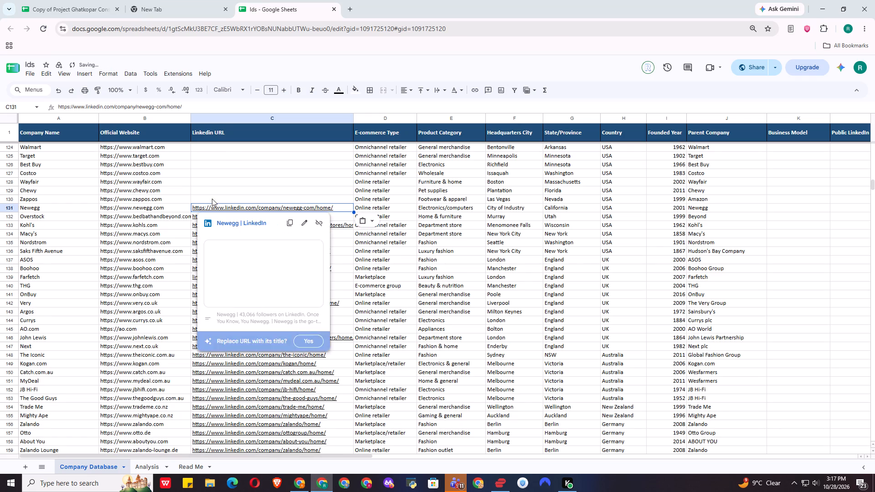
Copy the company name Zappos from the sheet, search Google for "Zappos linkedin" and open the Zappos LinkedIn page.
left_click(31, 198)
key("ctrl+c")
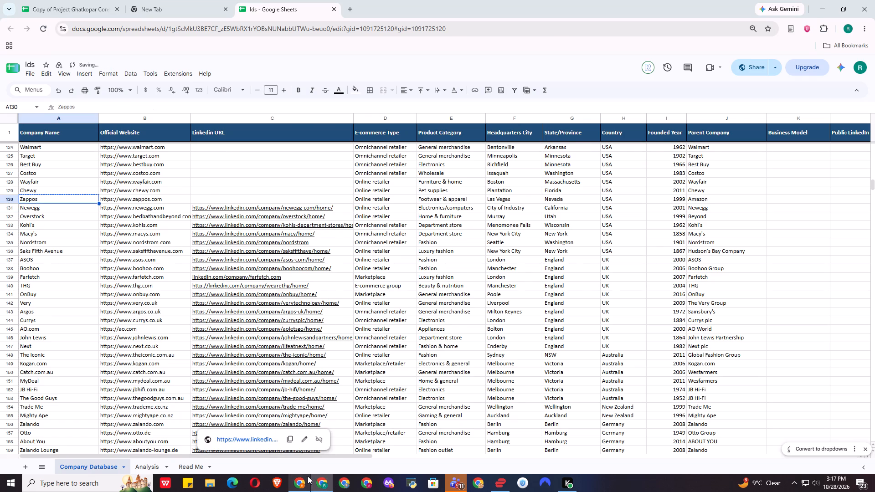
left_click(306, 477)
left_click(15, 26)
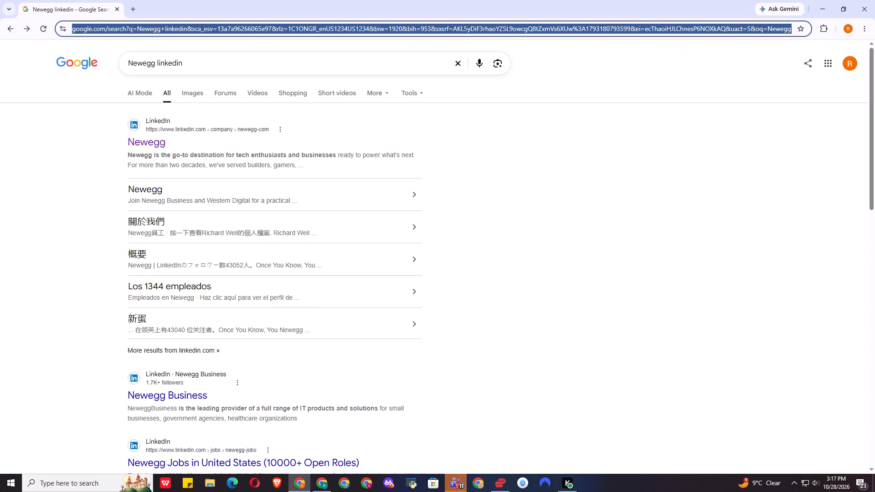
left_click_drag(153, 66, 89, 77)
key("ctrl+v")
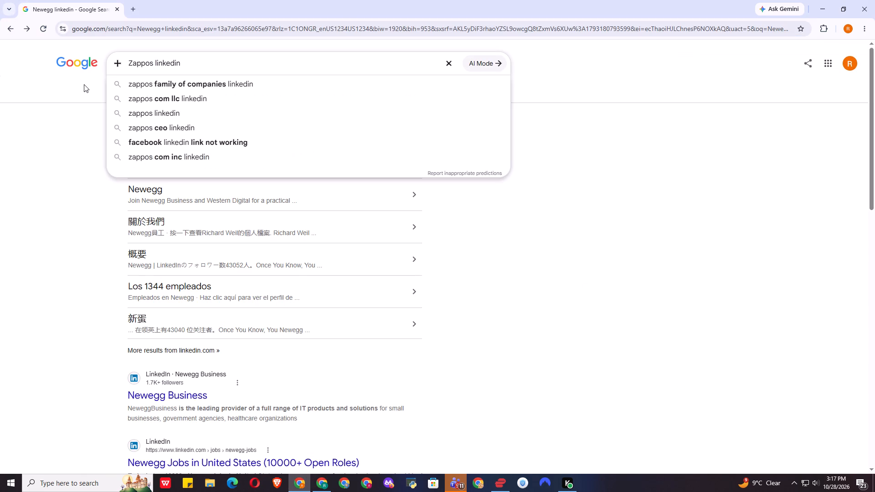
key("Return")
left_click(152, 143)
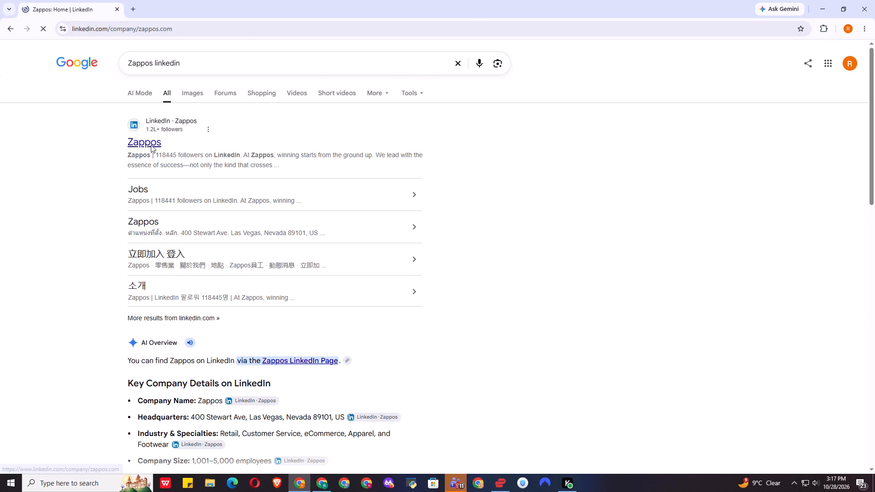
Copy the page address linkedin.com/company/zappos.com/home/ into the LinkedIn URL cell of the Zappos row in the Ids sheet.
left_click_drag(200, 30, 0, 123)
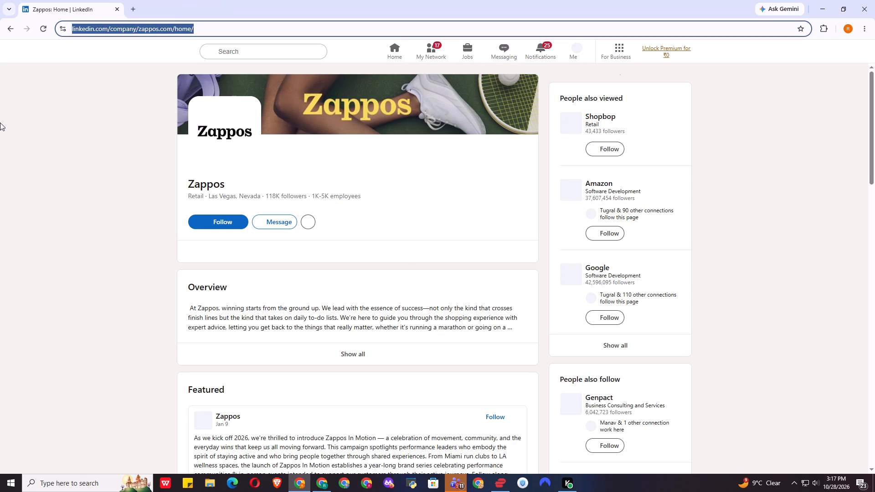
left_click_drag(0, 123, 0, 102)
key("ctrl+c")
key("ctrl+c")
left_click(326, 488)
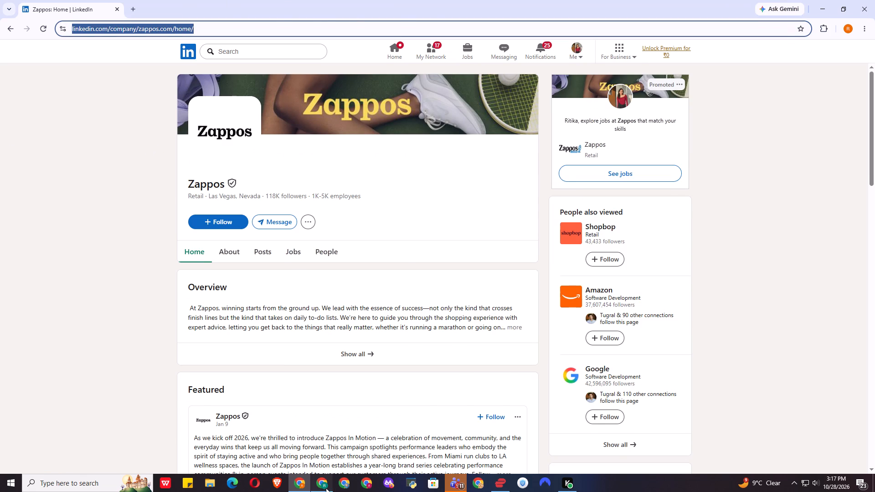
left_click(288, 201)
key("ctrl+v")
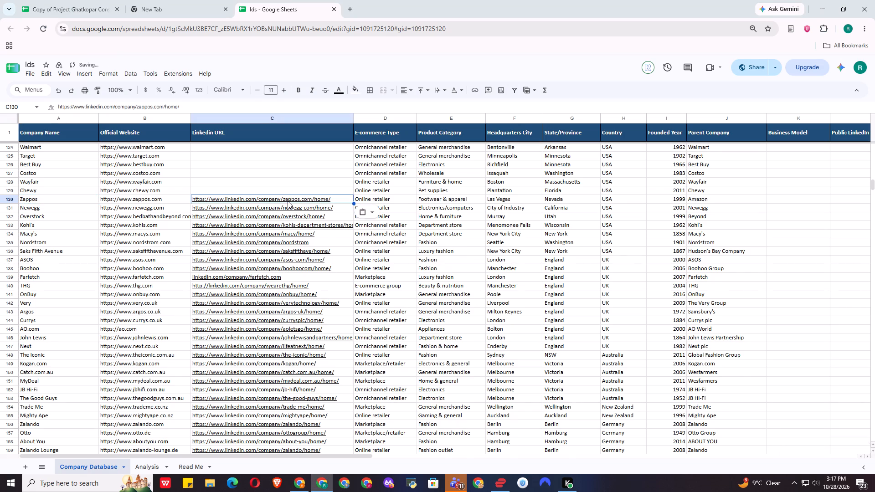
Copy the company name Chewy from the sheet, search Google for "Chewy linkedin" and open the Chewy LinkedIn page.
scroll(258, 319, "up", 2)
left_click(263, 282)
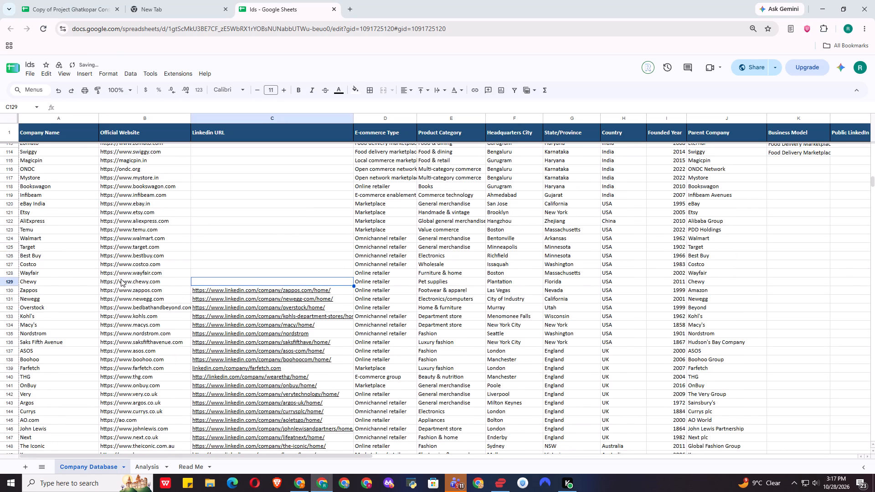
left_click(121, 278)
left_click(54, 279)
key("ctrl+c")
left_click(301, 481)
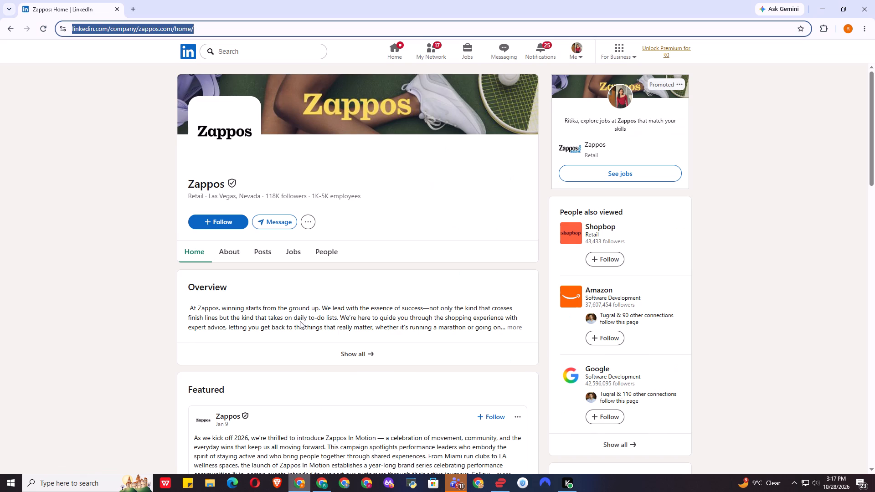
left_click(10, 25)
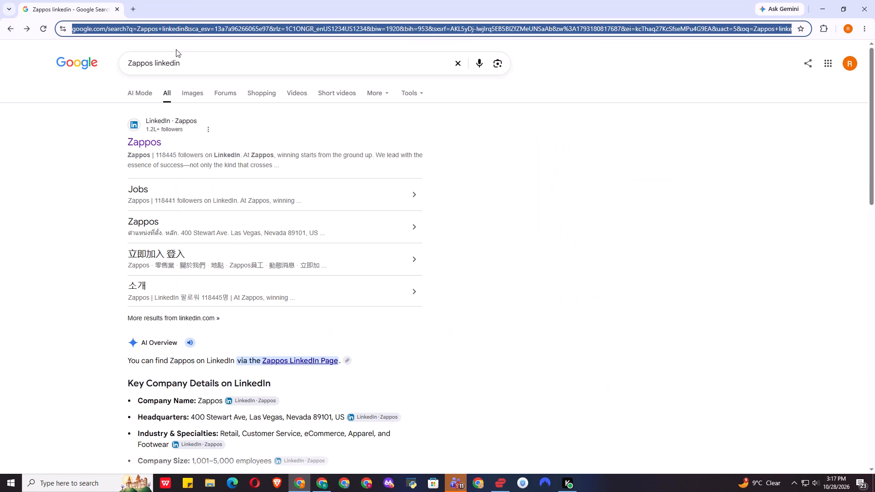
left_click_drag(153, 62, 35, 108)
key("ctrl+v")
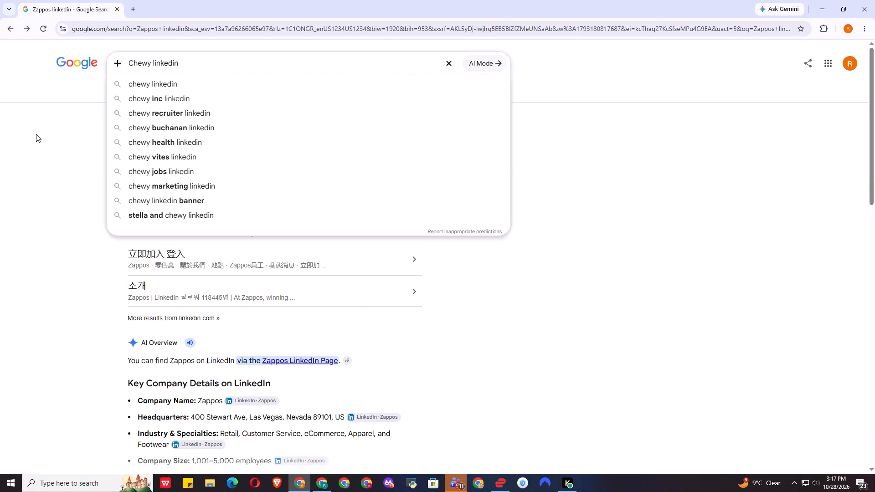
key("Return")
left_click(145, 146)
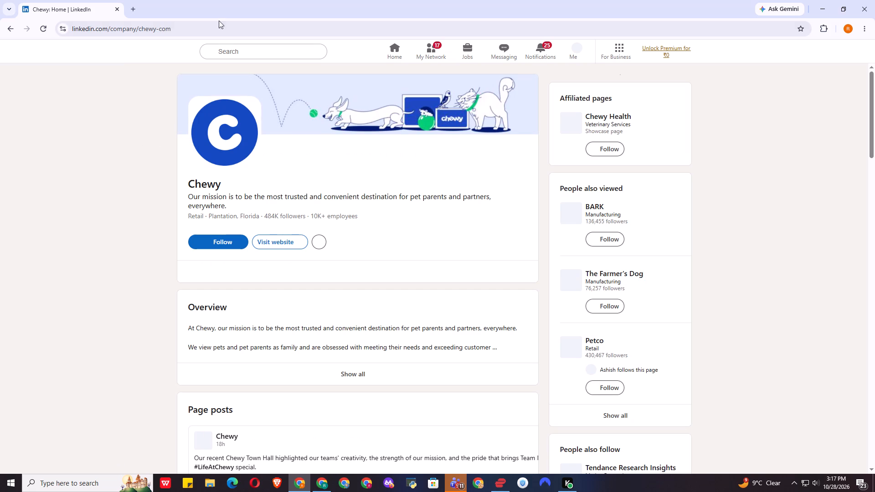
Copy the full page address linkedin.com/company/chewy-com/home/ into the LinkedIn URL cell of the Chewy row in the Ids sheet.
left_click(222, 26)
left_click(222, 26, "ctrl")
key("ctrl+c")
triple_click(247, 28, "ctrl")
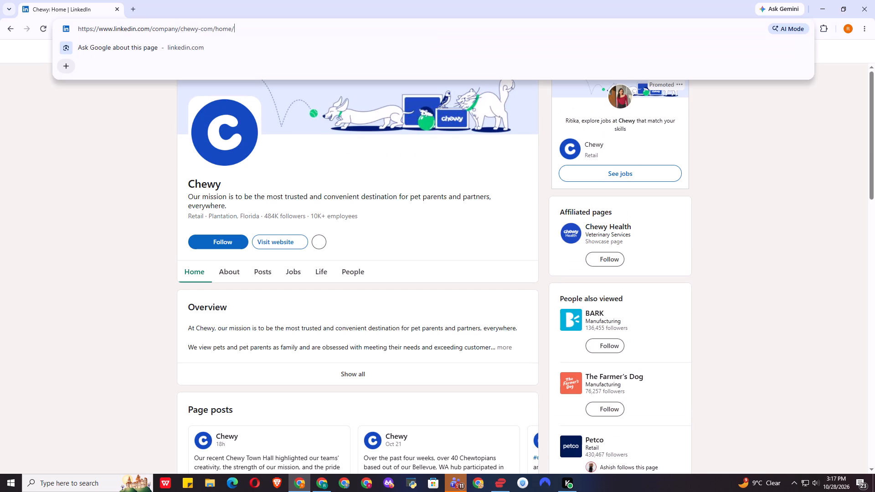
key("ctrl+c")
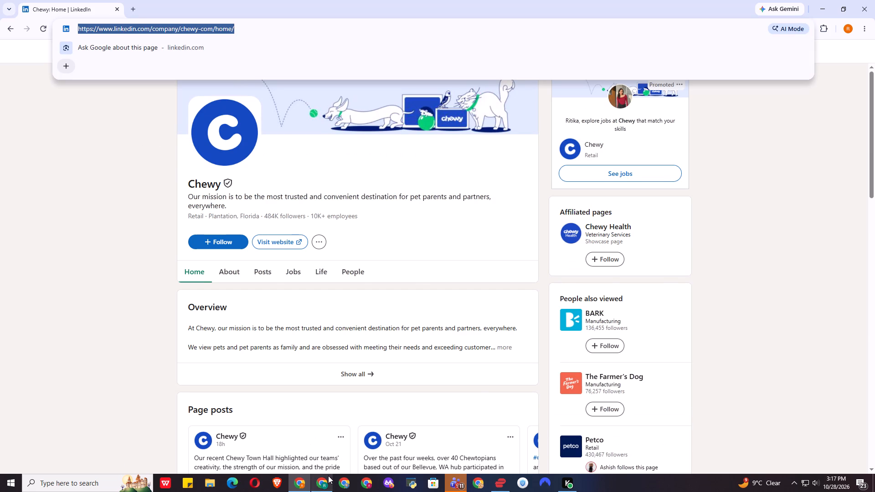
left_click(328, 476)
left_click(262, 286)
key("ctrl+v")
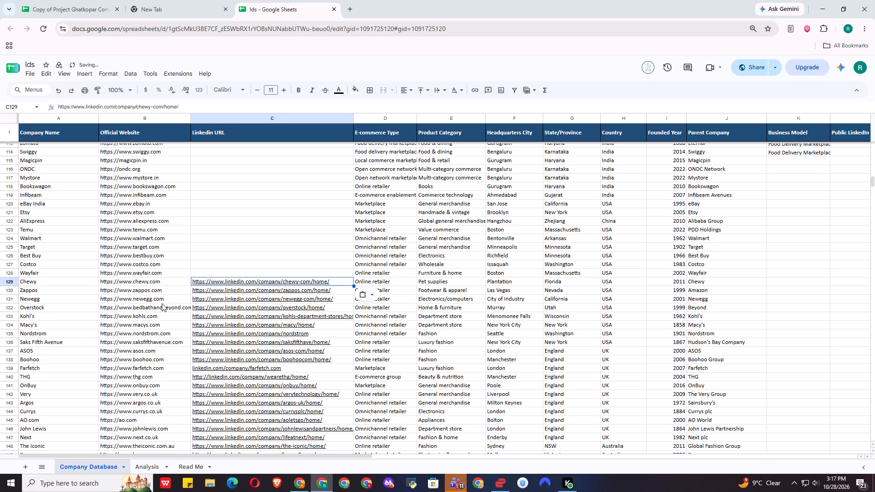
Copy the company name Wayfair from the sheet, search Google for "Wayfair linkedin" and open the Wayfair LinkedIn page.
left_click(53, 269)
left_click(64, 273, "ctrl")
key("ctrl+c")
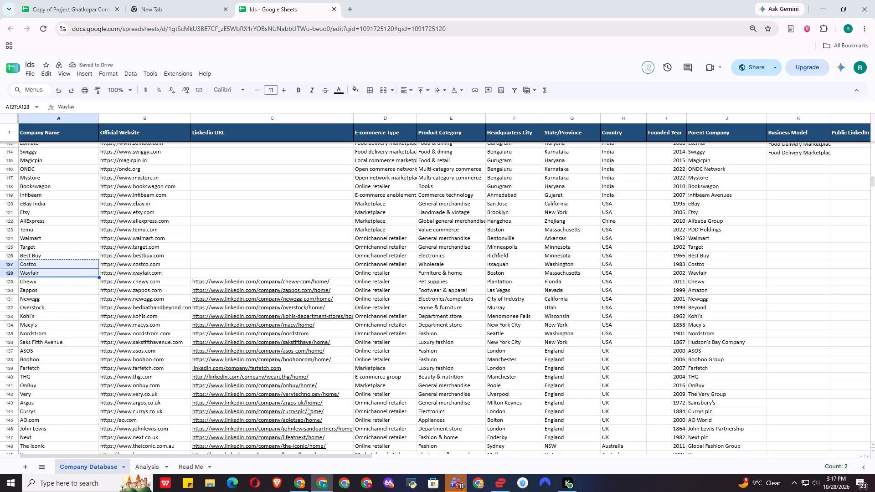
left_click(71, 324)
left_click(52, 272)
key("ctrl+c")
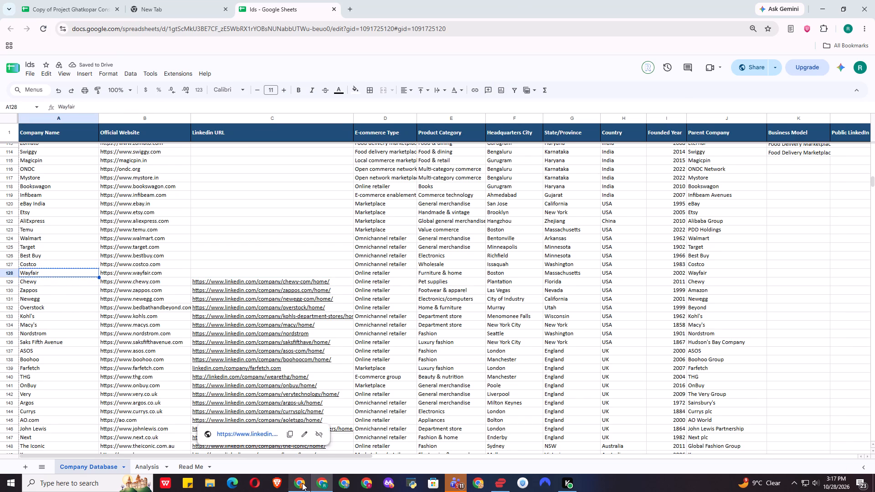
left_click(302, 483)
left_click(5, 25)
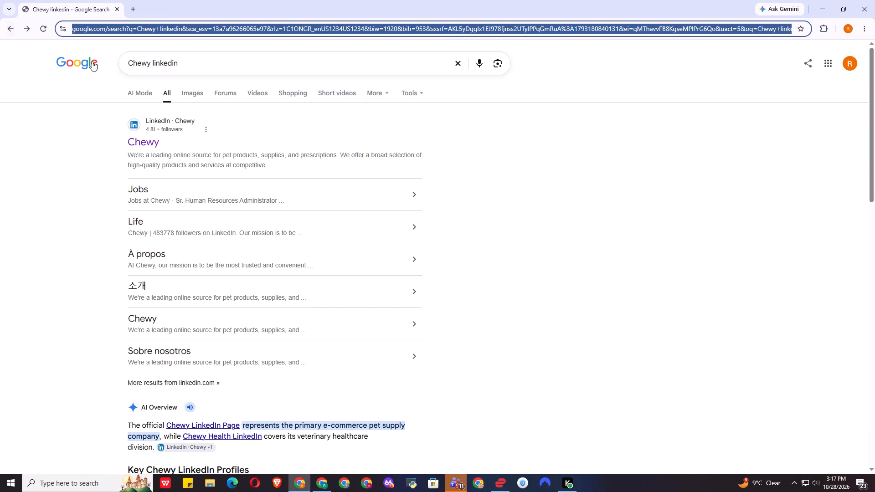
left_click_drag(151, 64, 93, 74)
key("ctrl+v")
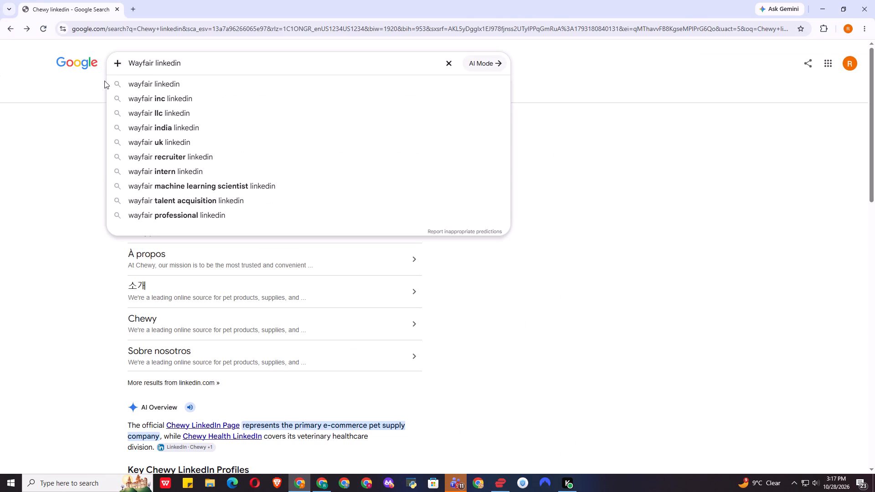
key("Return")
left_click(156, 136)
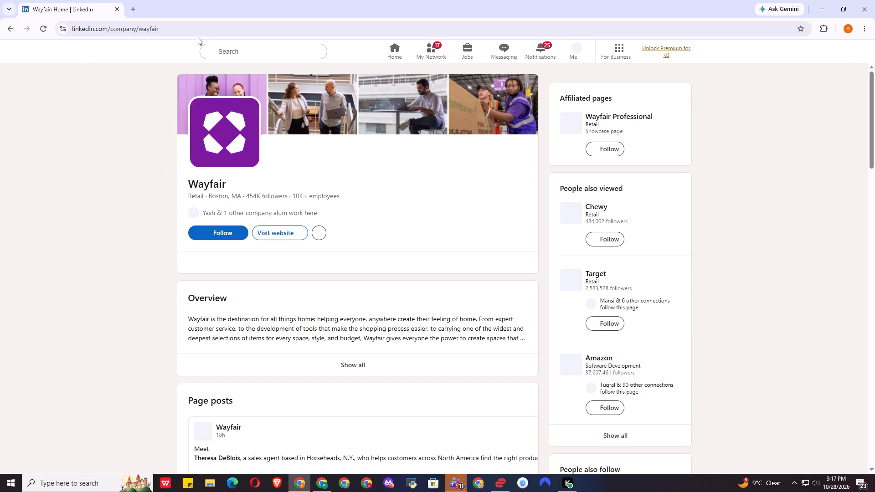
Copy the full page address linkedin.com/company/wayfair/home/ into the LinkedIn URL cell of the Wayfair row in the Ids sheet.
double_click(201, 33)
left_click(219, 30)
triple_click(228, 31)
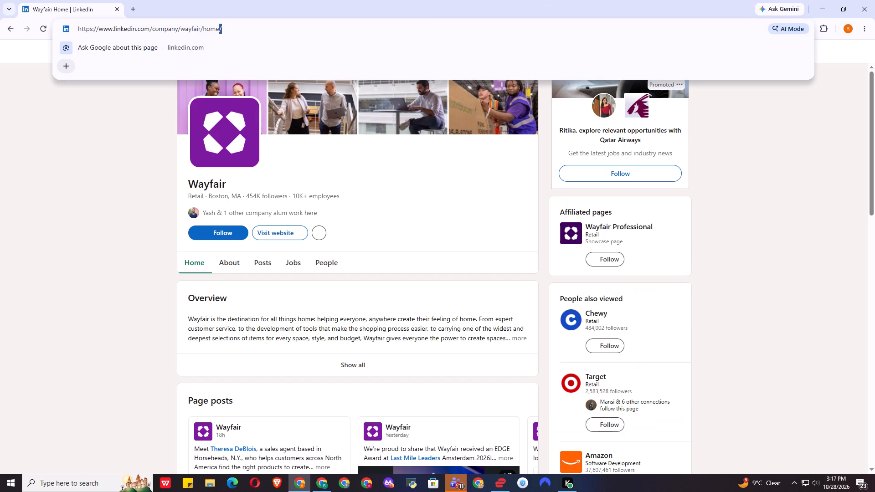
key("ctrl+c")
left_click(314, 489)
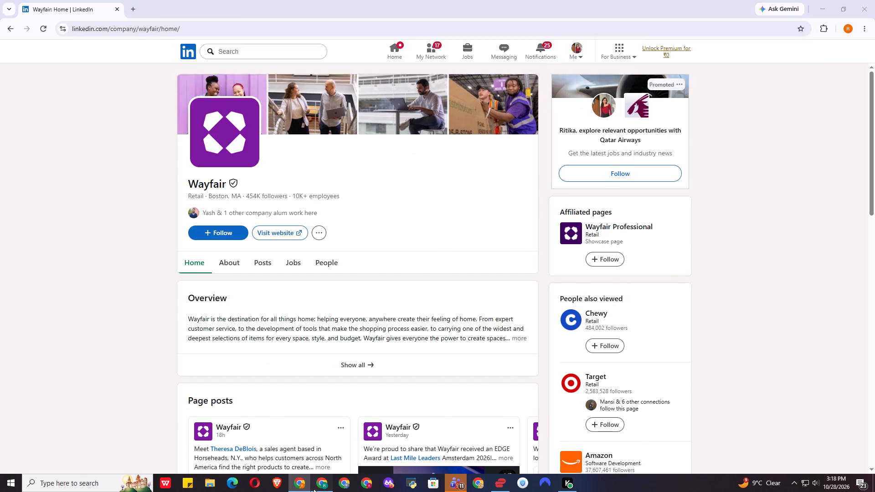
left_click(288, 272)
key("ctrl+v")
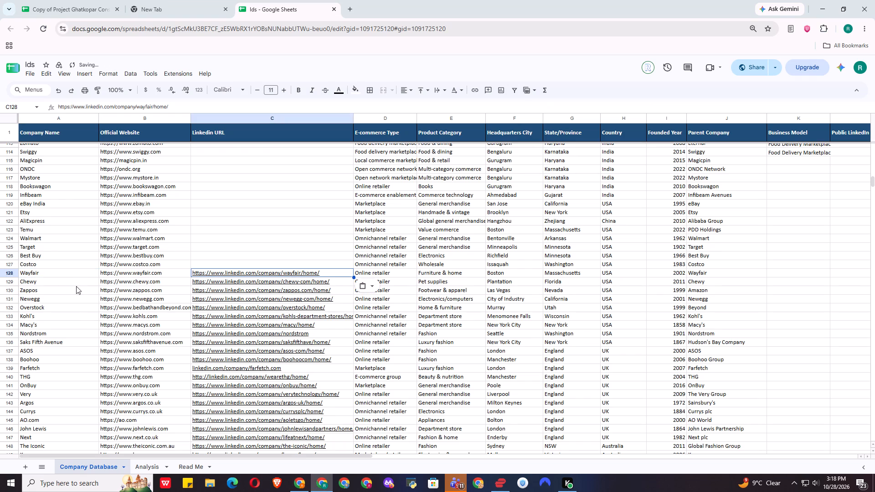
Copy the company name Costco from the sheet, search Google for "Costco linkedin" and open the Costco Wholesale LinkedIn page.
left_click(58, 268)
key("ctrl+c")
left_click(307, 479)
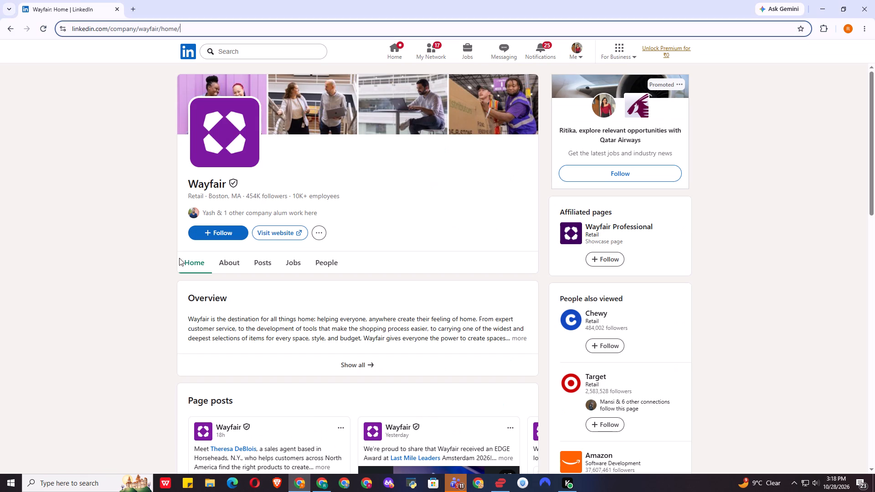
left_click(10, 29)
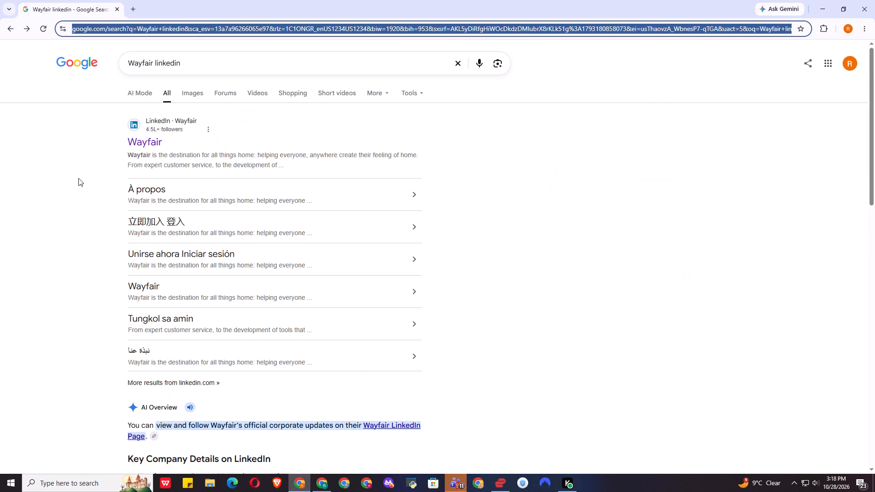
left_click(154, 65)
left_click_drag(152, 59, 74, 78)
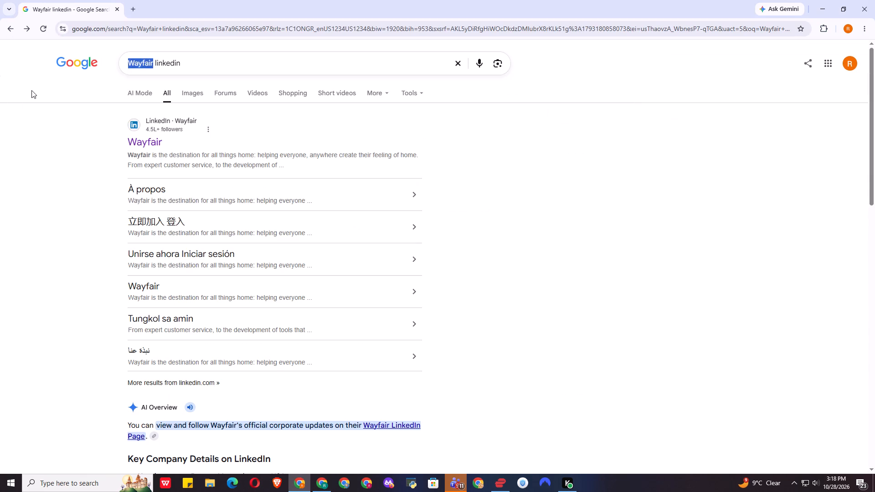
key("ctrl+v")
key("Return")
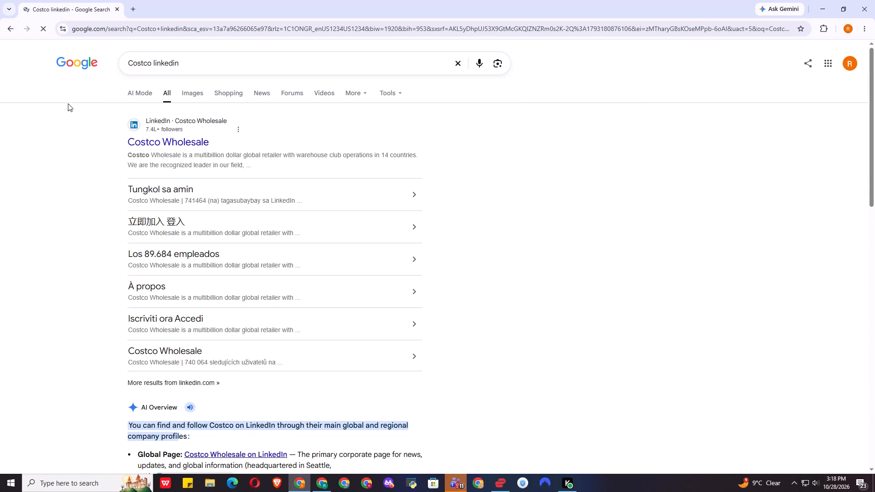
left_click(160, 143)
key("Tab")
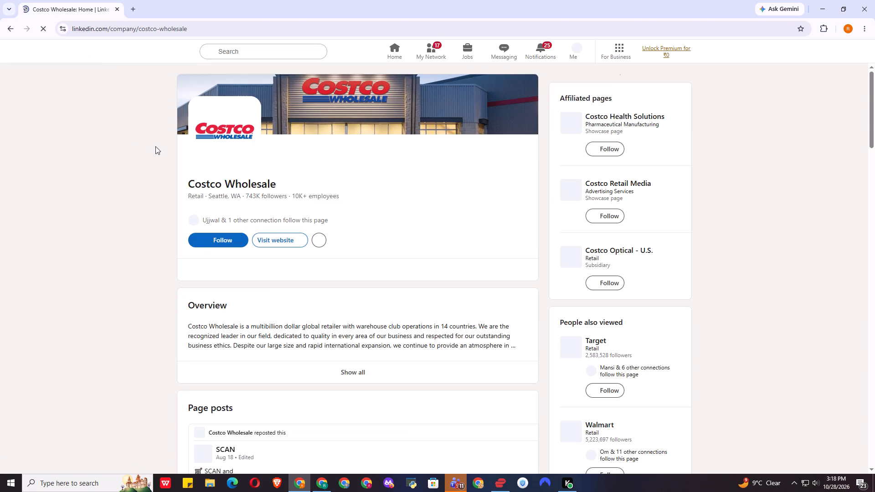
key("alt+Tab")
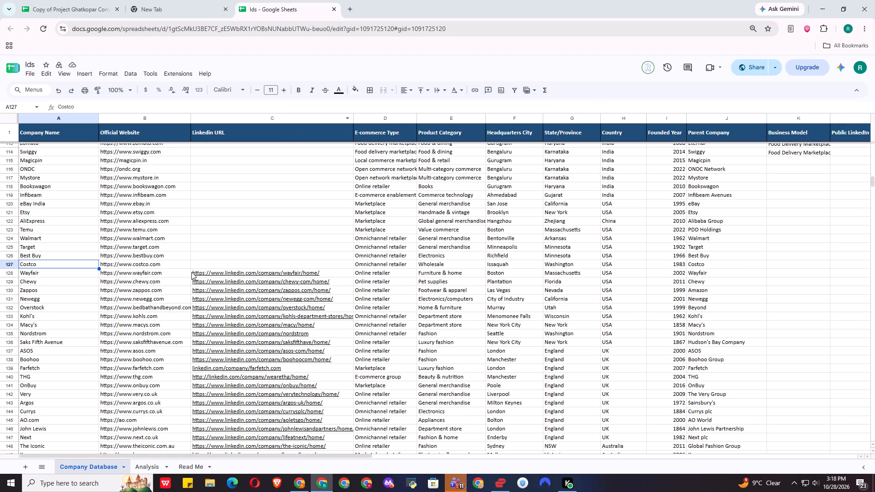
key("alt+Tab")
Copy the page address linkedin.com/company/costco-wholesale/home/ into the LinkedIn URL cell of the Costco row in the Ids sheet.
left_click_drag(232, 26, 0, 82)
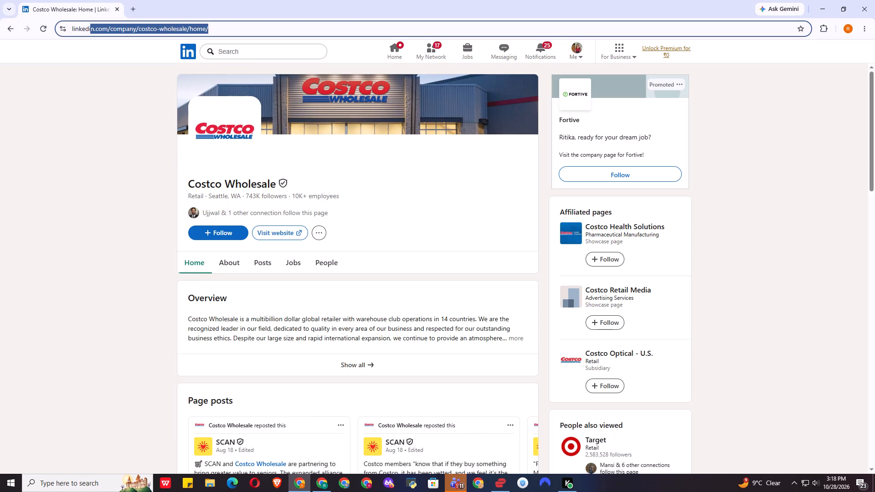
left_click_drag(0, 82, 0, 118)
key("ctrl+c")
key("ctrl+c")
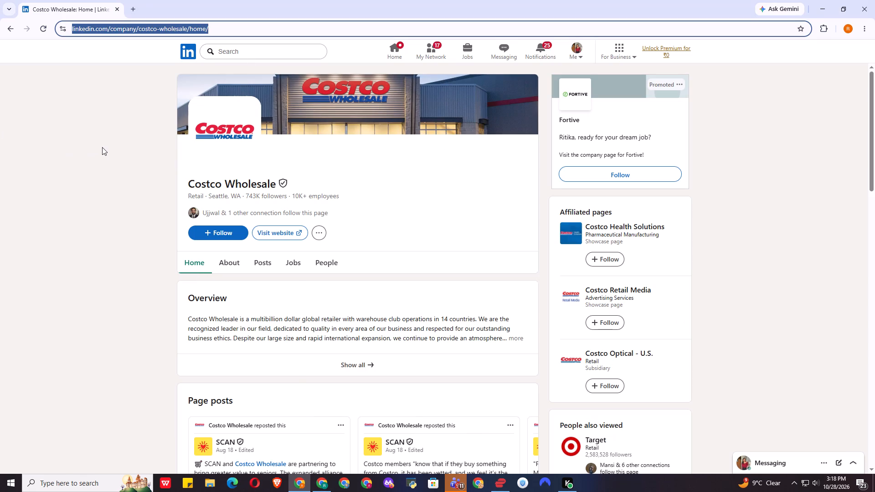
key("super+Tab")
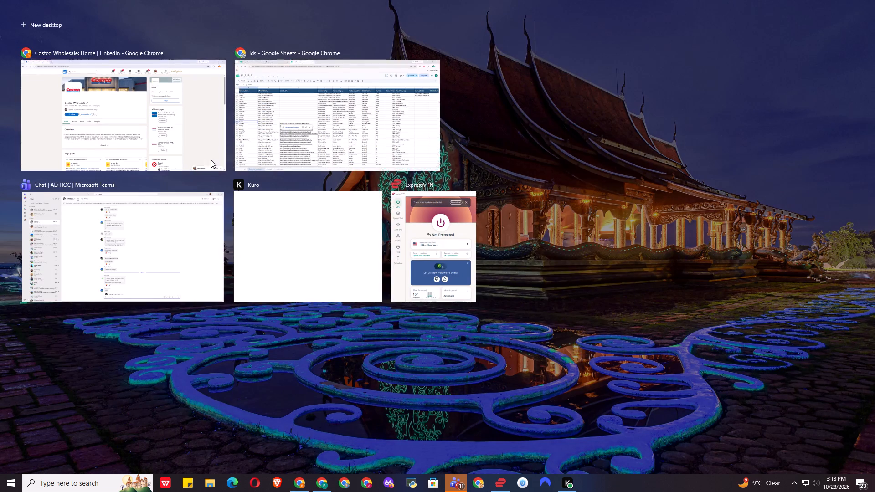
key("super+Tab")
key("super+Tab")
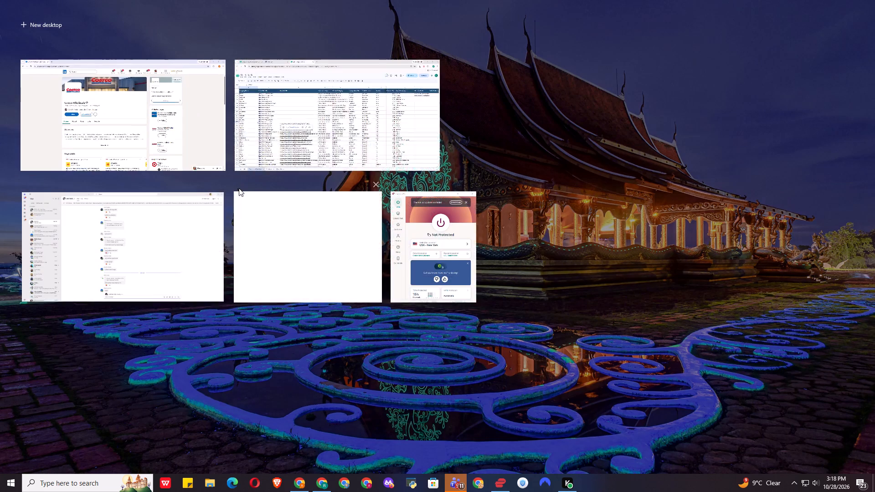
key("Tab")
key("Tab")
key("Tab")
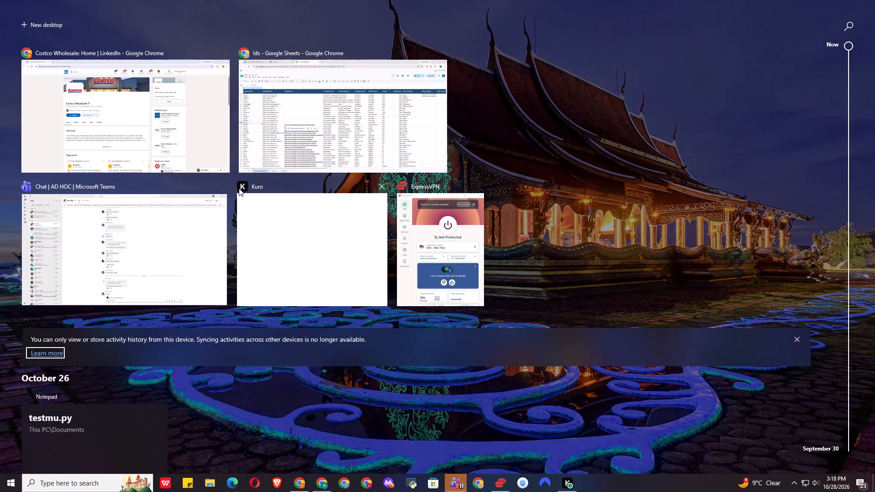
left_click(356, 116)
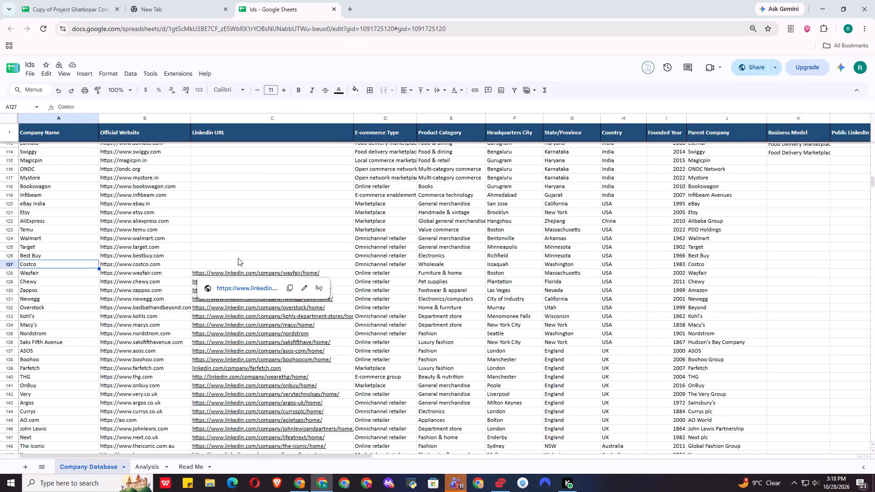
left_click(244, 266)
key("ctrl+v")
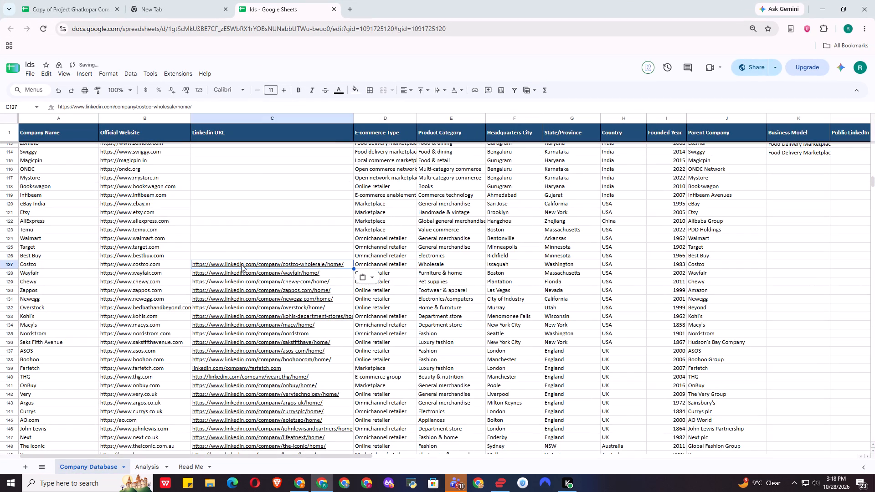
Return from the Costco Wholesale LinkedIn page to the Google results to prepare the next company's search.
key("super+Tab")
left_click(330, 124)
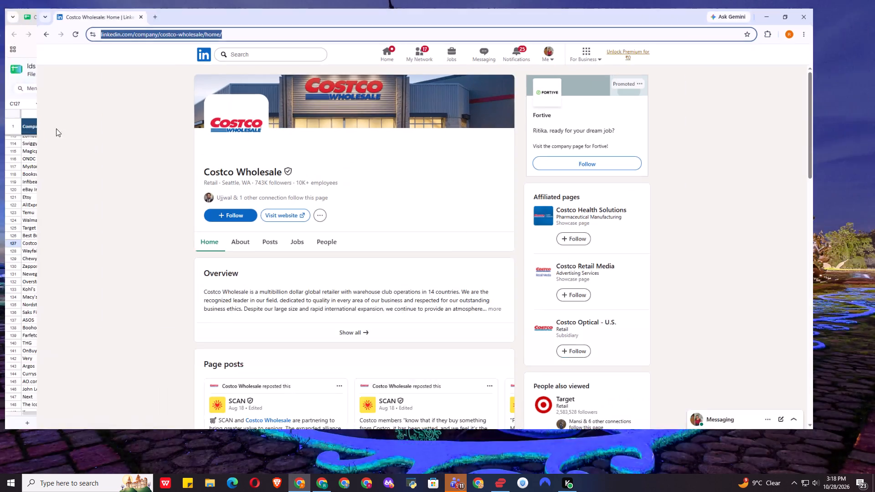
left_click(11, 31)
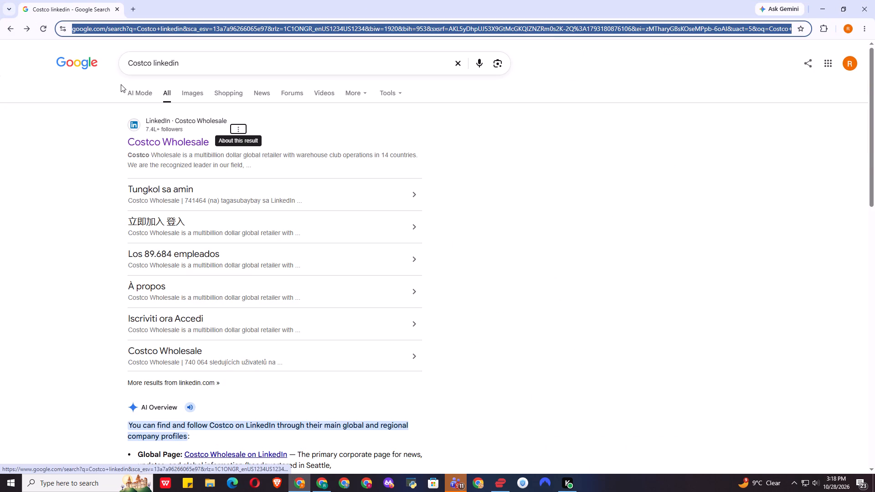
key("super+Tab")
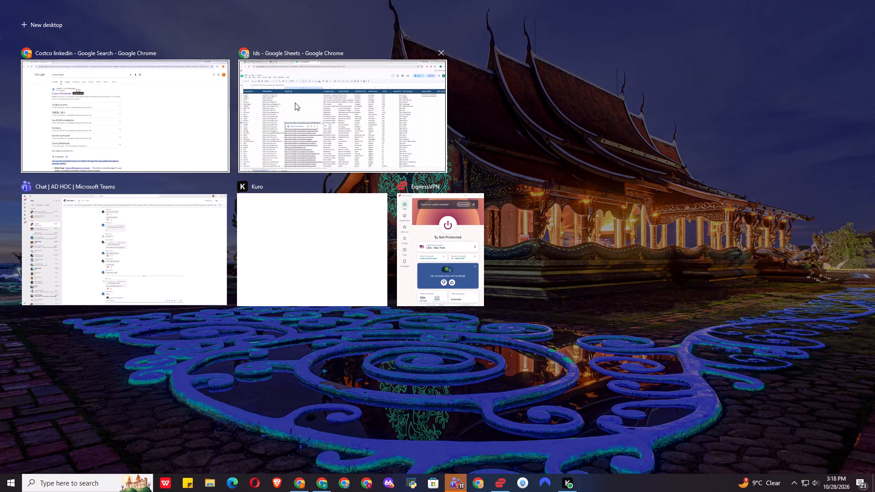
left_click(95, 132)
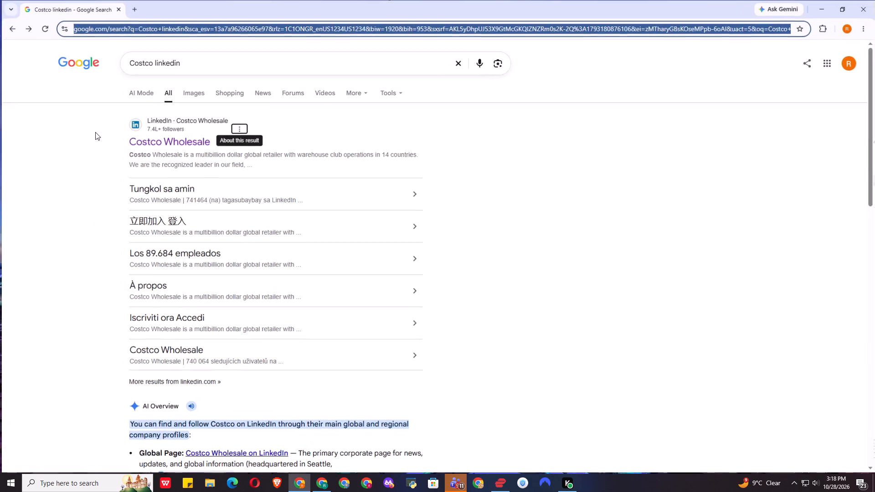
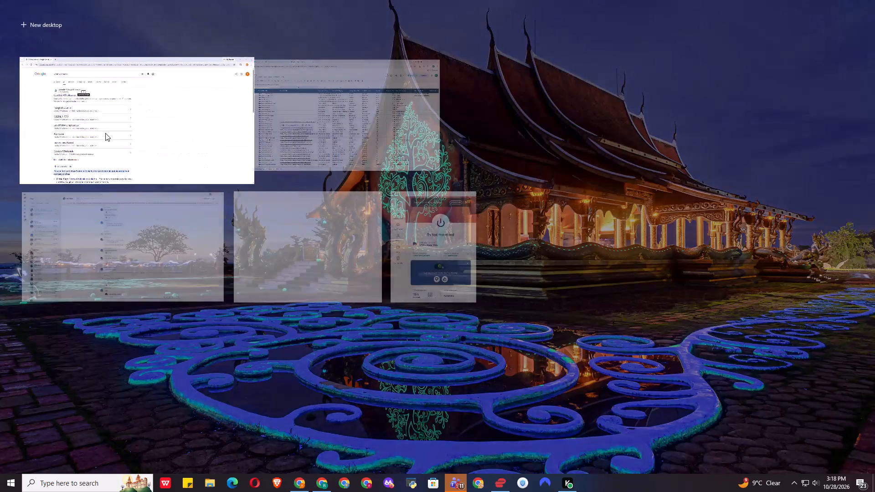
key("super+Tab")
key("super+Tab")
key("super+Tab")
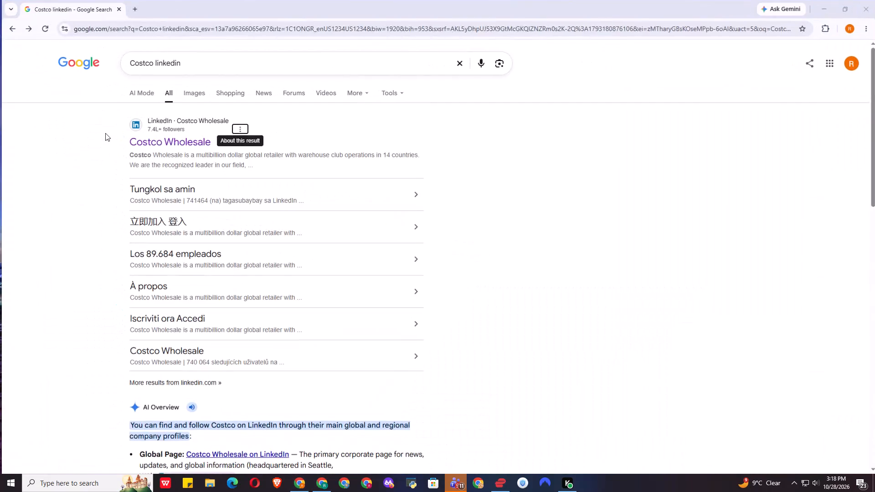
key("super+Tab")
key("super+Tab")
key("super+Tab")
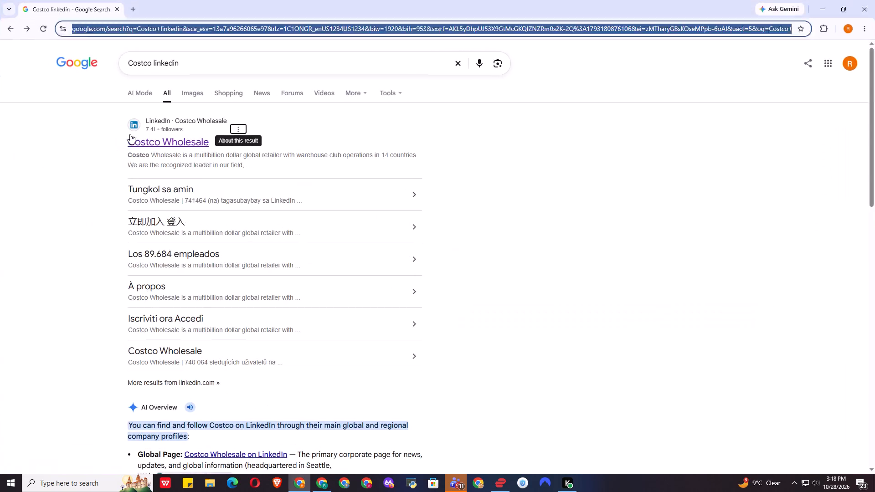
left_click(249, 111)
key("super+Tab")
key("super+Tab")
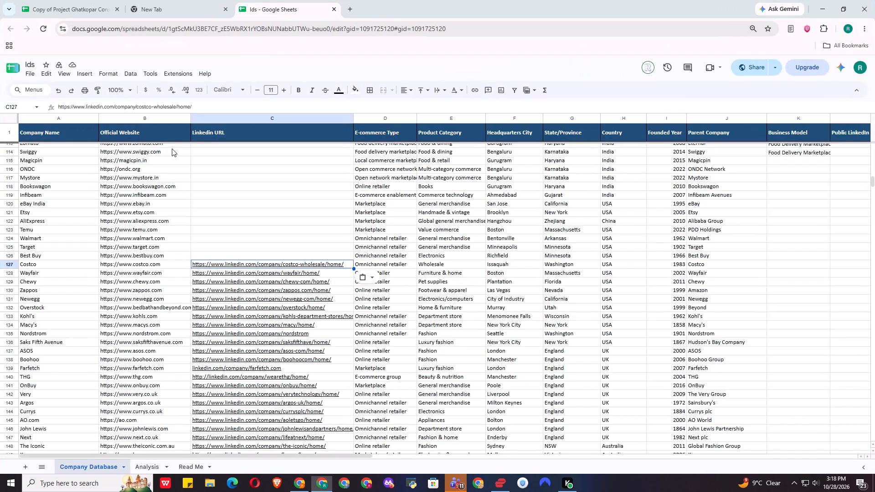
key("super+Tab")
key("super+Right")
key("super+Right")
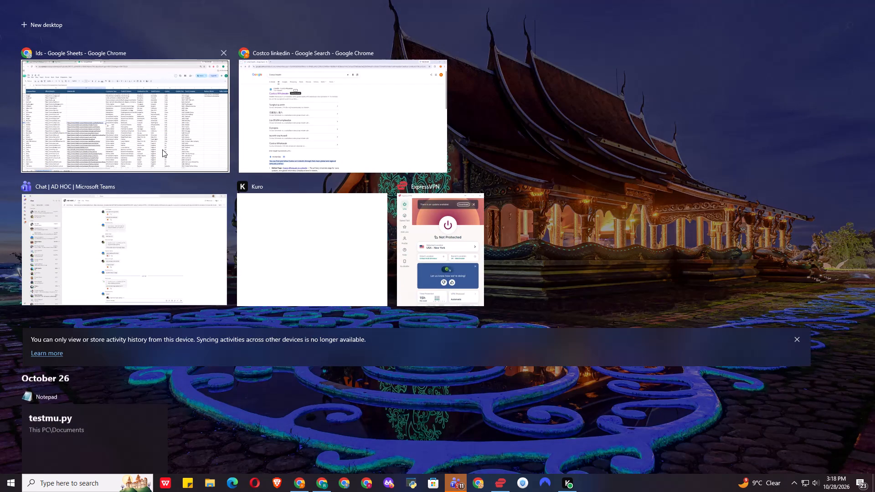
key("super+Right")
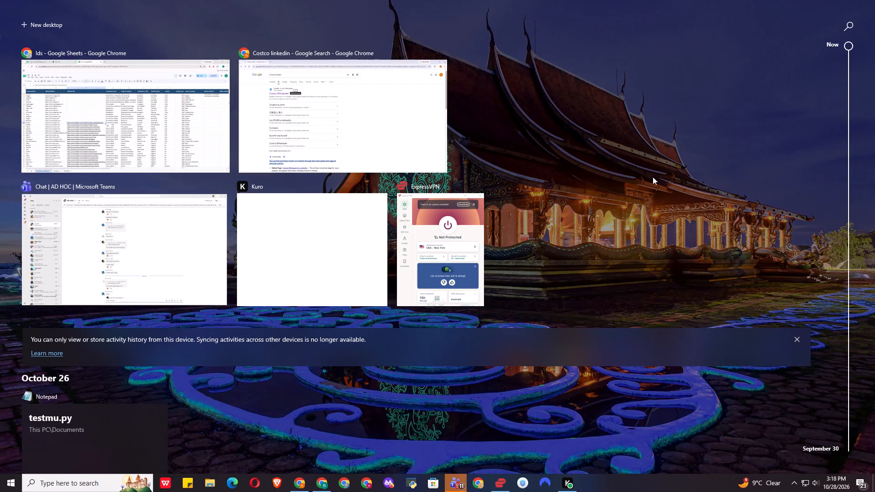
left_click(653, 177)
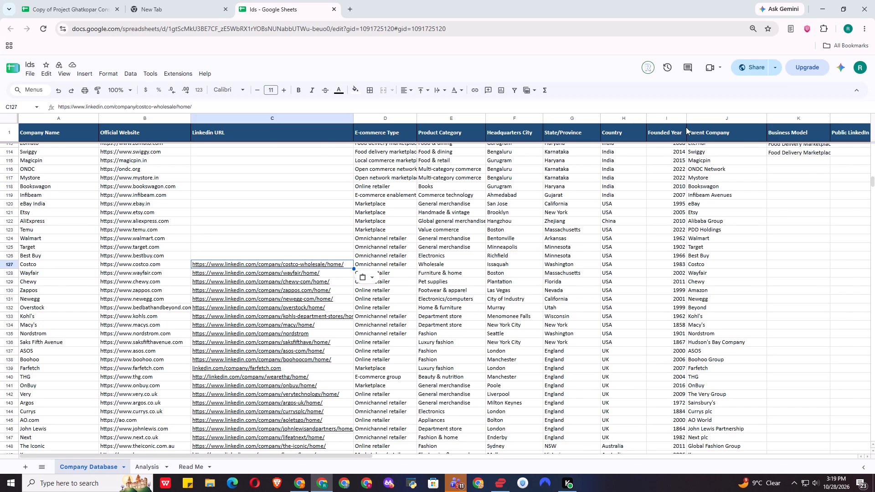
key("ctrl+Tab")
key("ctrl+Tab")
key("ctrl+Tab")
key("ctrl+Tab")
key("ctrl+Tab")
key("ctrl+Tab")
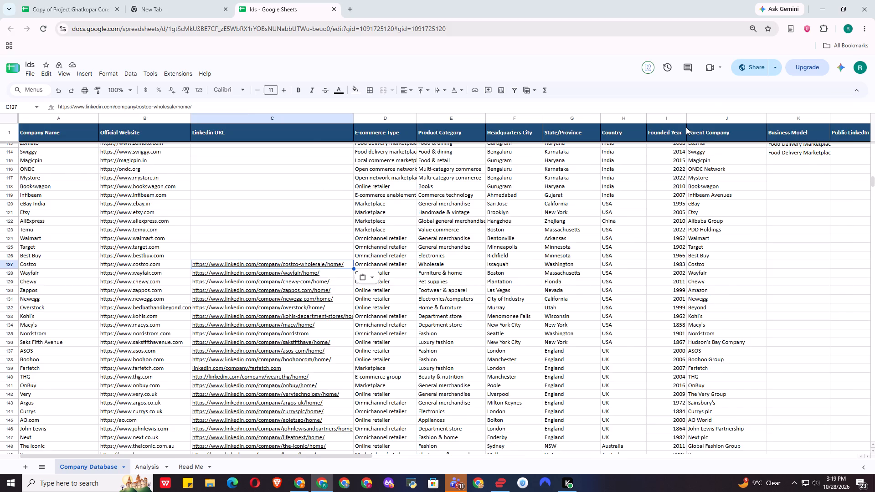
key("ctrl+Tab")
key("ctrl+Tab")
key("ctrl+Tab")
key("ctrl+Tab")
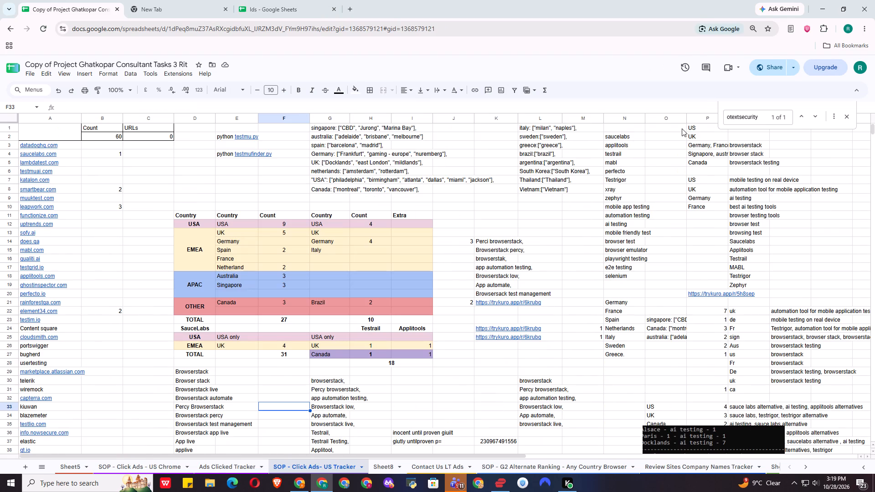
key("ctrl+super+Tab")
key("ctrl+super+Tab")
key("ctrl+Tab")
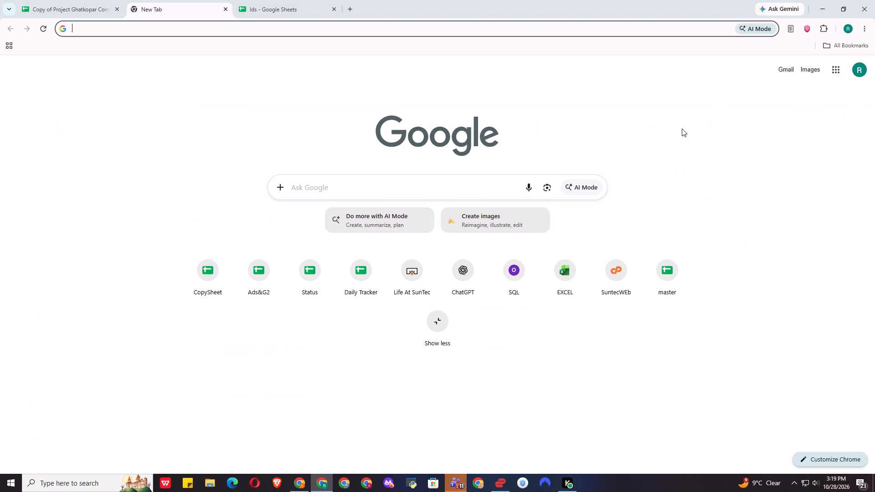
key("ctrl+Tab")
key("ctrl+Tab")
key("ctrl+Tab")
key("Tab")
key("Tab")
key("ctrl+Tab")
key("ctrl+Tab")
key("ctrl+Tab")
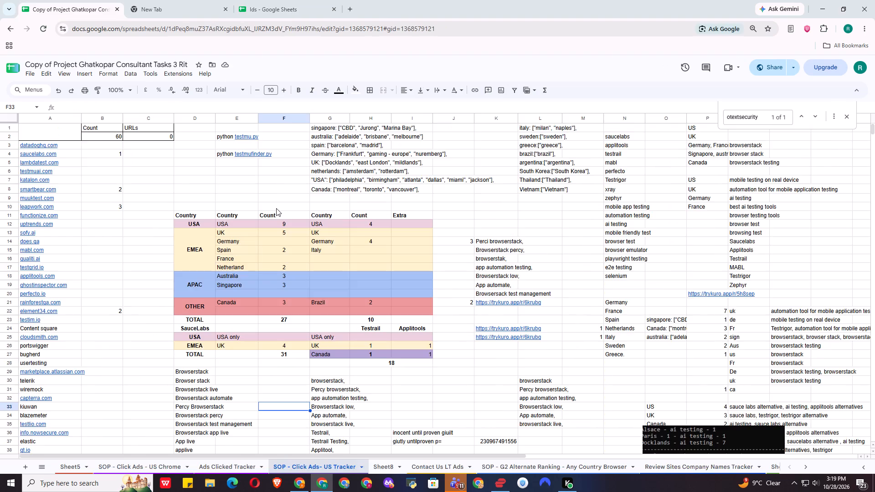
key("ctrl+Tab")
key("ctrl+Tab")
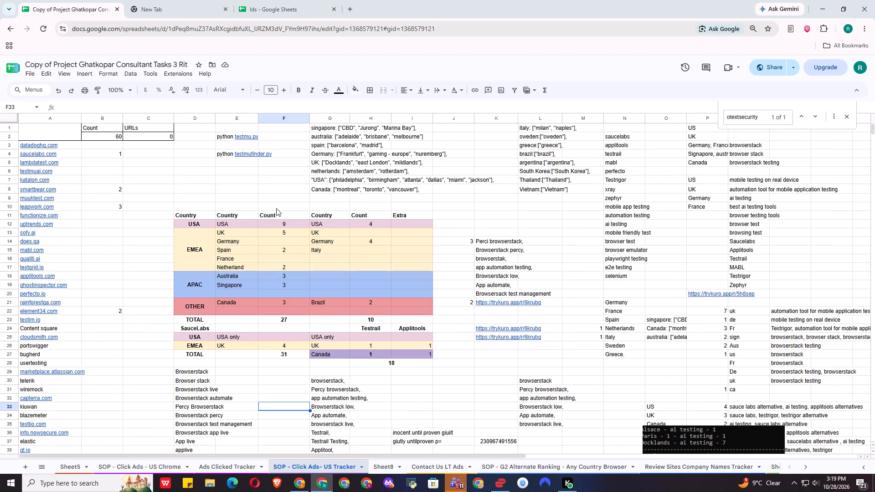
Copy the company name Best Buy from the Ids sheet, search Google for "Best Buy linkedin" and open the Best Buy LinkedIn page.
left_click(305, 7)
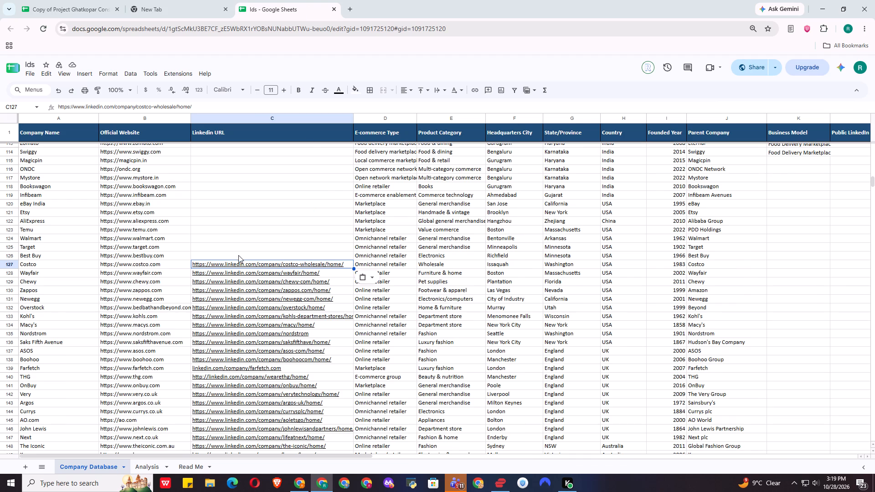
left_click(242, 266)
left_click(71, 245)
left_click(67, 254)
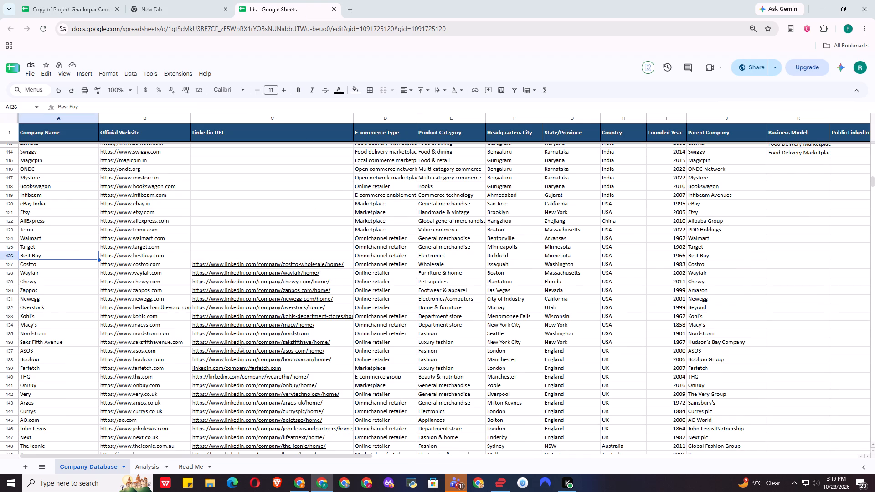
key("ctrl+c")
left_click(297, 486)
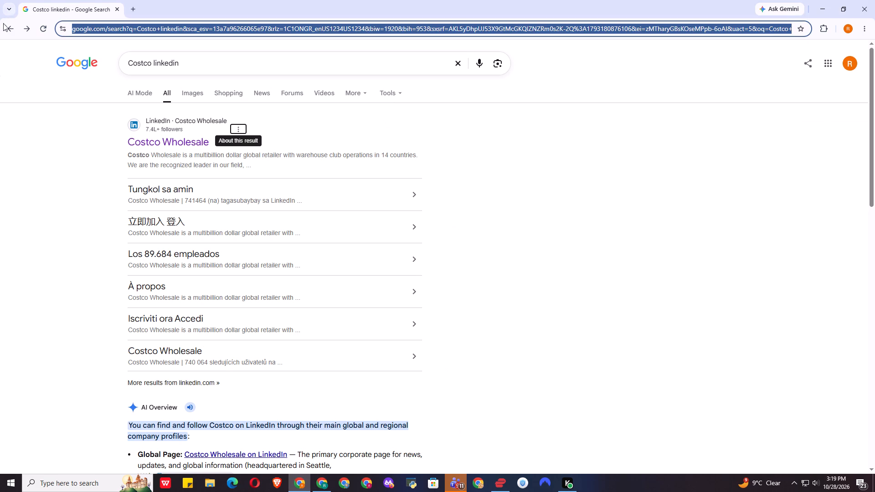
left_click(6, 29)
left_click_drag(151, 56, 121, 62)
key("ctrl+v")
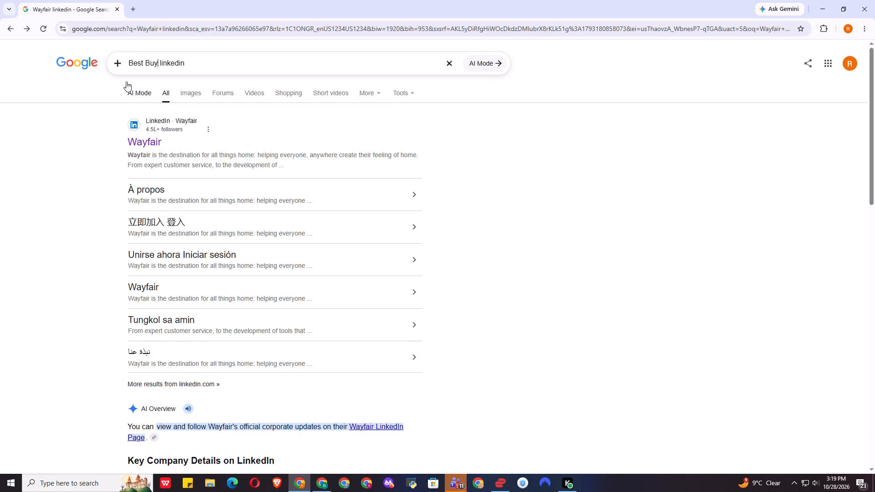
key("Return")
left_click(152, 136)
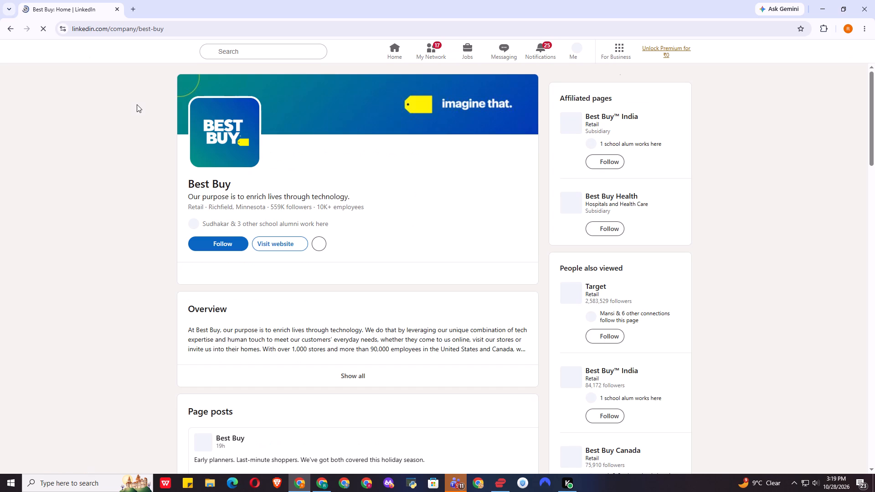
left_click_drag(190, 29, 0, 86)
left_click(217, 27)
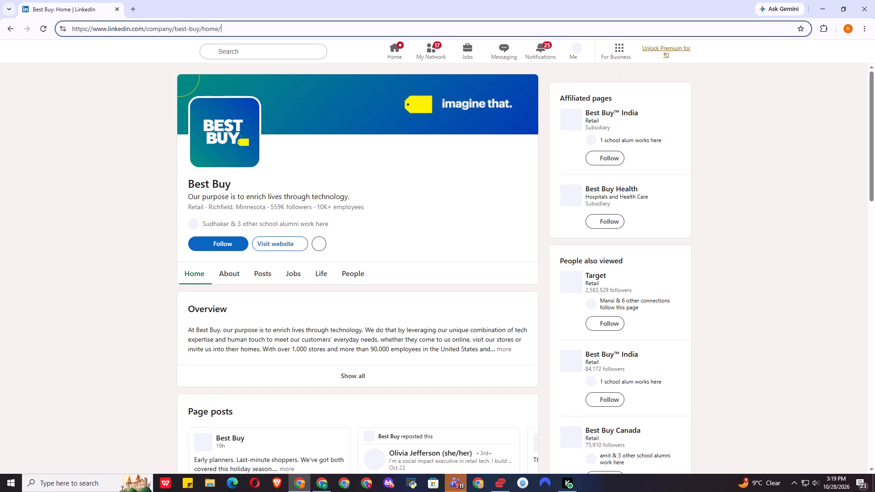
left_click_drag(229, 34, 40, 74)
key("ctrl+c")
key("ctrl+c")
left_click(328, 478)
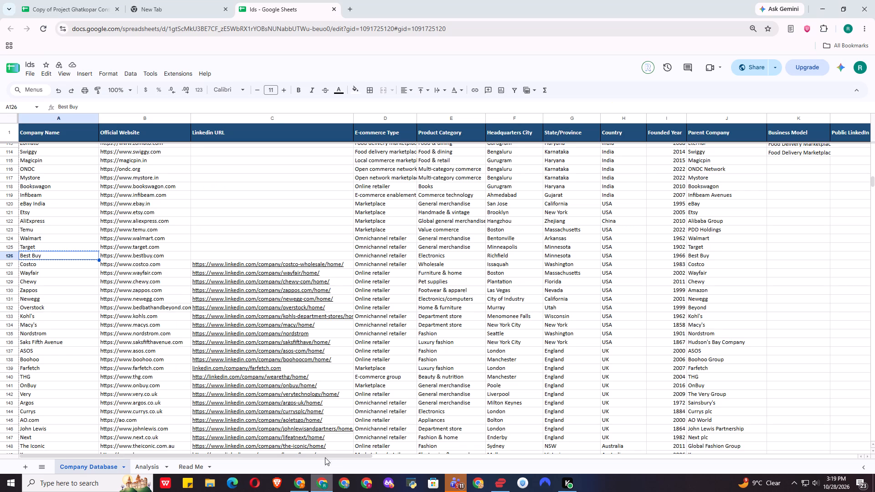
left_click(297, 255)
key("ctrl+v")
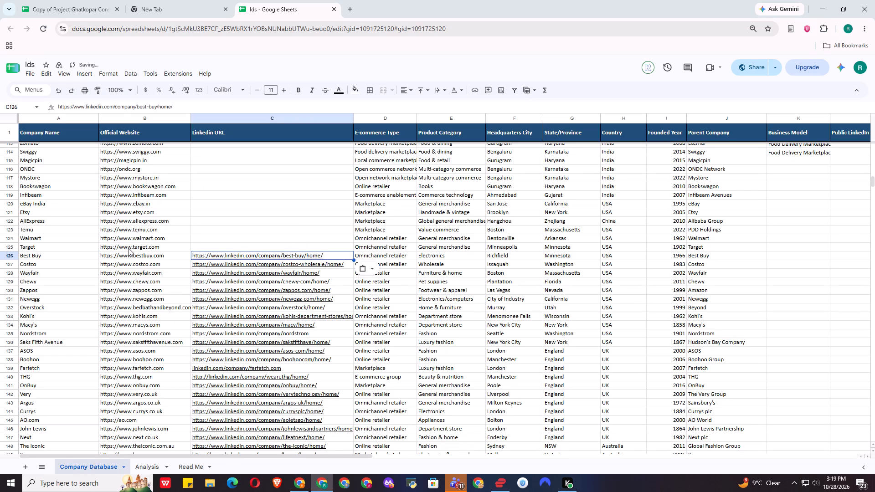
Copy the company name Target from the sheet, search Google for "Target linkedin" and open the Target LinkedIn page.
left_click(140, 239)
left_click(143, 248)
left_click(17, 248)
left_click(34, 248)
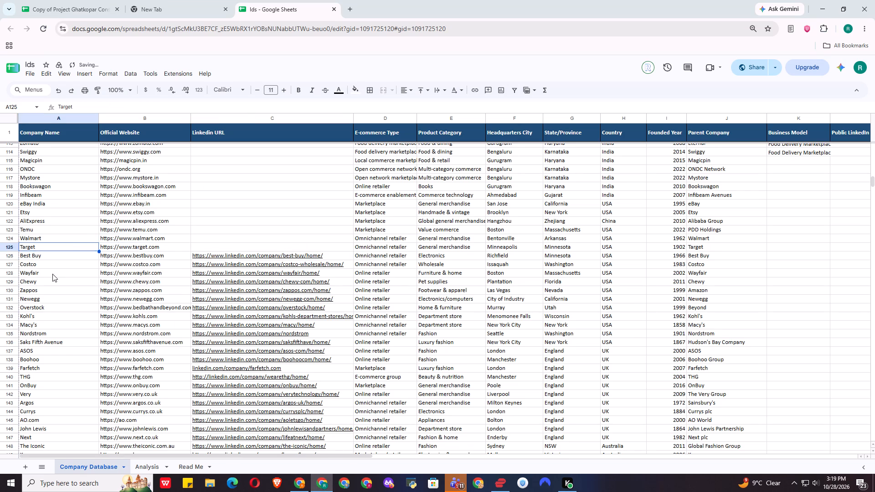
key("ctrl+c")
left_click(293, 488)
left_click(11, 26)
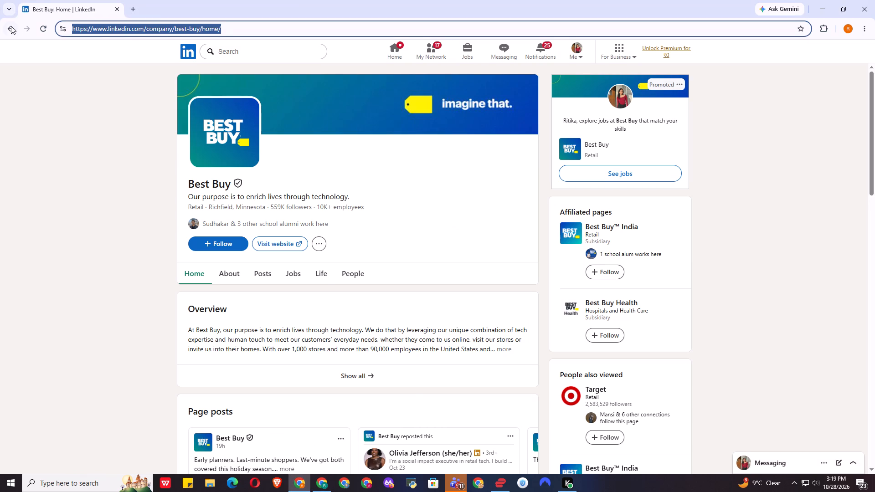
left_click_drag(190, 58, 98, 82)
left_click(158, 66)
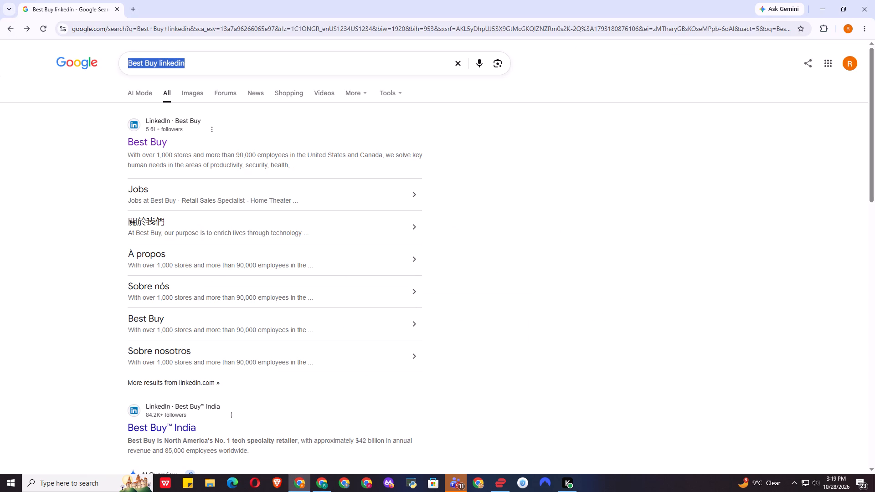
left_click_drag(159, 61, 82, 81)
key("ctrl+v")
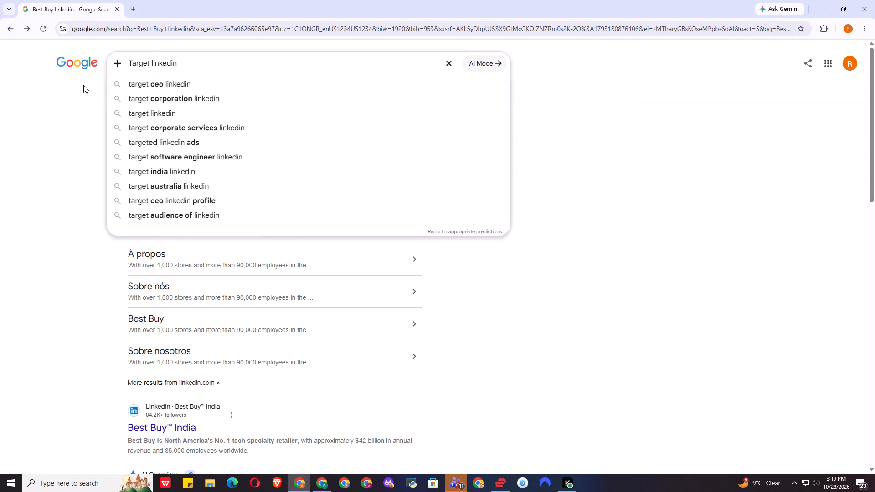
key("Return")
left_click(151, 140)
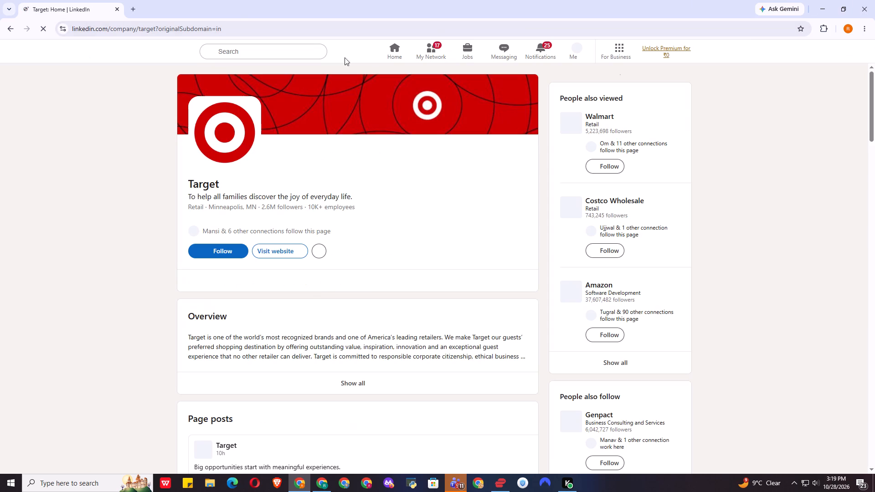
left_click_drag(246, 31, 97, 64)
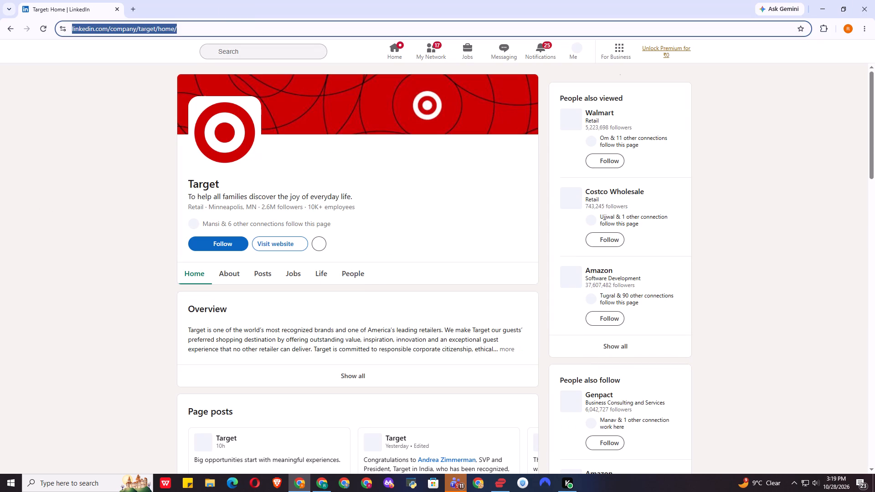
triple_click(257, 28)
key("ctrl+c")
key("ctrl+c")
key("ctrl+c")
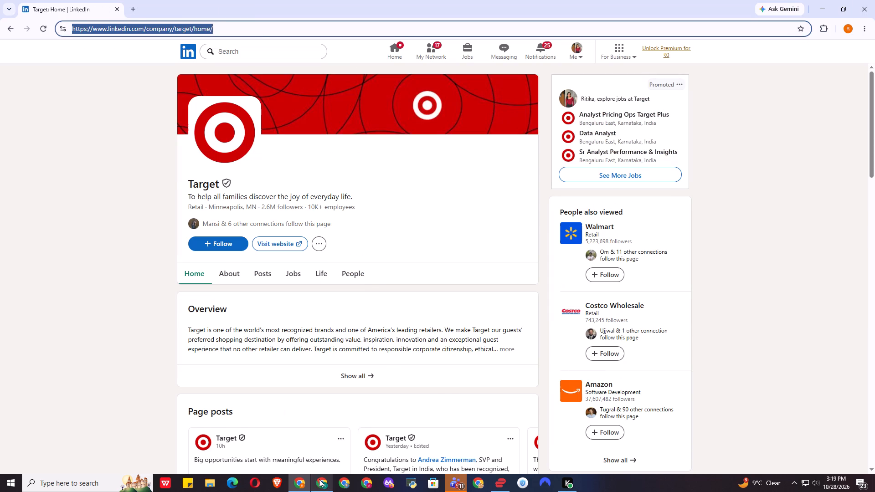
left_click(321, 481)
left_click(206, 246)
key("ctrl+v")
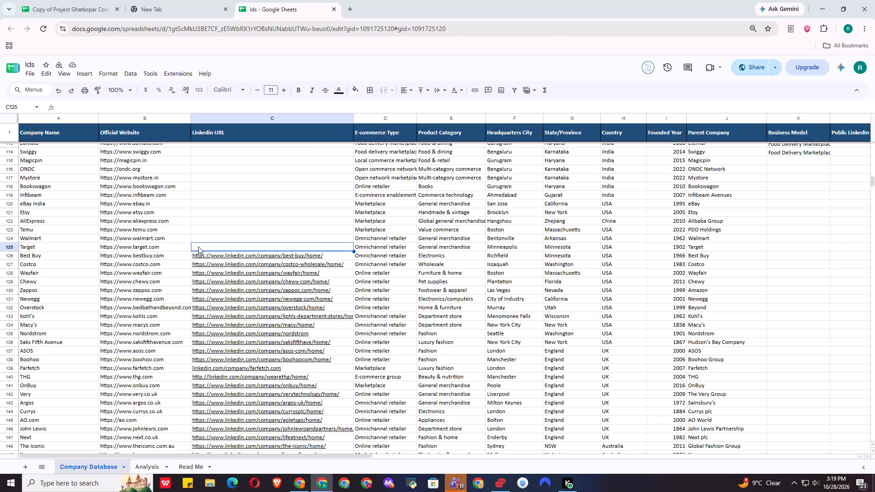
Copy the company name Walmart from the sheet, search Google for "Walmart linkedin" and open the Walmart LinkedIn page.
left_click(40, 240)
key("ctrl+c")
left_click(304, 487)
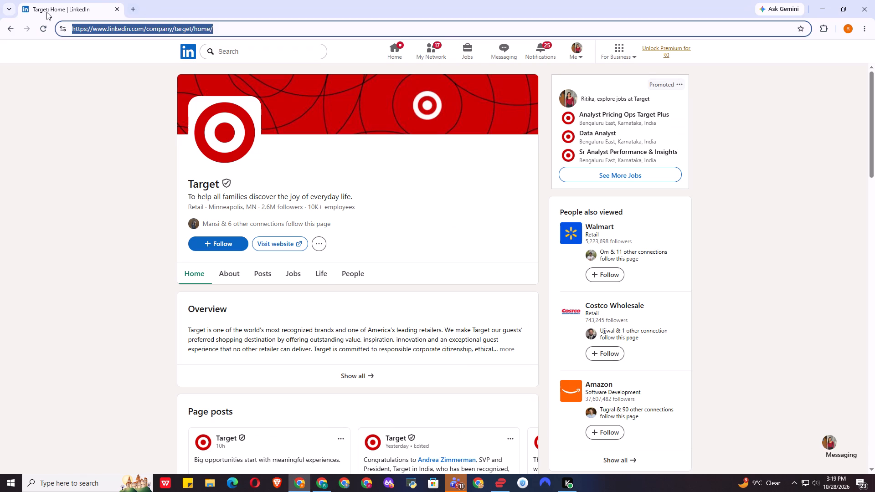
left_click(9, 32)
left_click_drag(147, 64, 117, 69)
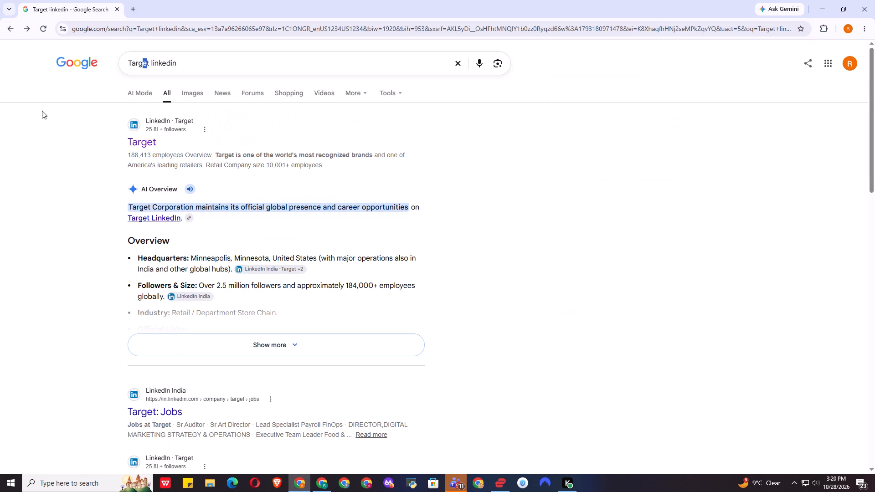
key("ctrl+v")
key("BackSpace")
key("Return")
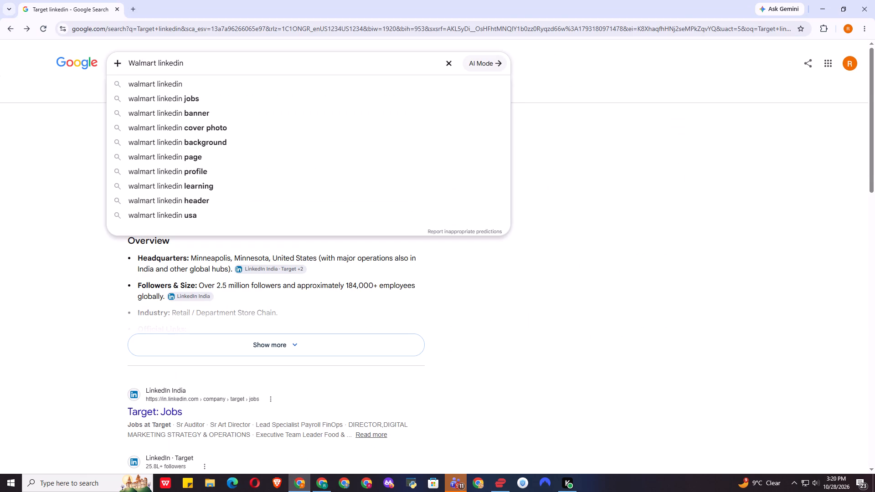
left_click(160, 137)
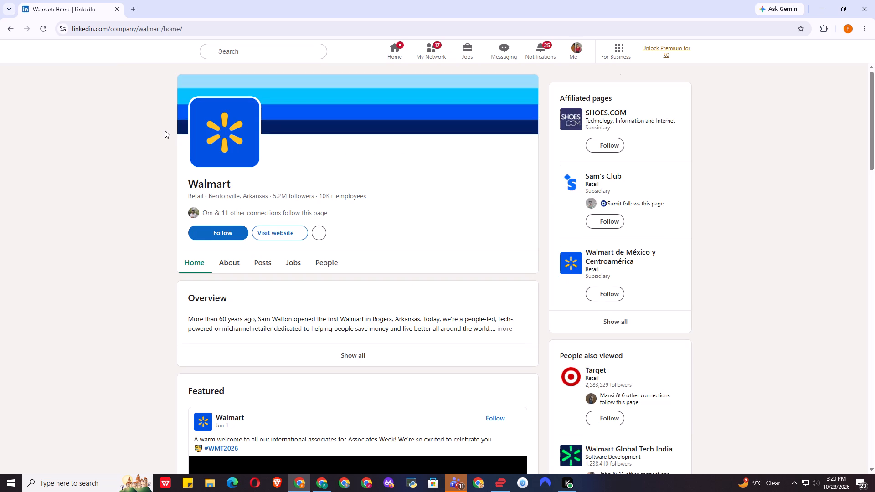
Look through the overview and featured post on Walmart's LinkedIn page.
scroll(193, 149, "down", 1)
scroll(210, 156, "up", 1)
scroll(210, 156, "down", 2)
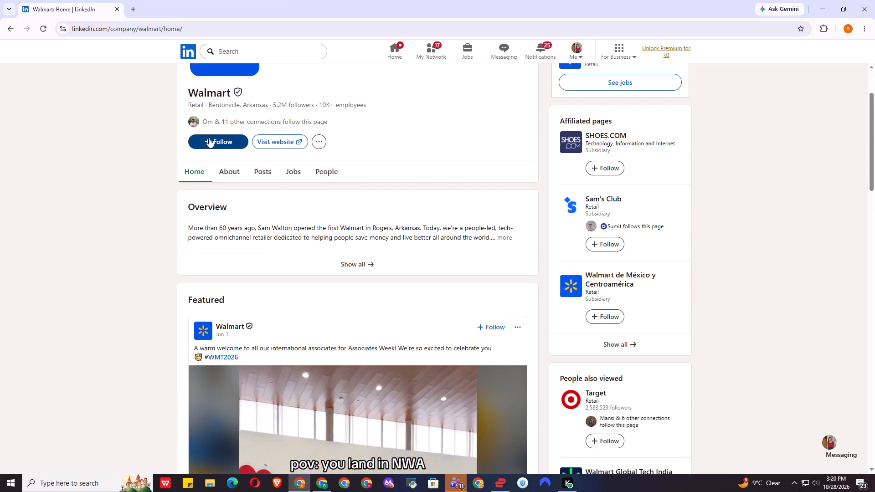
scroll(208, 137, "down", 4)
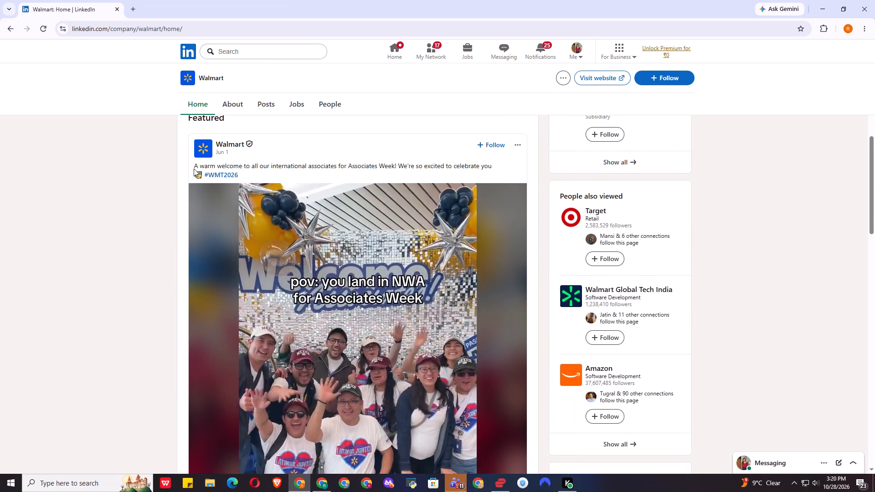
scroll(194, 169, "down", 2)
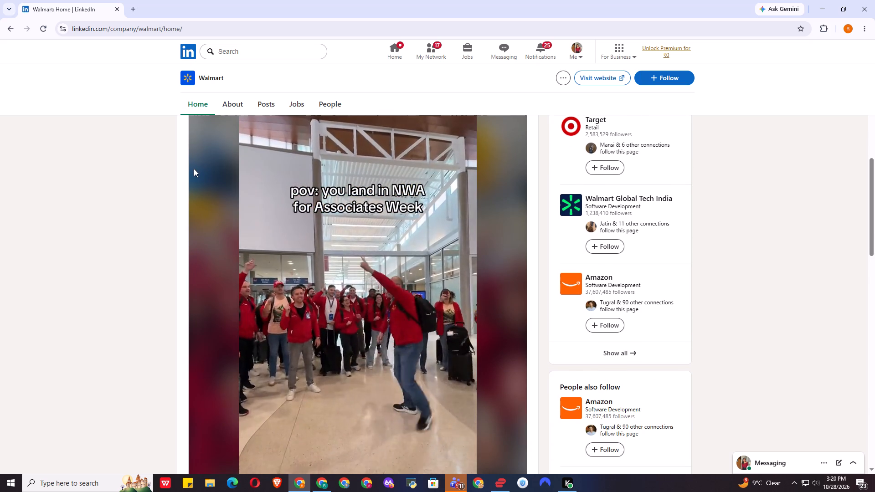
scroll(231, 112, "up", 5)
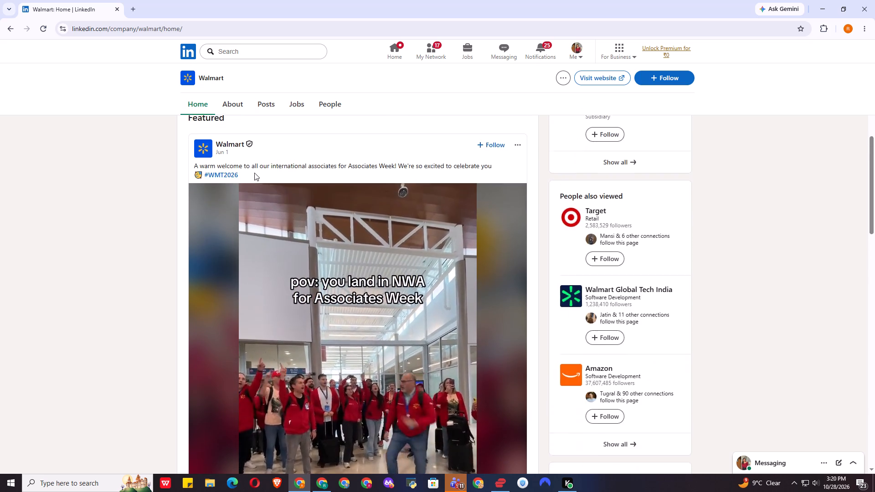
scroll(254, 173, "up", 1)
left_click_drag(191, 22, 87, 41)
key("ctrl+c")
left_click(225, 35)
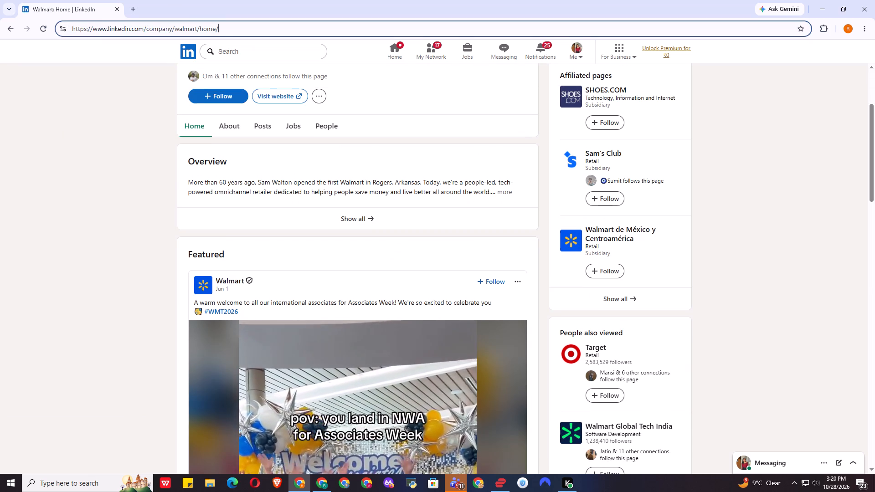
left_click_drag(229, 29, 100, 26)
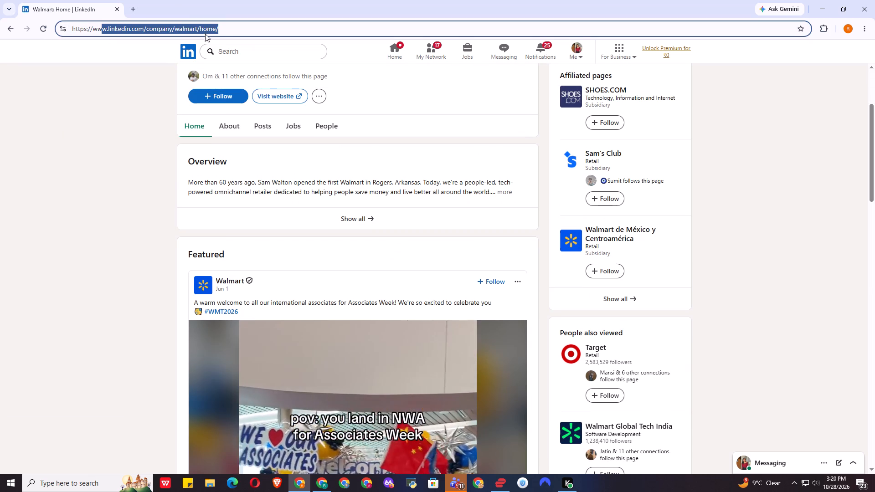
left_click(230, 29)
left_click_drag(235, 32, 20, 56)
key("ctrl+c")
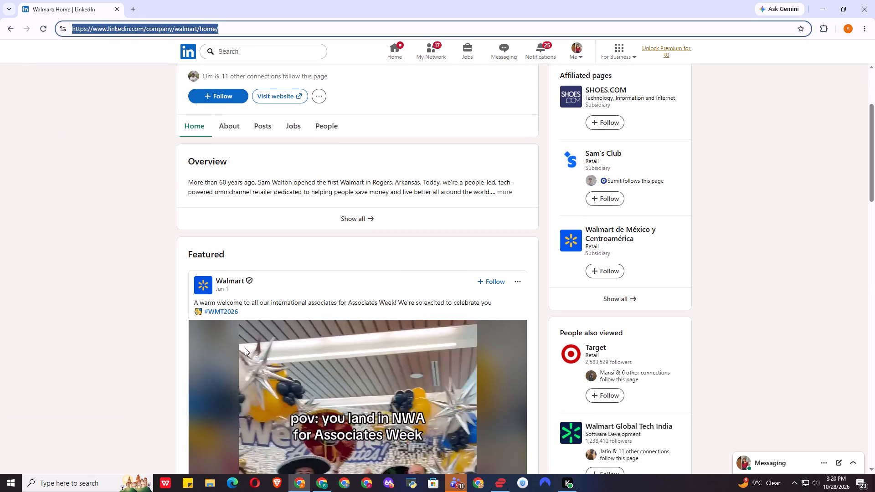
key("ctrl+c")
key("ctrl+c")
left_click(319, 482)
left_click(263, 240)
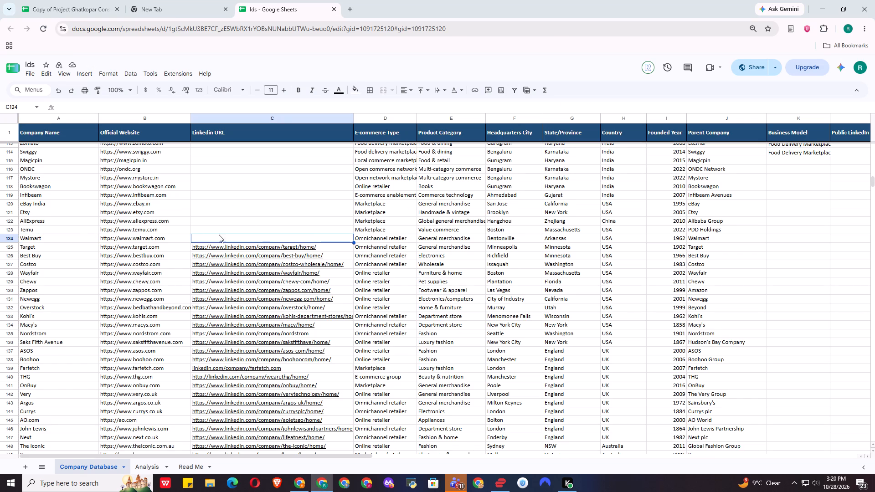
key("ctrl+v")
Take the company name Temu from the sheet, search Google for "temu linkedin" and open the Temu LinkedIn page.
left_click(31, 227, "ctrl")
key("ctrl+c")
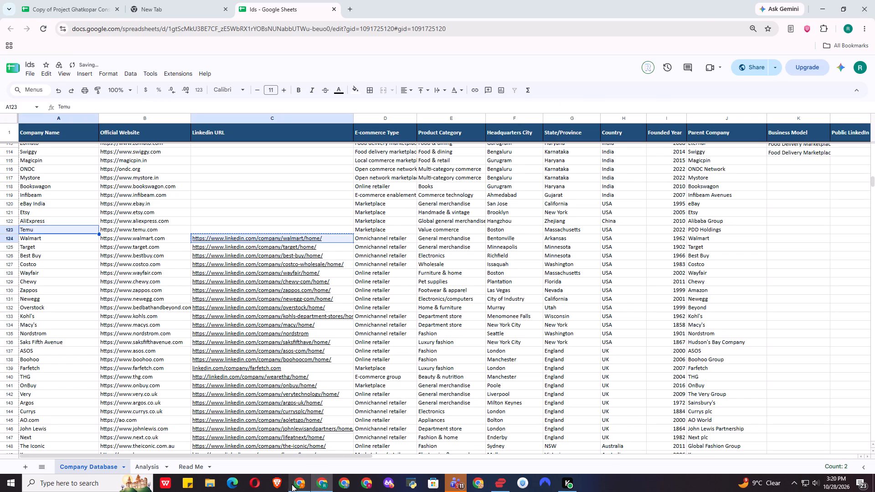
left_click(291, 486)
left_click(5, 32)
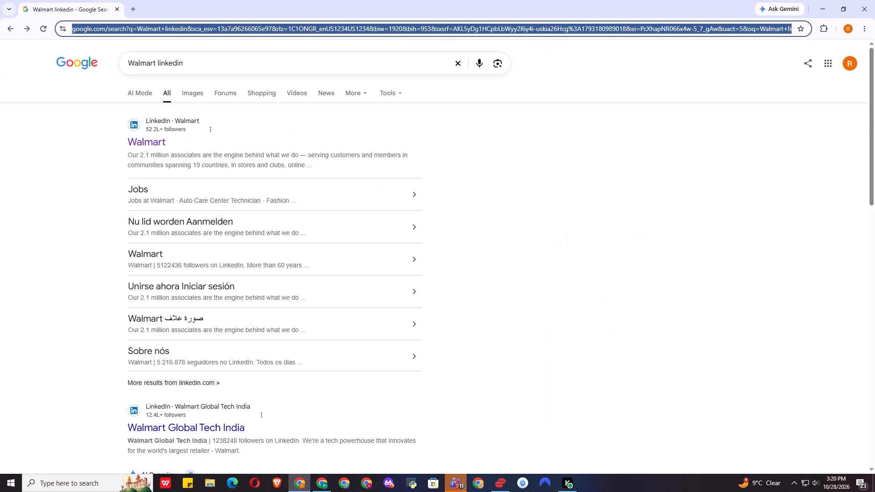
left_click(154, 63)
left_click_drag(156, 62, 91, 76)
key("ctrl+v")
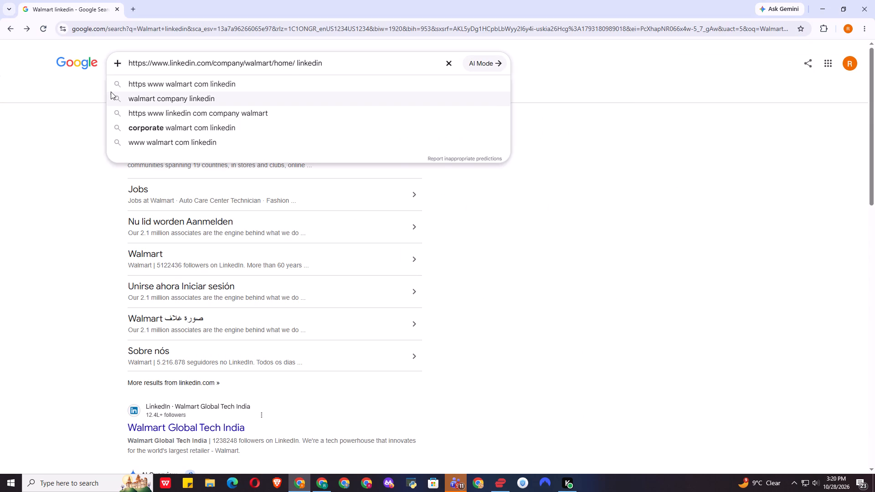
key("ctrl+z")
key("BackSpace")
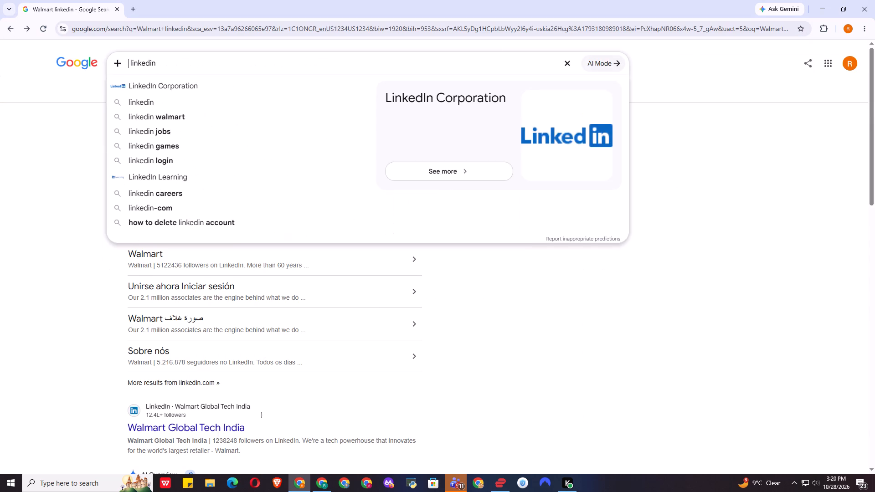
type("temu")
key("Return")
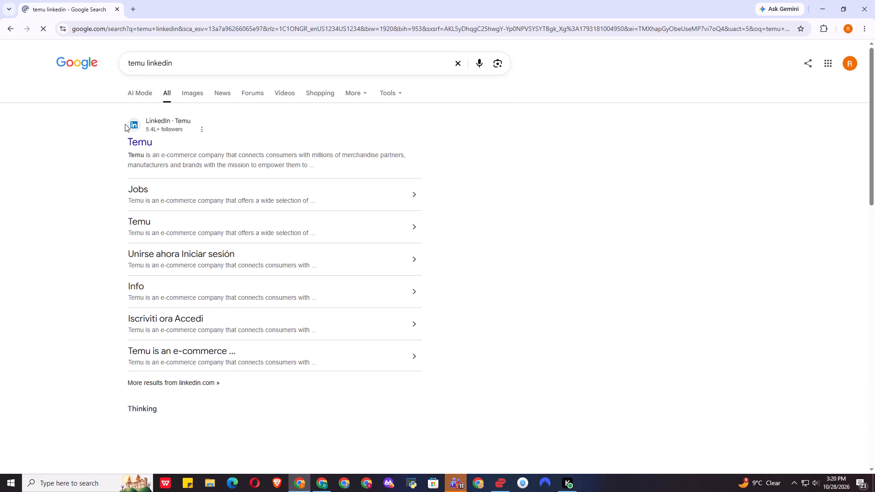
left_click(156, 152)
left_click(138, 138)
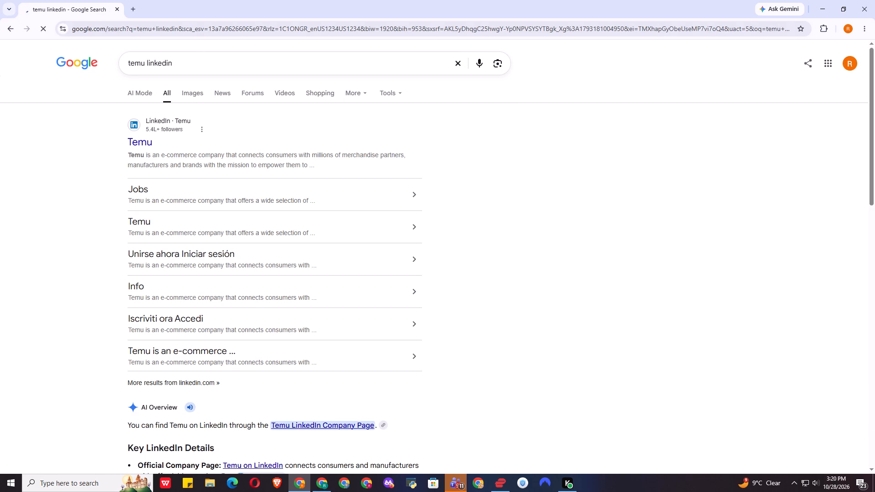
scroll(201, 209, "down", 2)
scroll(217, 186, "up", 5)
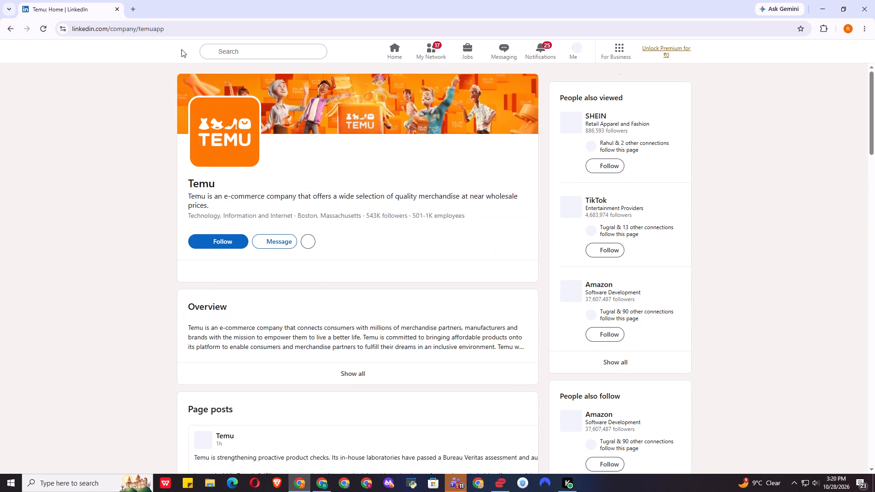
scroll(157, 218, "down", 3)
scroll(152, 221, "up", 3)
scroll(279, 213, "up", 1)
left_click_drag(220, 31, 39, 72)
key("ctrl+c")
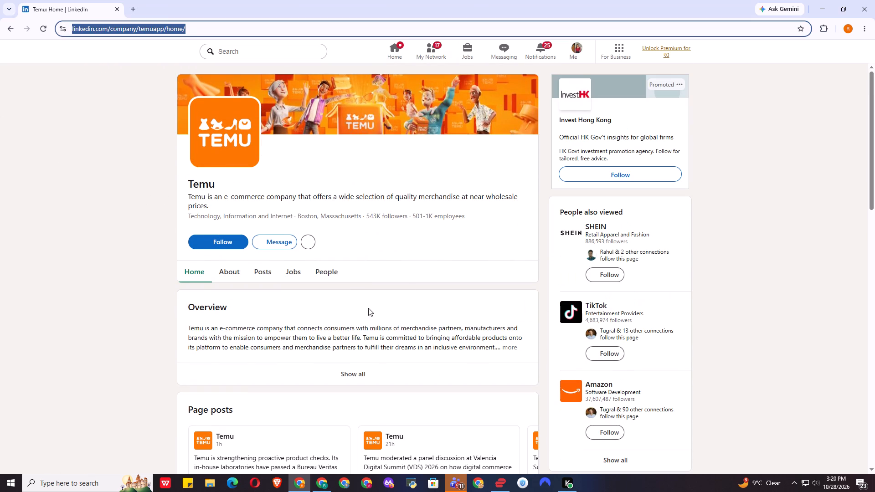
key("ctrl+c")
key("ctrl+c")
left_click(326, 481)
left_click(233, 231)
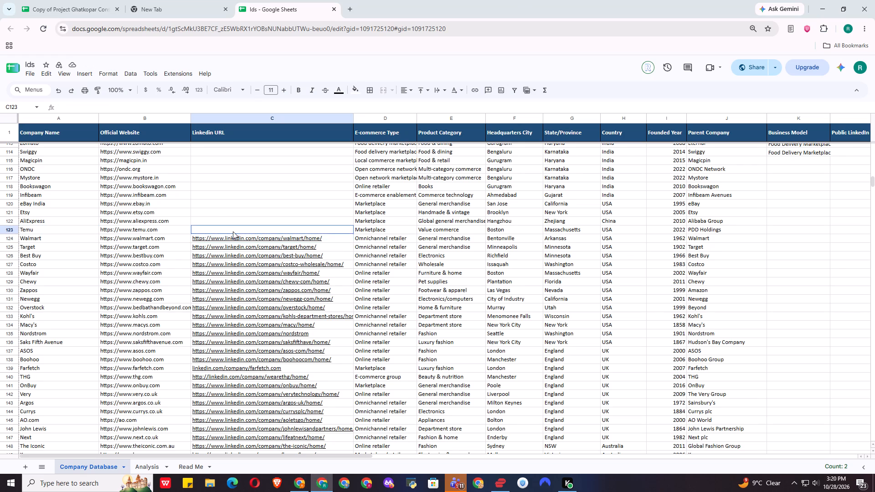
key("ctrl+v")
Copy the company name AliExpress from the sheet, search Google for "AliExpress linkedin" and open the AliExpress LinkedIn page.
left_click(51, 228)
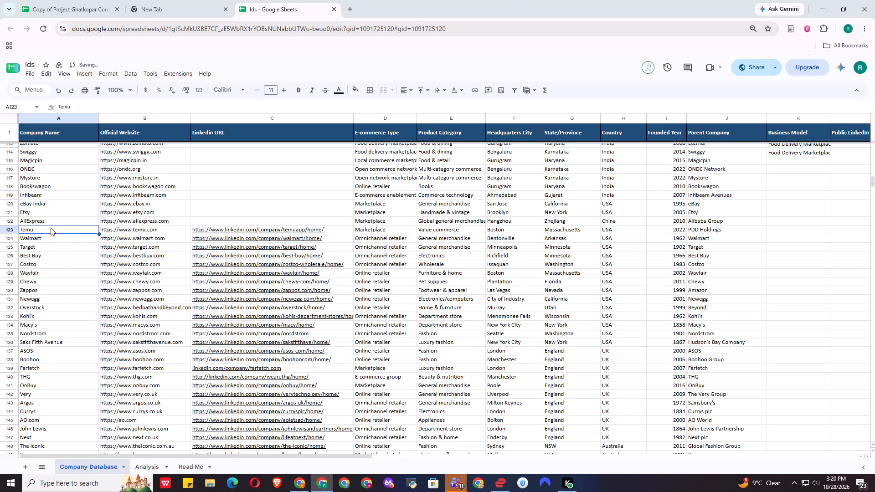
left_click(51, 222)
key("ctrl+c")
left_click(302, 485)
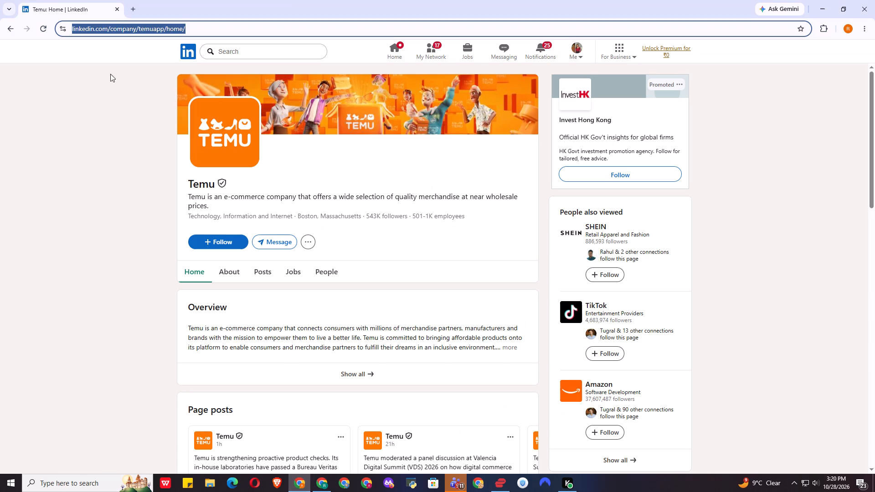
left_click(12, 34)
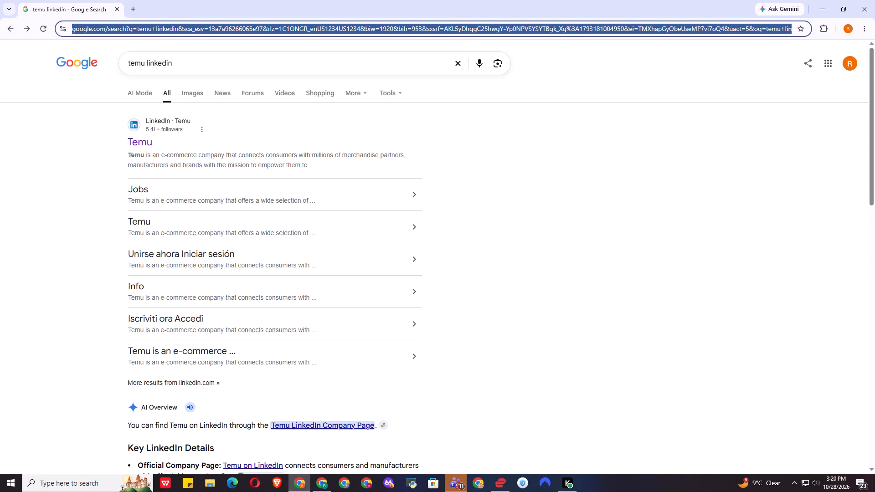
left_click_drag(145, 62, 83, 77)
key("ctrl+v")
key("Return")
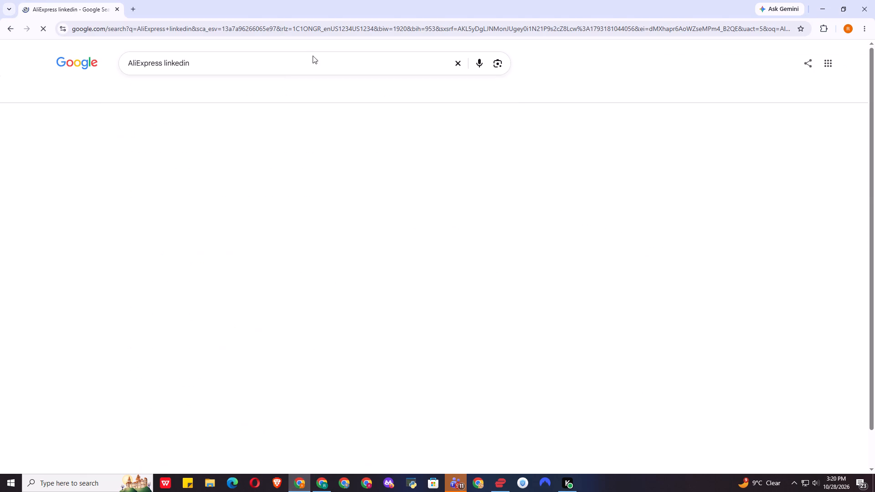
left_click(153, 150)
left_click(154, 144)
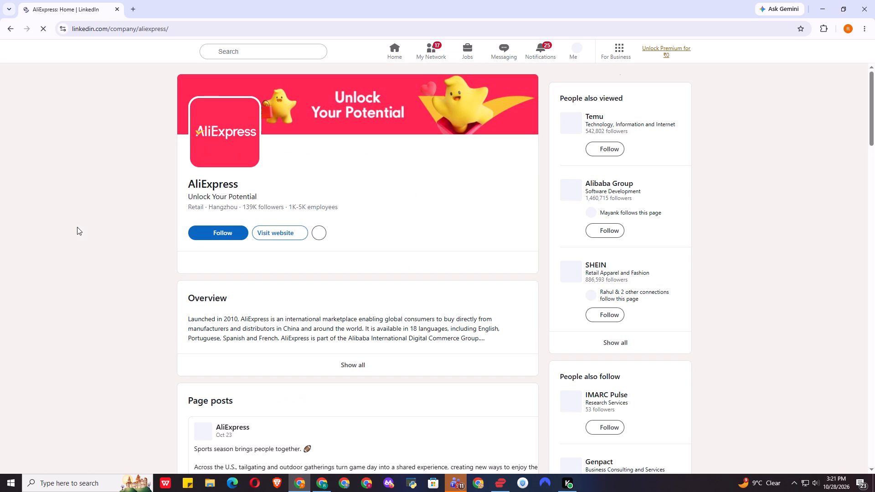
left_click_drag(183, 30, 0, 92)
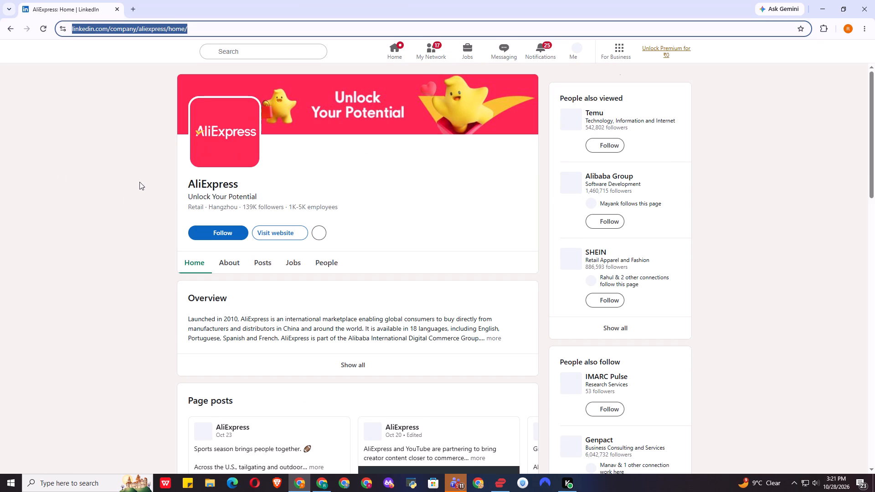
left_click(173, 195)
left_click_drag(231, 20, 129, 45)
left_click_drag(211, 31, 0, 126)
key("ctrl+c")
key("ctrl+c")
key("ctrl+c")
key("ctrl+c")
left_click(319, 485)
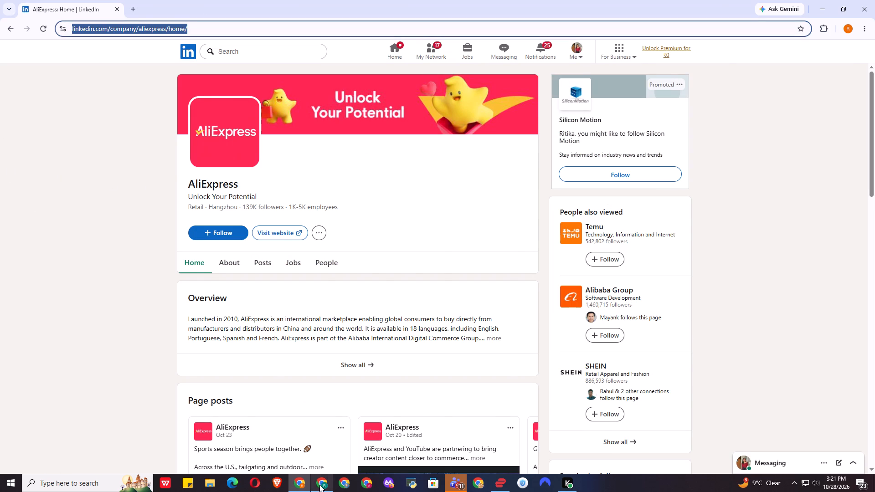
left_click(249, 220)
key("ctrl+v")
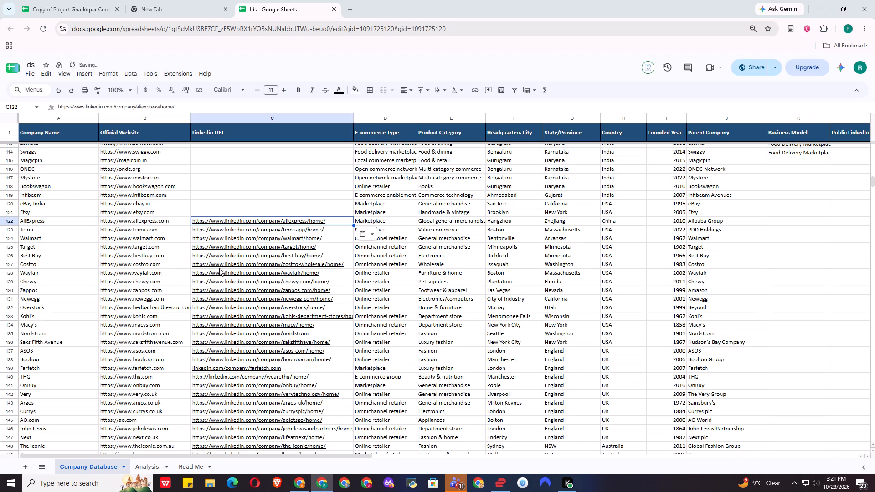
Copy the company name Etsy from the sheet, search Google for "Etsy linkedin" and open the Etsy LinkedIn page.
left_click(52, 210)
key("ctrl+c")
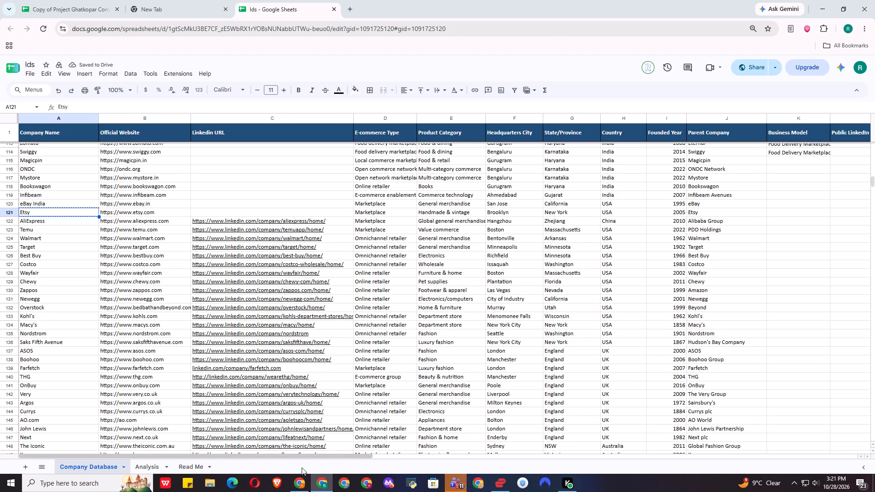
left_click(298, 483)
left_click(10, 30)
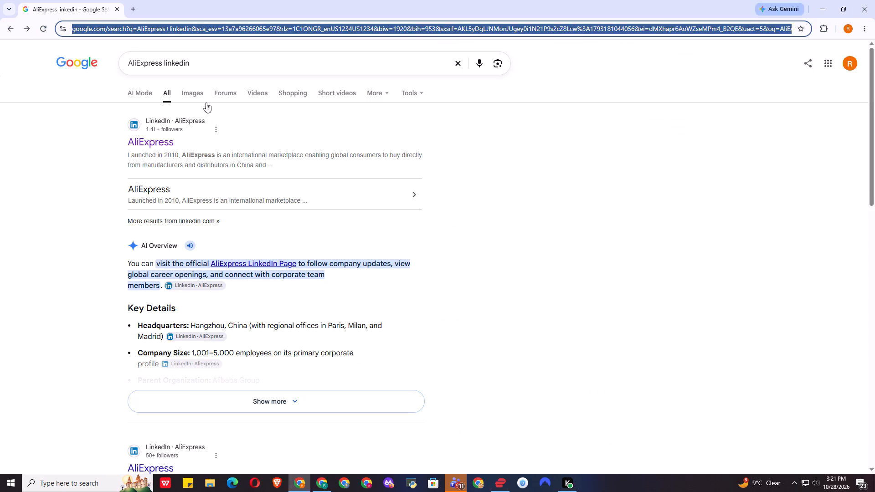
left_click_drag(162, 63, 99, 87)
key("ctrl+v")
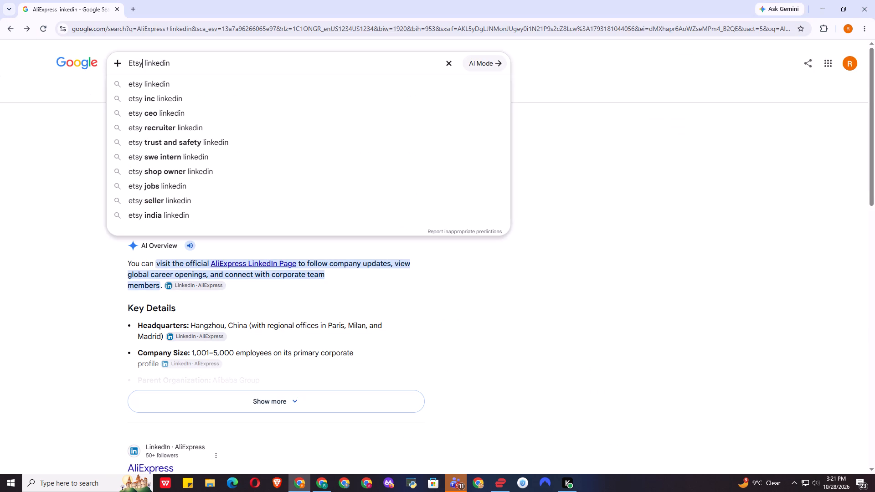
key("Return")
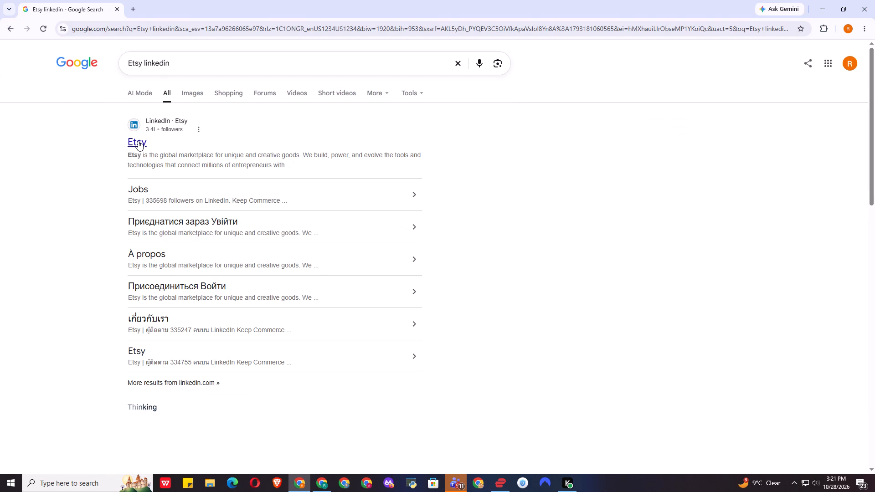
left_click(138, 141)
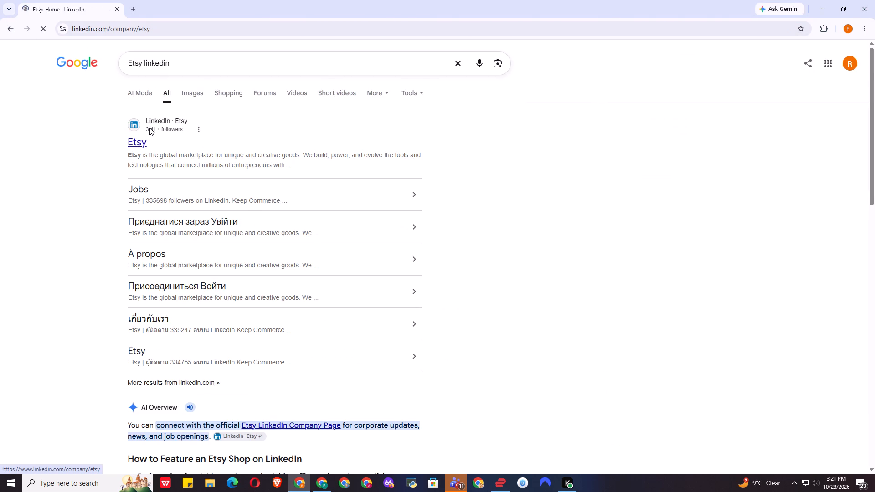
left_click_drag(160, 31, 0, 174)
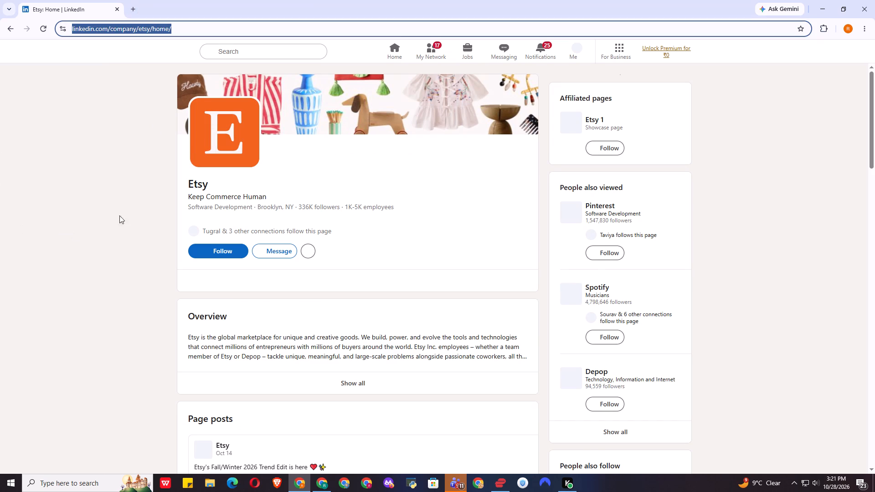
key("ctrl+c")
key("ctrl+c")
key("ctrl+c")
key("ctrl+c")
key("ctrl+c")
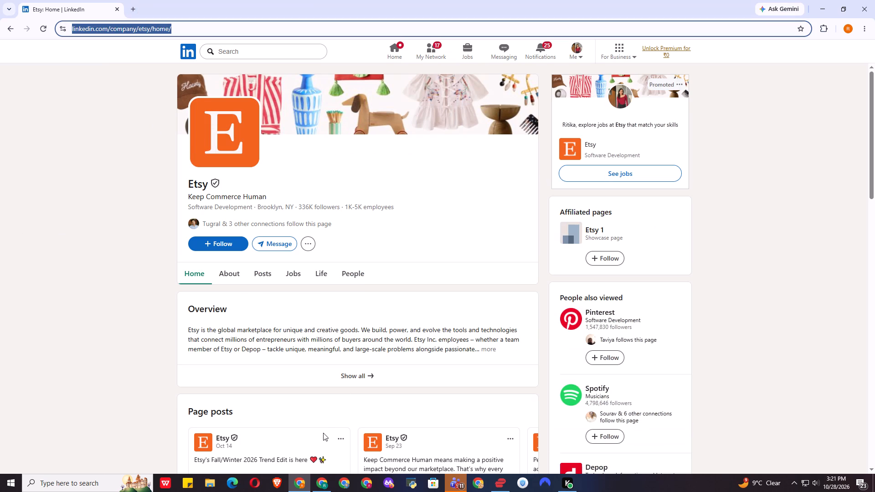
left_click(322, 479)
left_click(286, 207)
left_click(290, 214)
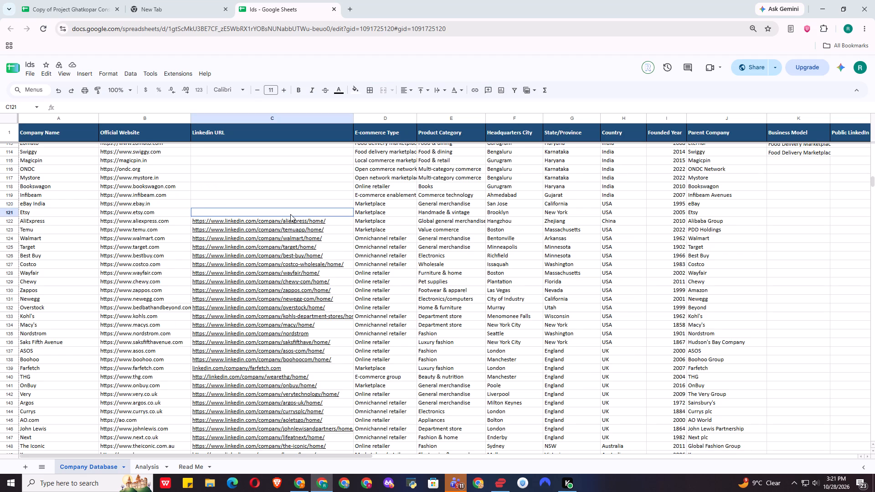
key("ctrl+v")
Copy the company name eBay India from the sheet and search Google for "eBay India linkedin".
left_click(133, 208)
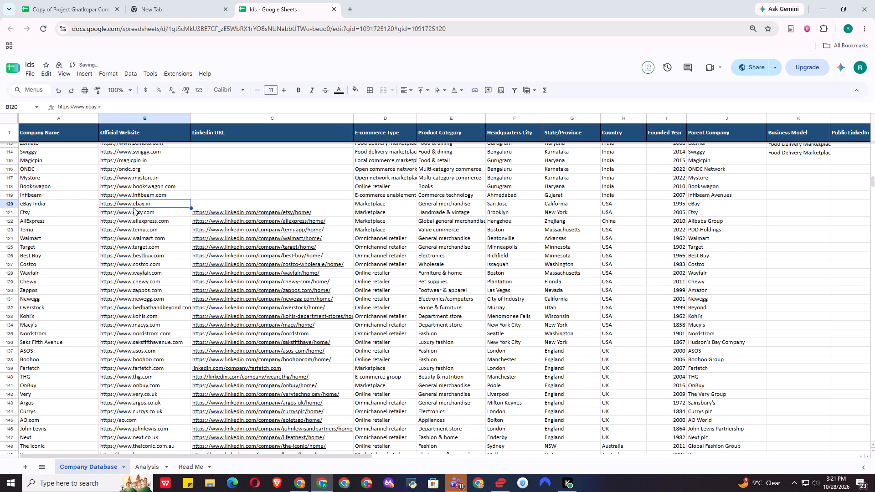
left_click(51, 200)
key("ctrl+c")
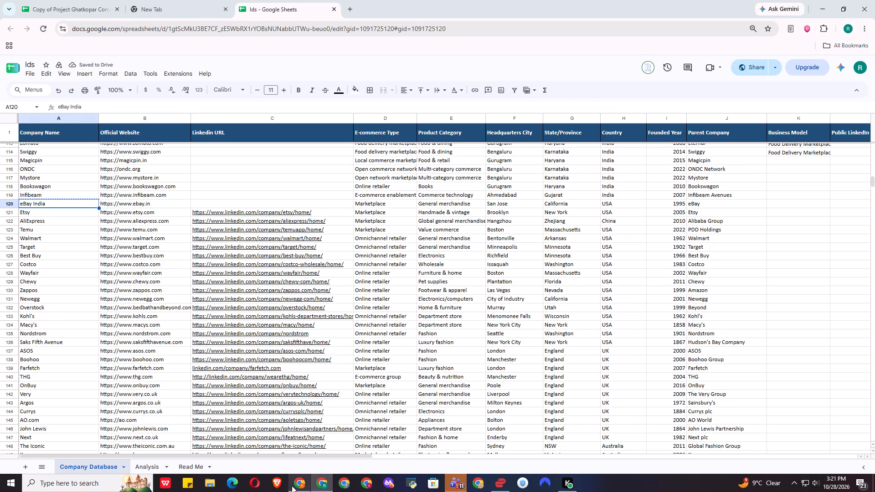
left_click(290, 484)
left_click(9, 25)
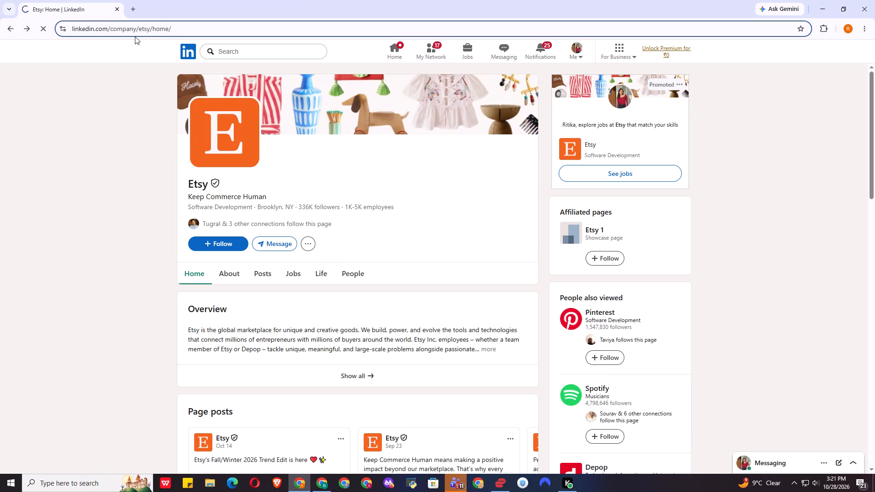
left_click_drag(141, 64, 93, 77)
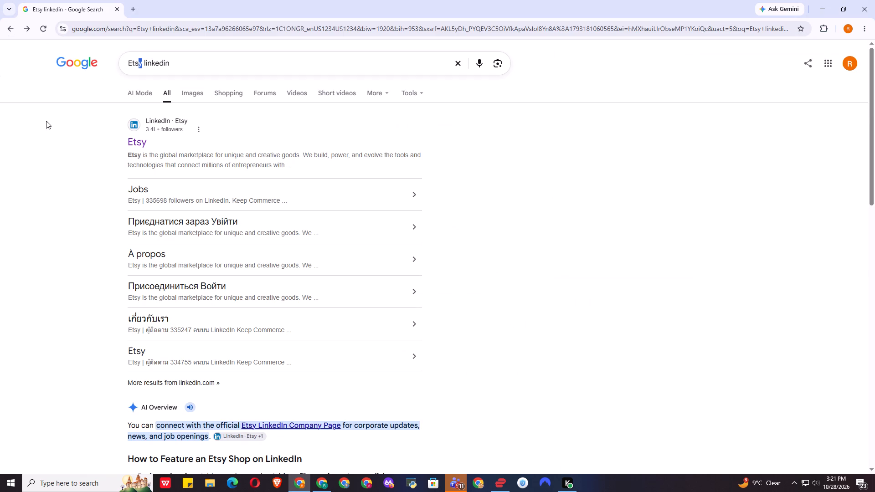
key("ctrl+v")
key("Return")
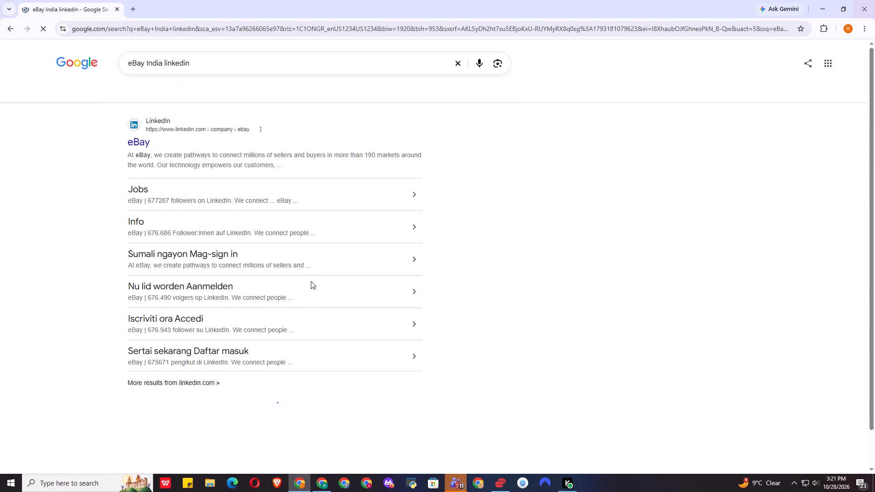
left_click(142, 143)
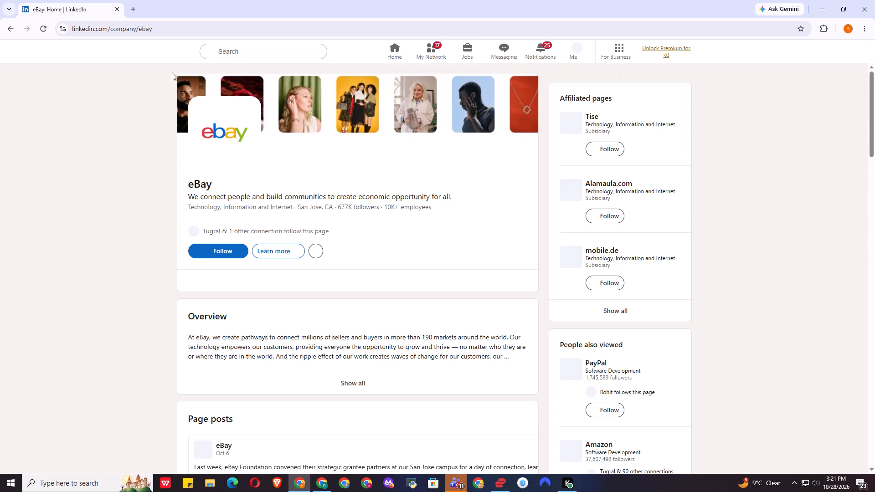
left_click_drag(176, 27, 51, 58)
key("ctrl+c")
key("ctrl+c")
key("ctrl+c")
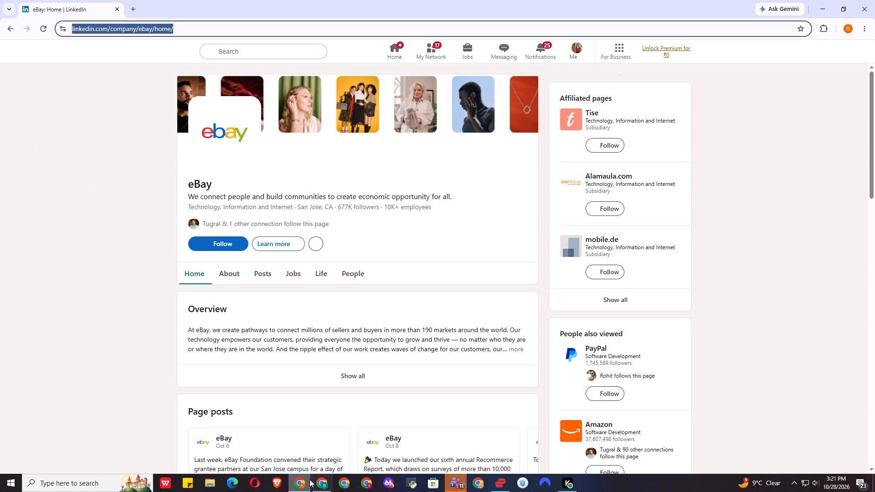
left_click(324, 483)
left_click(260, 205)
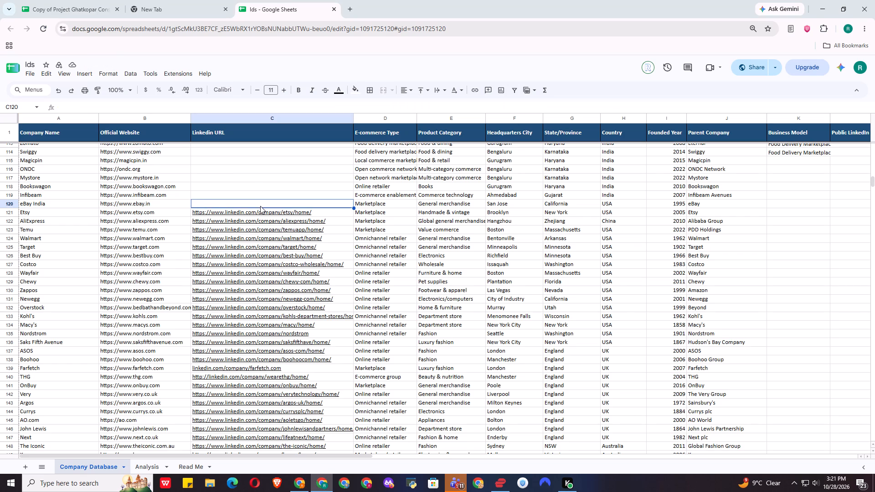
key("ctrl+v")
Copy the company name Infibeam from the sheet, search Google for "Infibeam linkedin" and open the Infibeam LinkedIn page.
left_click(125, 193)
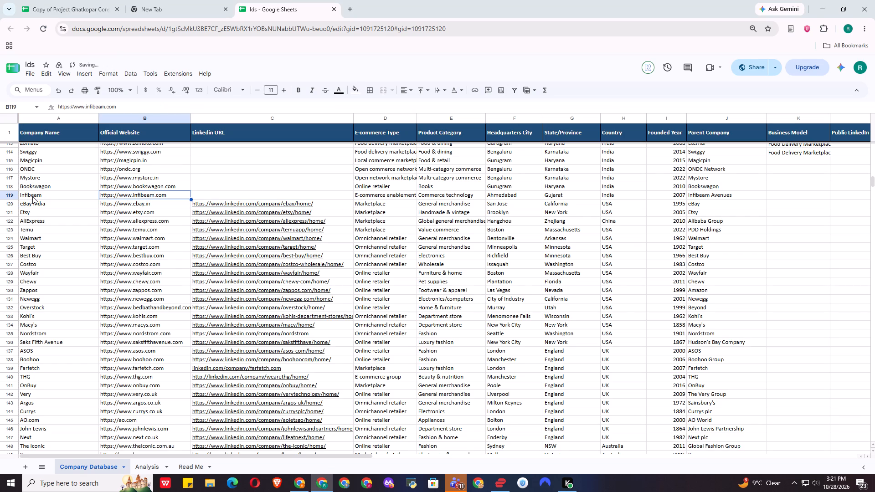
left_click(32, 196)
key("ctrl+c")
left_click(293, 482)
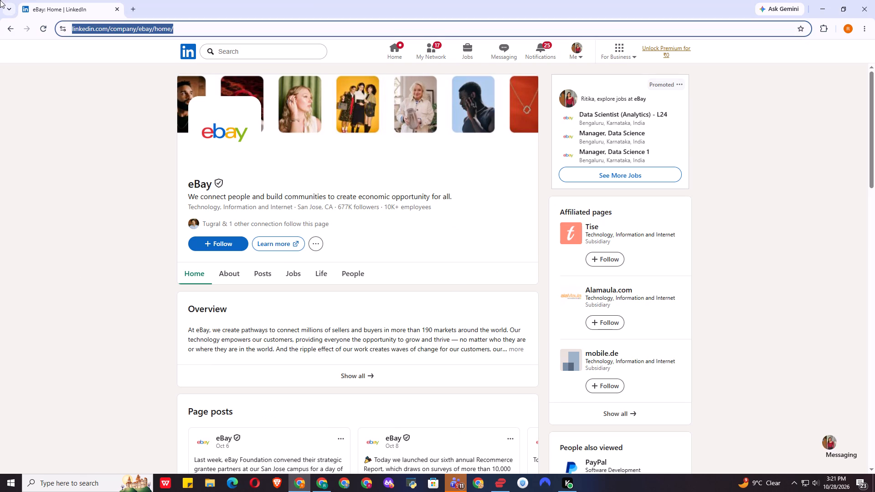
left_click(13, 24)
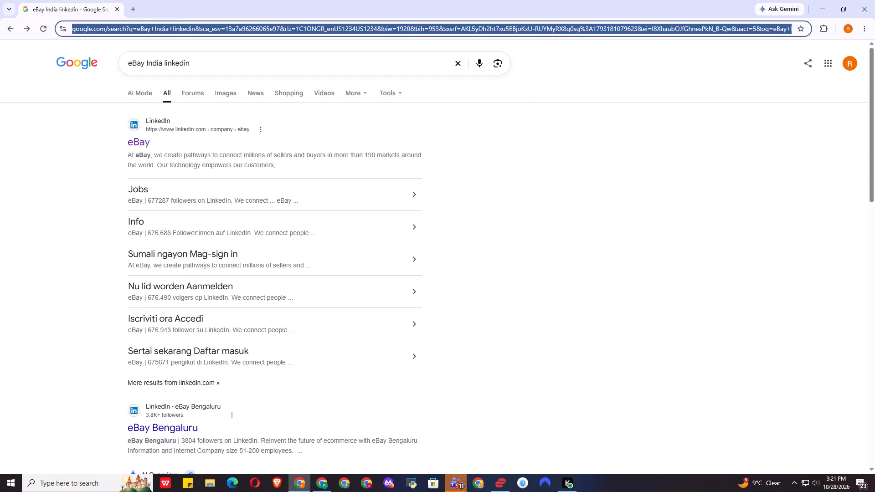
left_click(165, 69)
left_click_drag(162, 64, 116, 62)
key("ctrl+v")
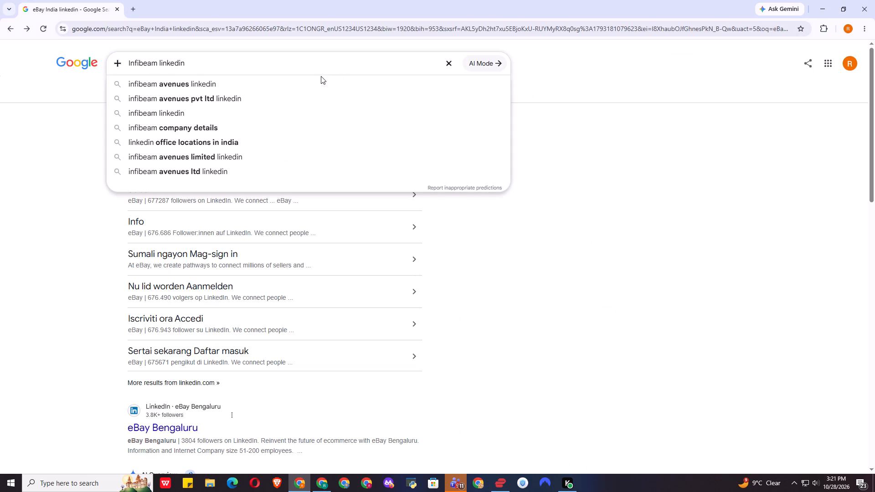
key("Return")
left_click(149, 132)
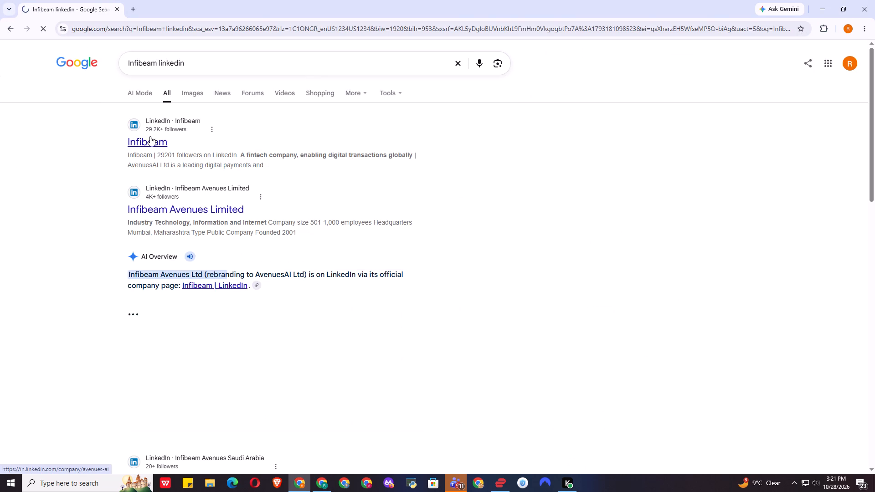
left_click(155, 142)
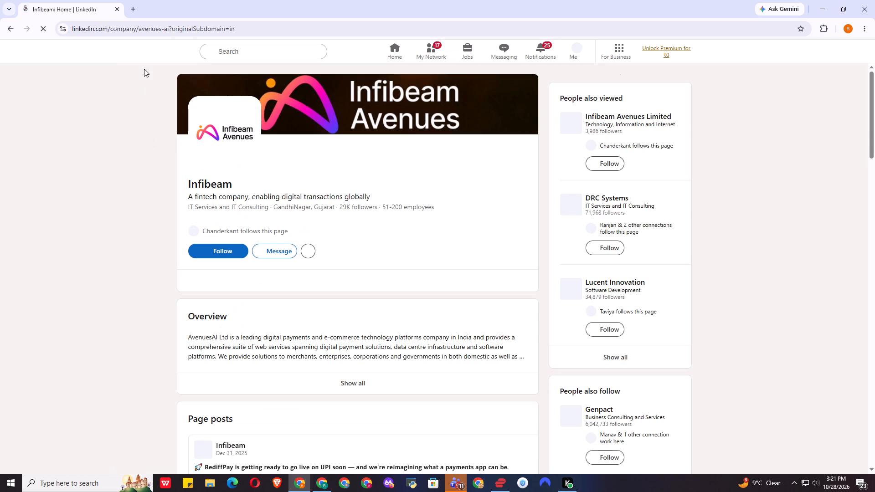
left_click(118, 108)
left_click_drag(214, 23, 0, 93)
key("ctrl+c")
key("ctrl+c")
key("ctrl+c")
left_click(321, 478)
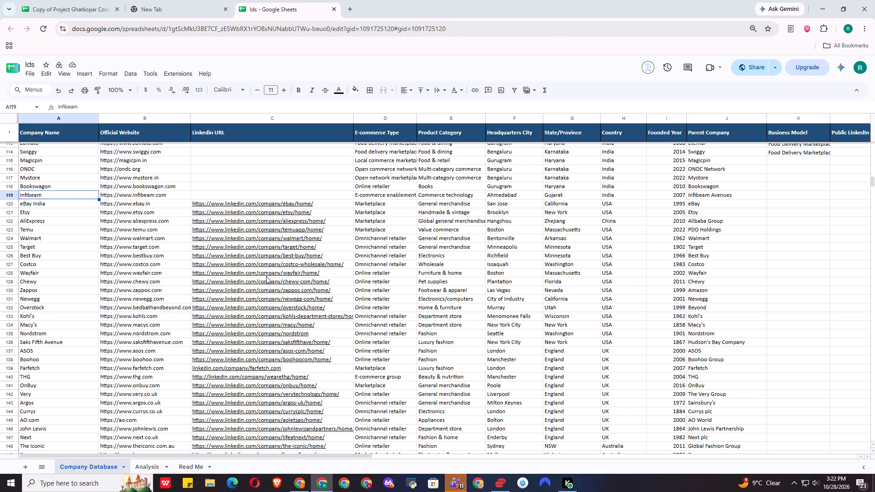
left_click(253, 199)
key("ctrl+v")
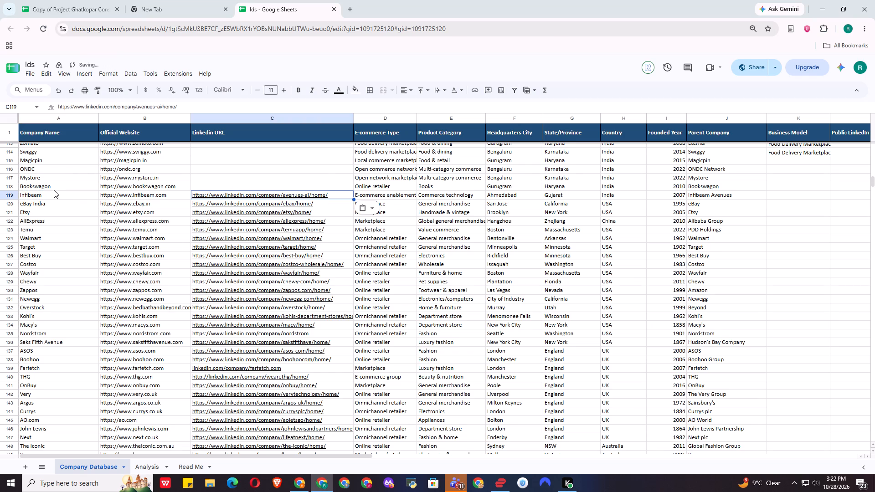
Copy the company name Bookswagon from the sheet, search Google for "Bookswagon linkedin" and open the Bookswagon LinkedIn page.
left_click(54, 190)
key("ctrl+c")
left_click(306, 478)
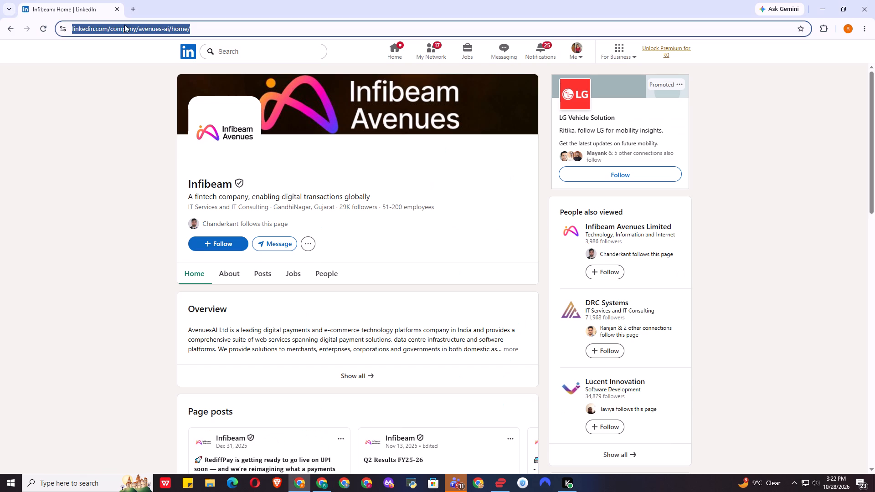
left_click(10, 31)
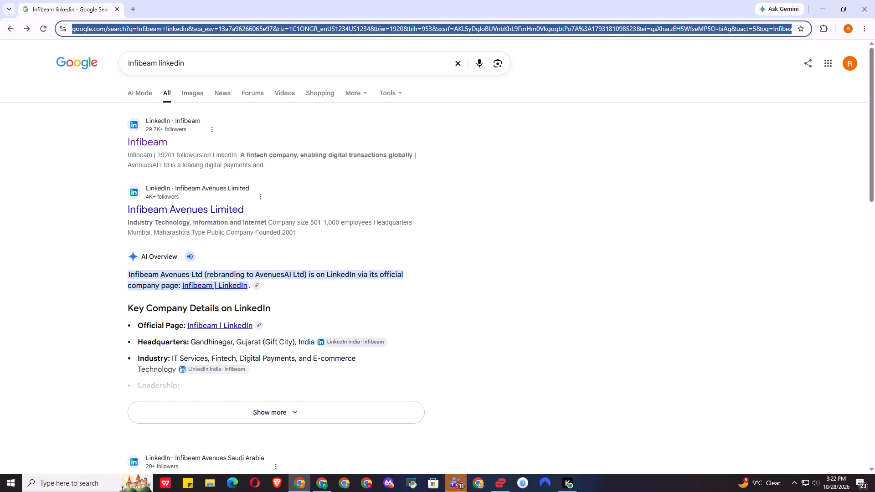
left_click_drag(158, 65, 83, 78)
key("ctrl+v")
key("Return")
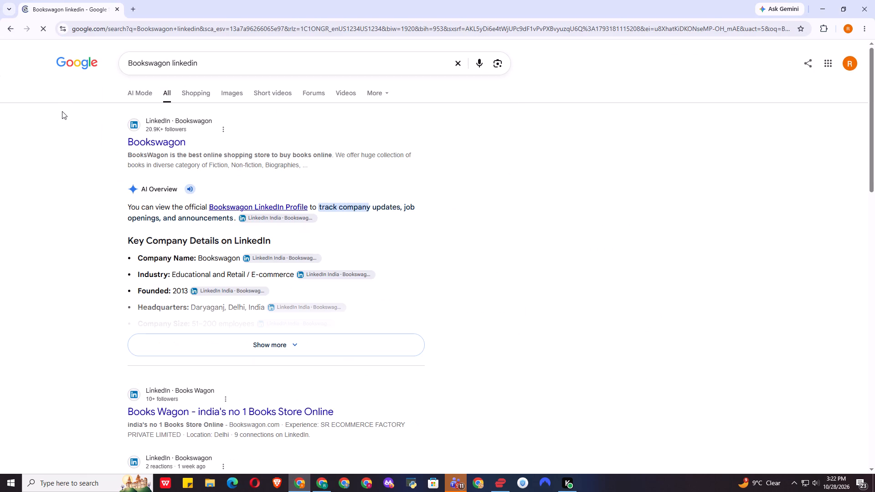
left_click(162, 150)
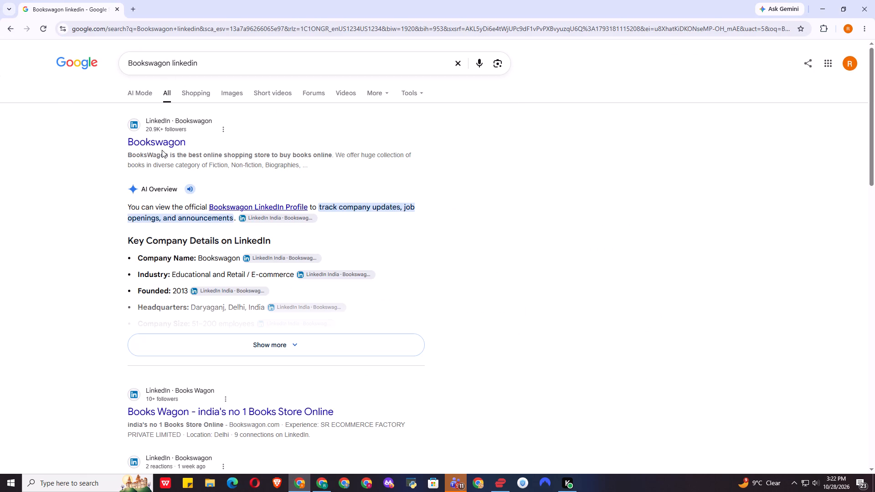
left_click(167, 136)
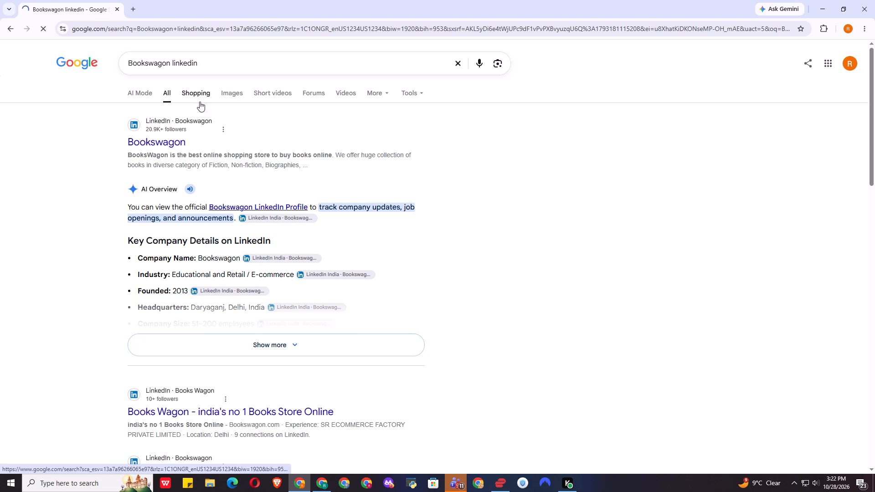
left_click_drag(247, 30, 140, 59)
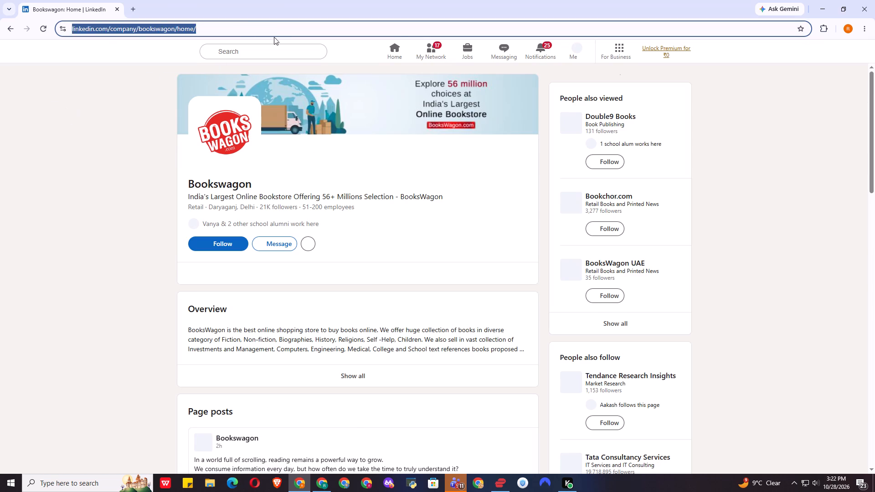
left_click(277, 32)
left_click_drag(273, 28, 0, 90)
key("ctrl+c")
key("ctrl+c")
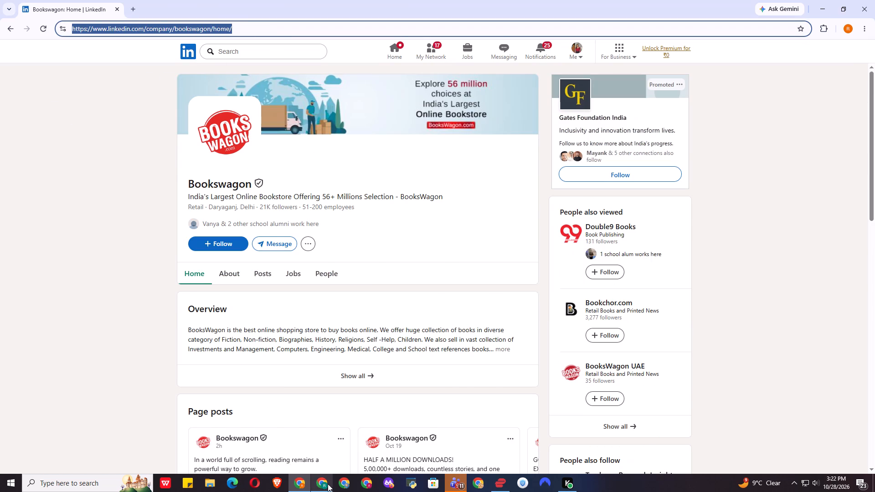
left_click(328, 484)
left_click(236, 187)
key("ctrl+v")
Copy the company name Mystore from the sheet, search Google for "Mystore linkedin" and open the Mystore LinkedIn page.
left_click(36, 177)
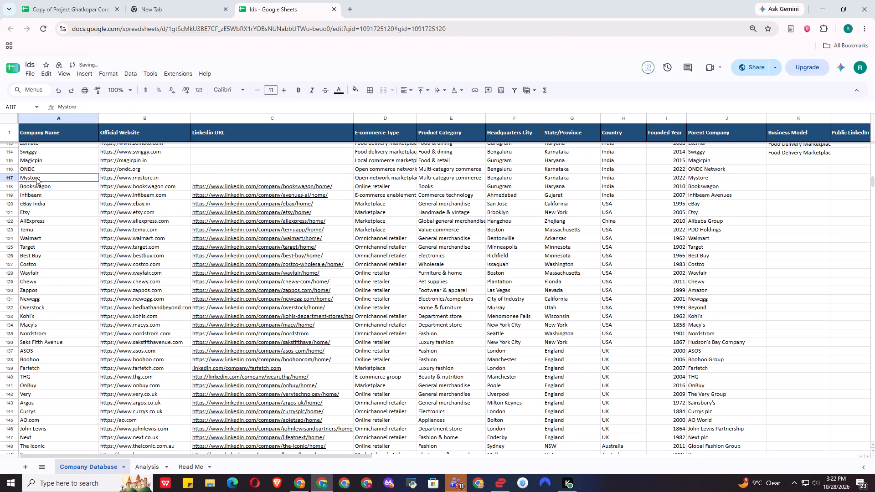
key("ctrl+c")
left_click(296, 489)
left_click(9, 32)
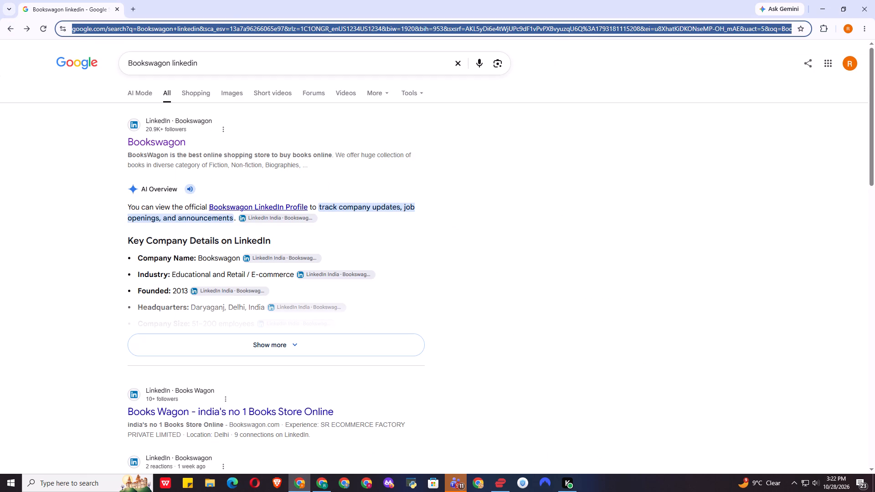
left_click_drag(172, 65, 120, 70)
key("ctrl+v")
key("space")
key("Return")
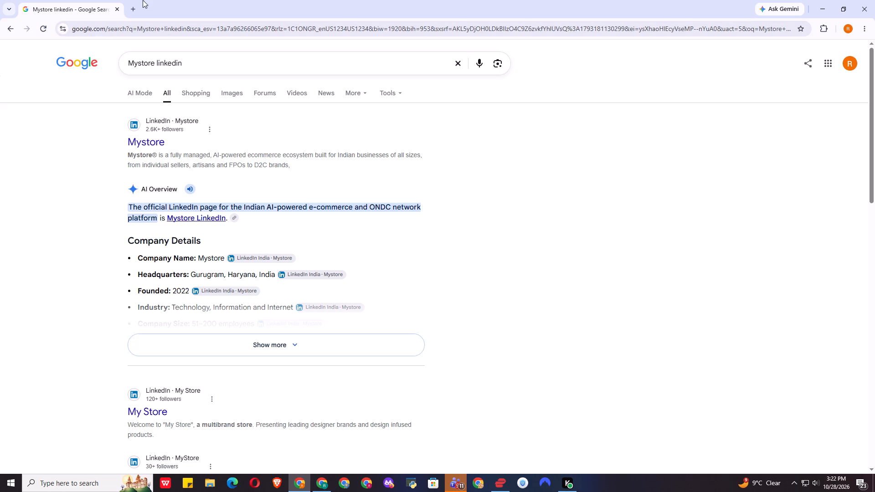
left_click(142, 136)
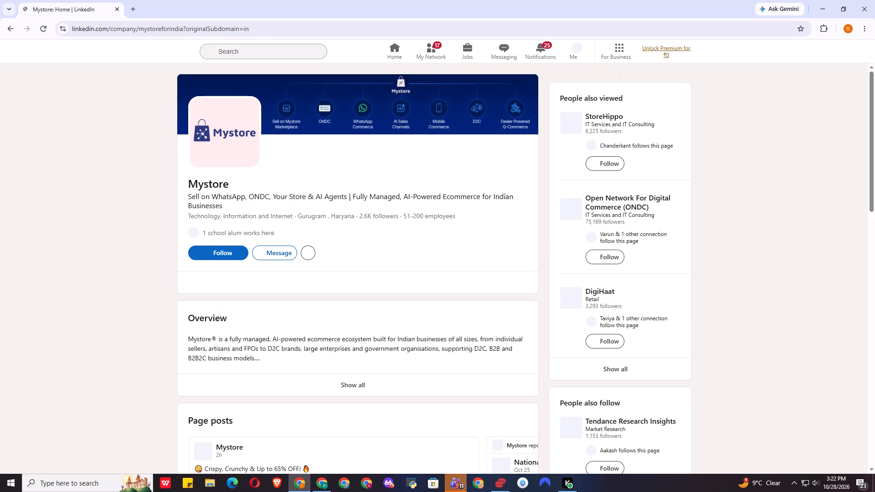
left_click(258, 26)
left_click(268, 27)
double_click(268, 27)
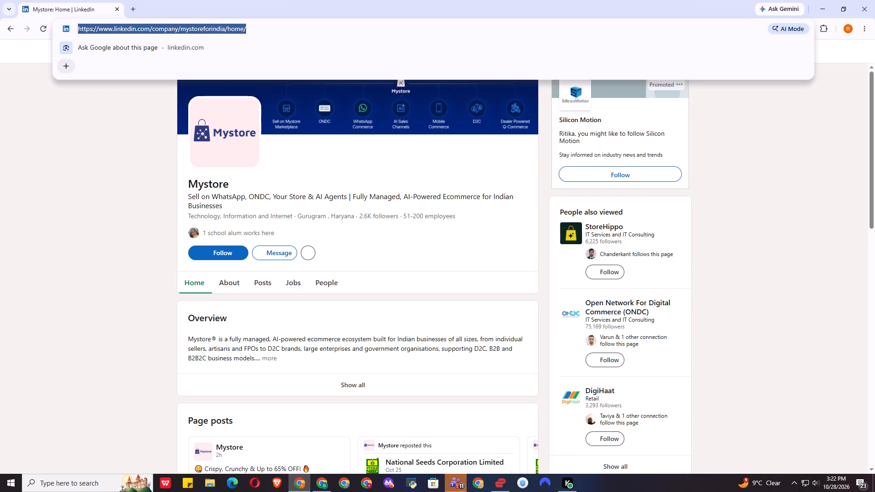
key("ctrl+c")
left_click(326, 477)
left_click(293, 179)
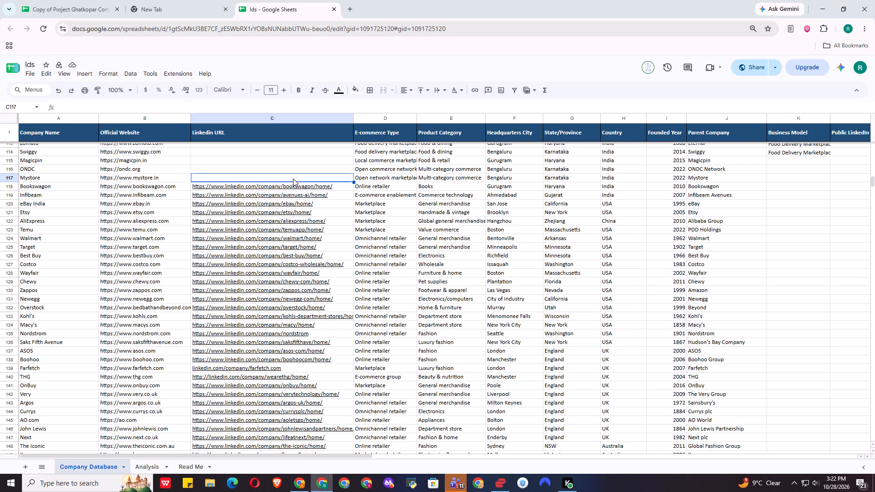
key("ctrl+v")
Copy the company name ONDC from the sheet, search Google for "ONDC linkedin" and open the Open Network For Digital Commerce (ONDC) LinkedIn page.
left_click(41, 165)
left_click(51, 165)
key("ctrl+c")
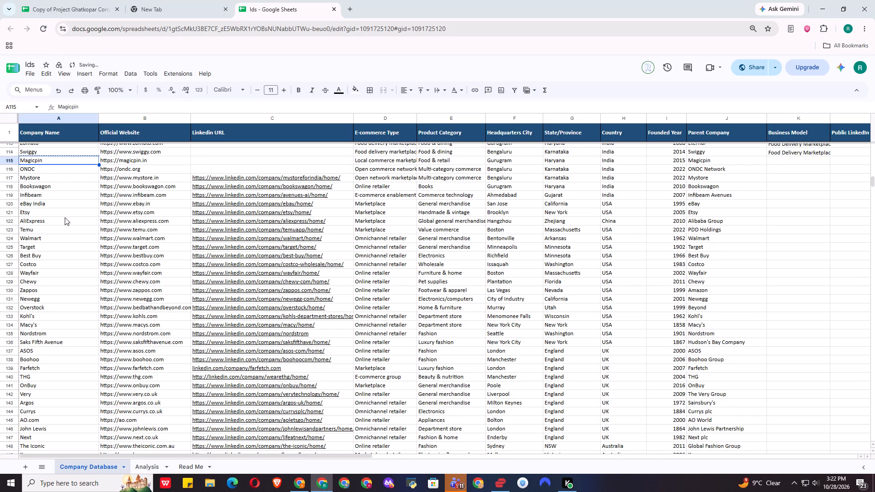
left_click(39, 163)
left_click(60, 166)
key("ctrl+c")
left_click(280, 251)
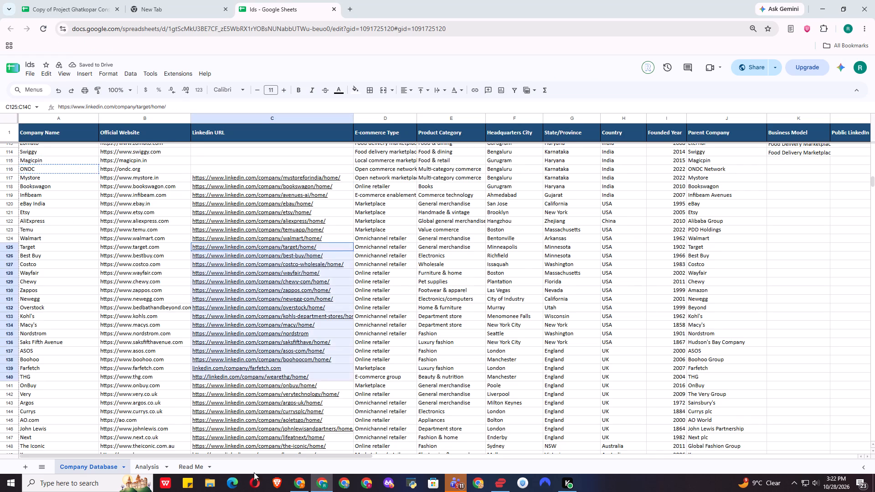
left_click(298, 478)
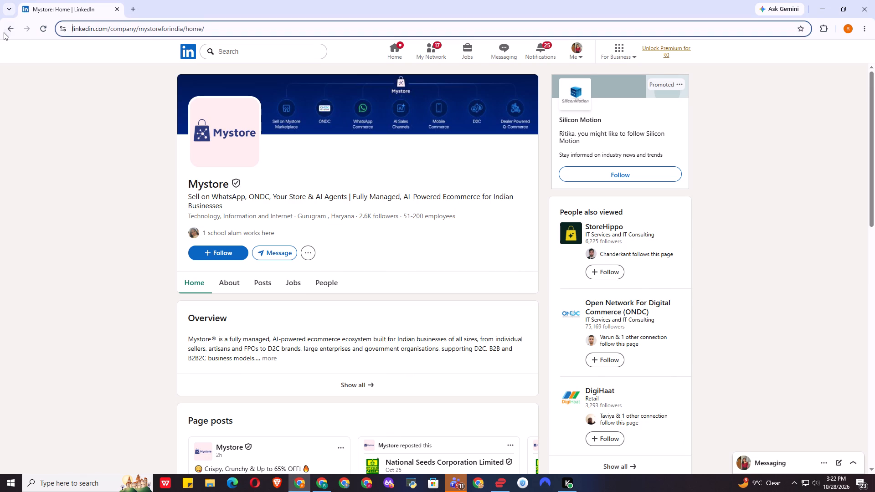
left_click(4, 32)
left_click_drag(155, 61, 36, 84)
key("ctrl+v")
key("Return")
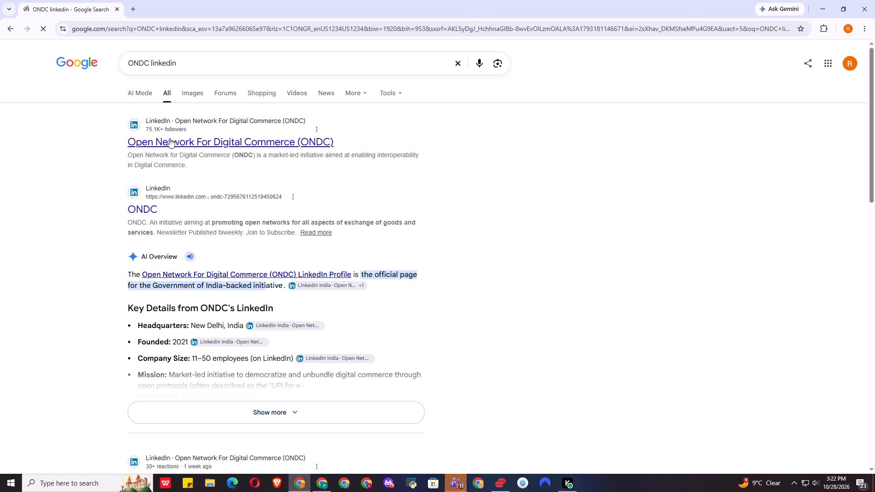
left_click(170, 139)
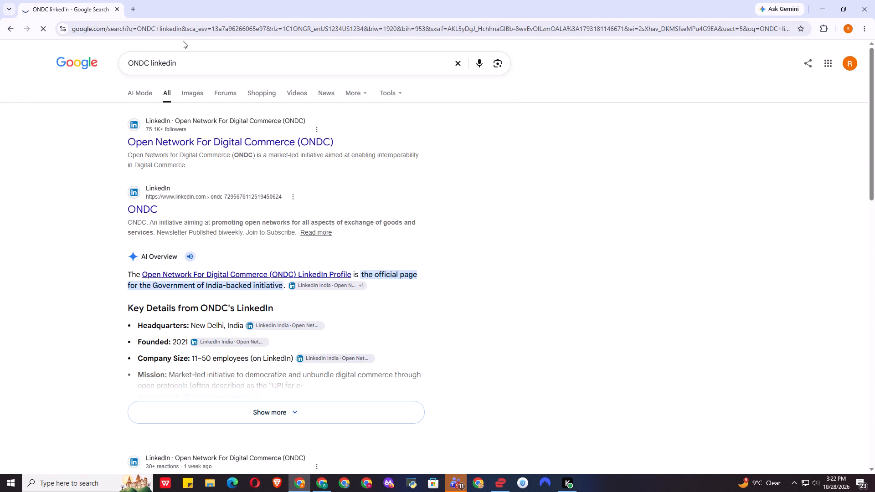
scroll(169, 154, "down", 2)
scroll(168, 156, "up", 3)
left_click_drag(310, 30, 0, 109)
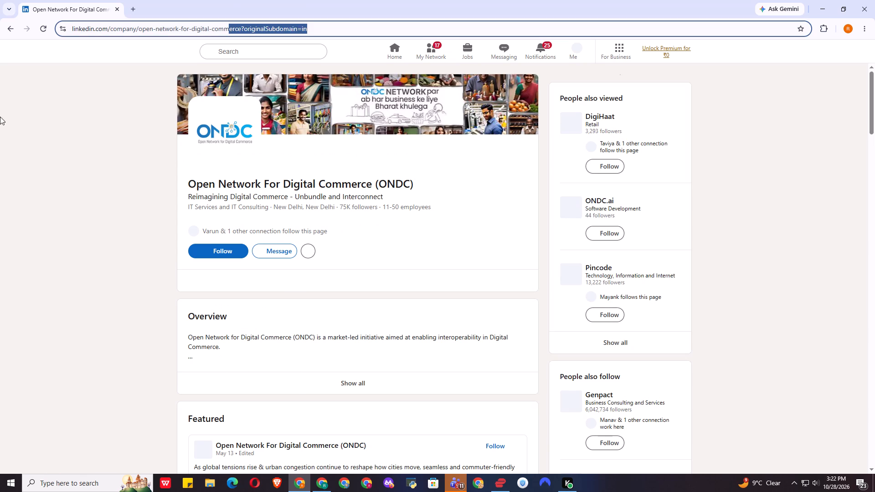
key("ctrl+c")
left_click(276, 25)
left_click_drag(301, 31, 0, 114)
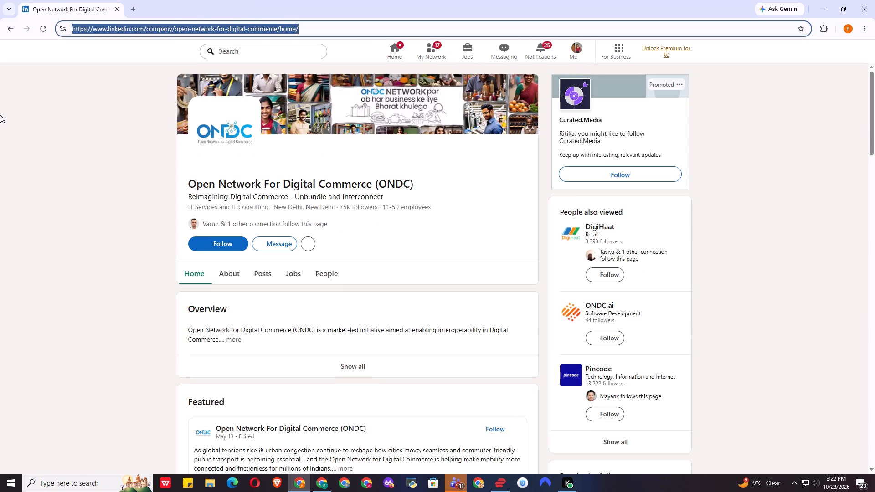
key("ctrl+c")
key("ctrl+c")
key("ctrl+c")
left_click(324, 488)
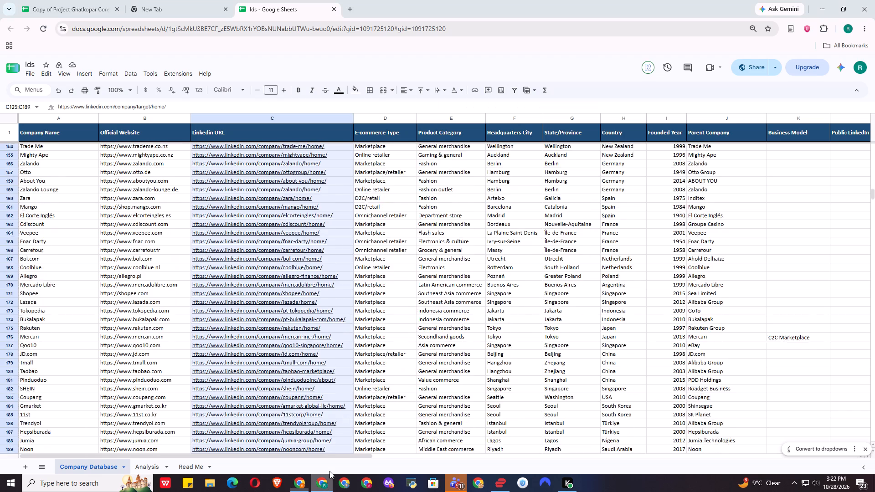
scroll(325, 257, "up", 8)
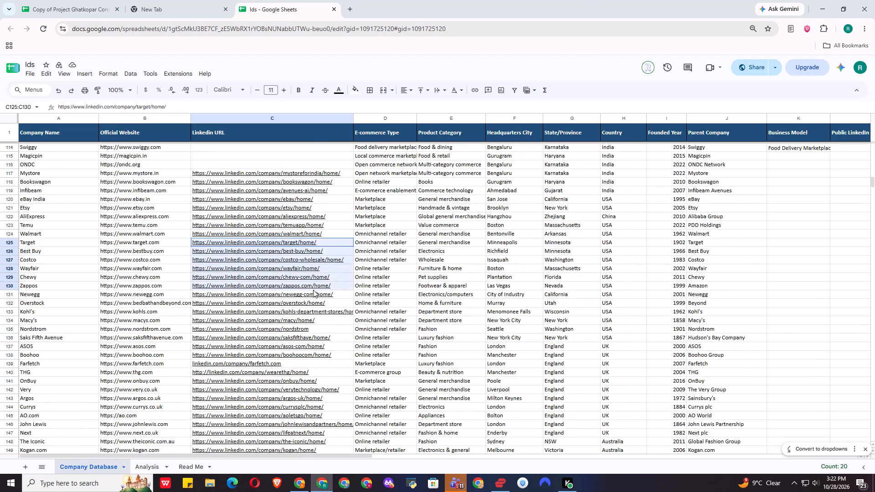
scroll(309, 298, "down", 3)
left_click(309, 299)
scroll(427, 265, "up", 9)
scroll(365, 293, "down", 4)
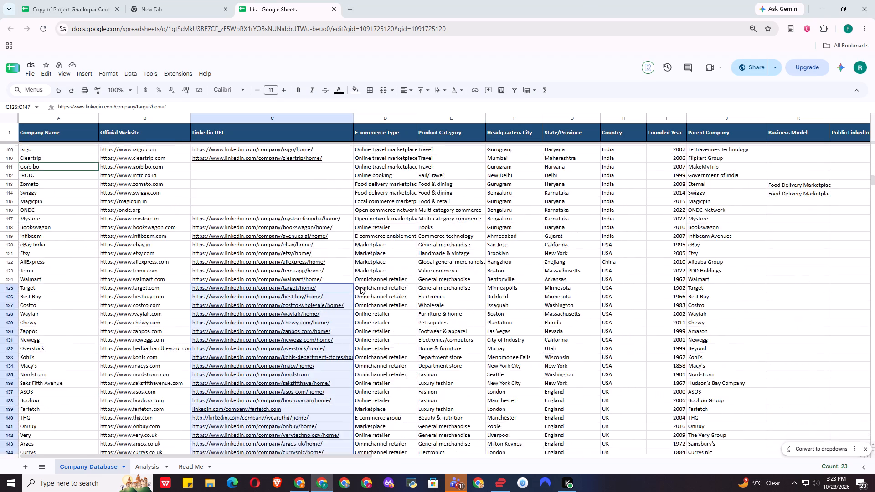
scroll(360, 287, "down", 11)
scroll(357, 283, "up", 11)
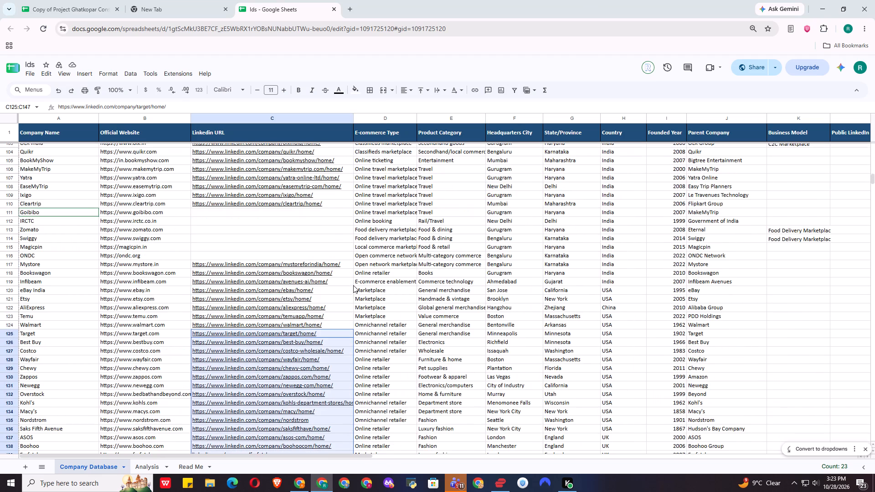
left_click(259, 257)
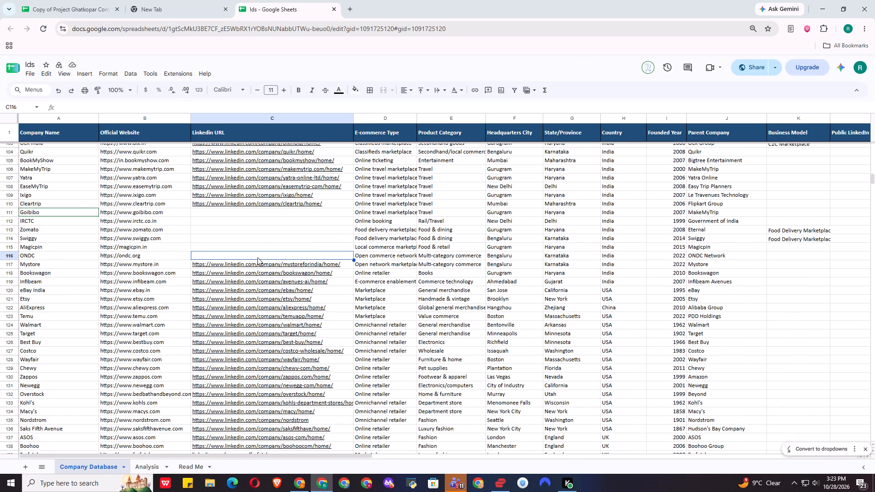
key("ctrl+v")
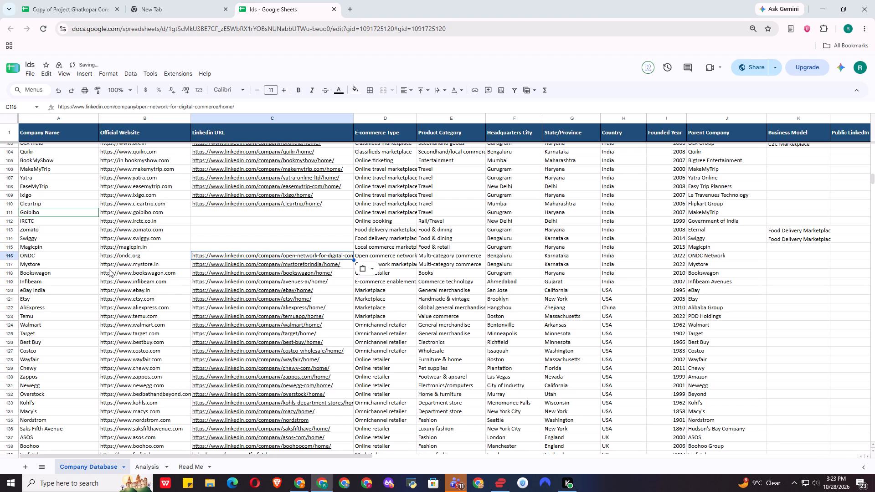
Copy the company name Magicpin from the sheet, search Google for "Magicpinlinkedin" and open the magicpin company LinkedIn page.
left_click(121, 247)
left_click(32, 249)
key("ctrl+c")
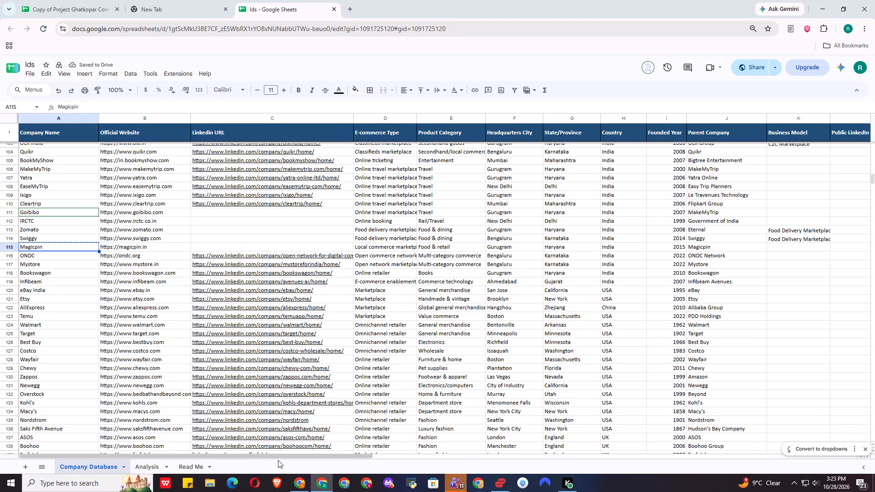
left_click(293, 477)
left_click(12, 25)
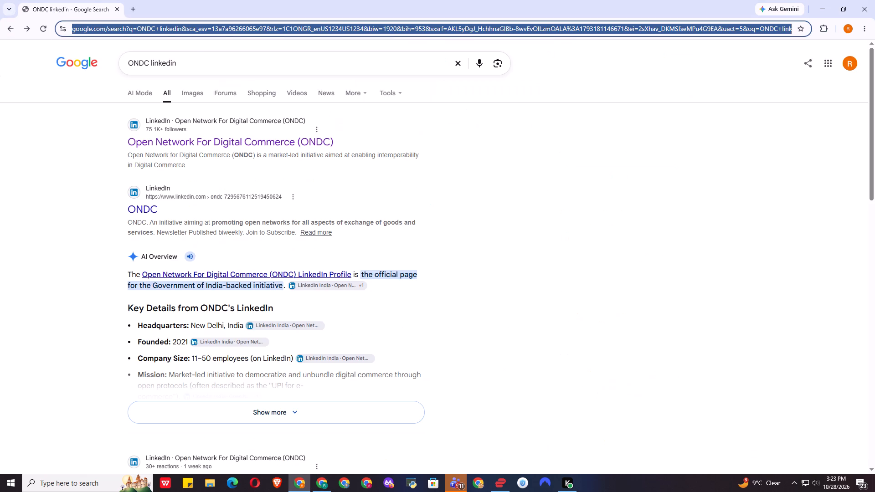
left_click_drag(150, 61, 47, 91)
key("ctrl+v")
key("Return")
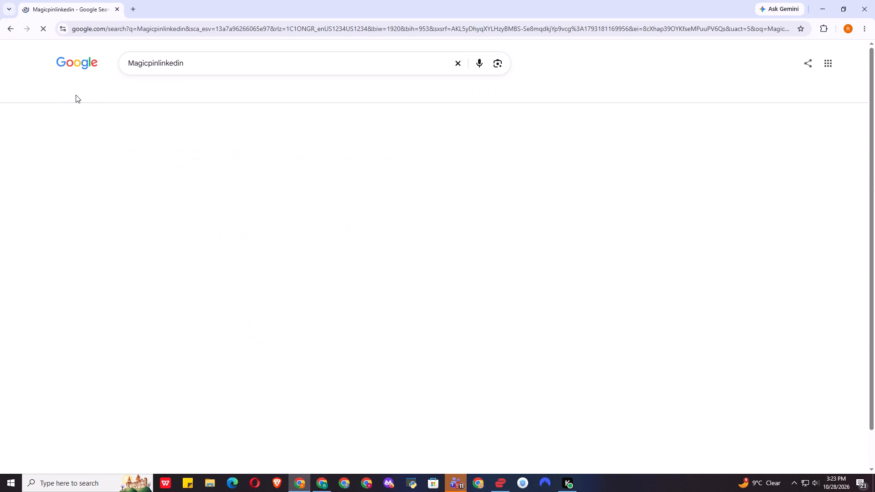
left_click(156, 339)
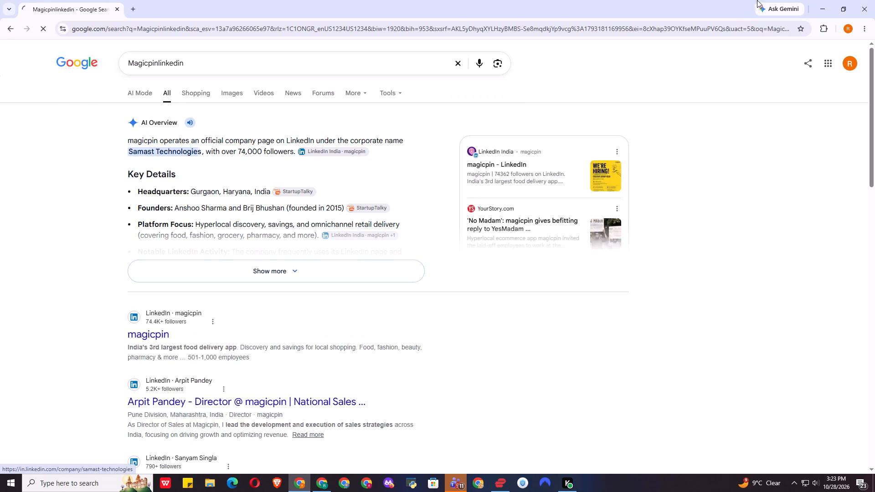
scroll(210, 300, "down", 2)
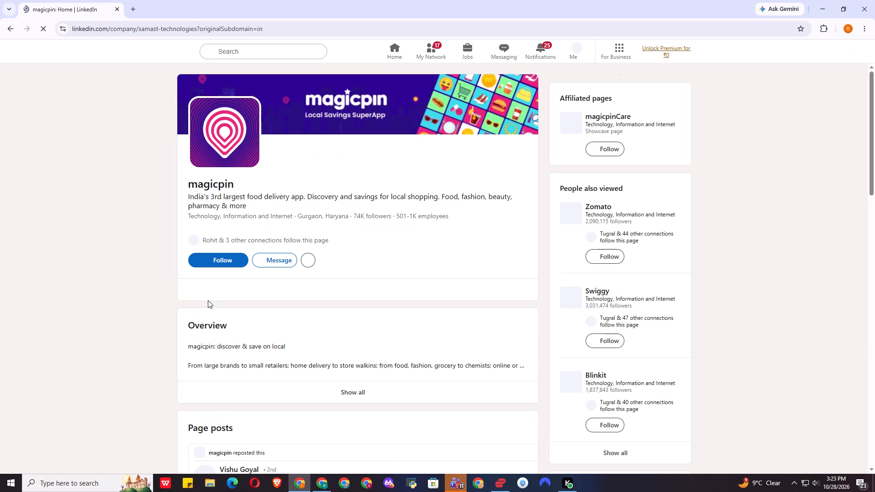
left_click(254, 34)
left_click(285, 31)
left_click_drag(285, 31, 0, 107)
key("ctrl+c")
key("ctrl+c")
left_click(323, 481)
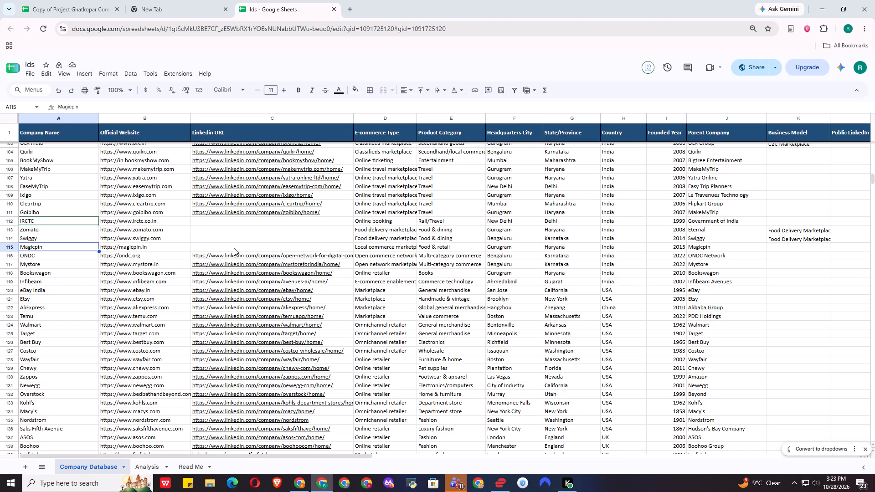
left_click(234, 246)
key("ctrl+v")
Copy the company name Swiggy from the sheet, search Google for "Swiggy linkedin" and open the Swiggy LinkedIn page.
left_click(61, 237)
key("ctrl+c")
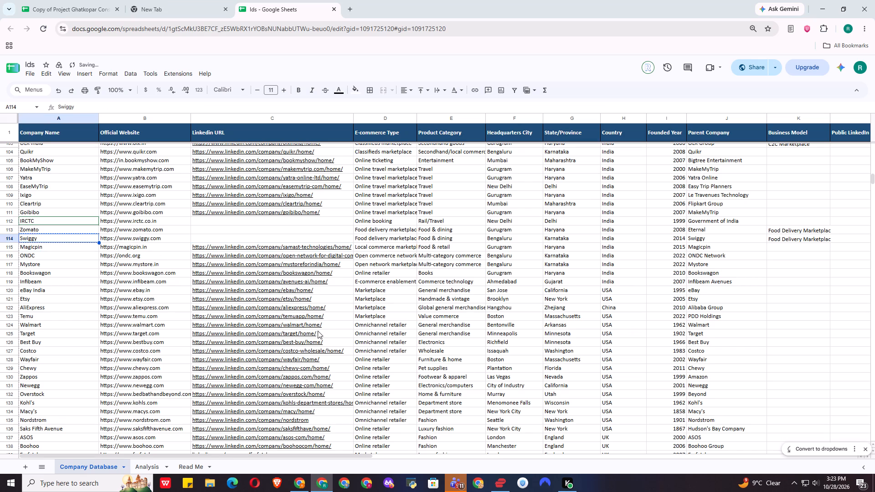
left_click(301, 483)
left_click(9, 26)
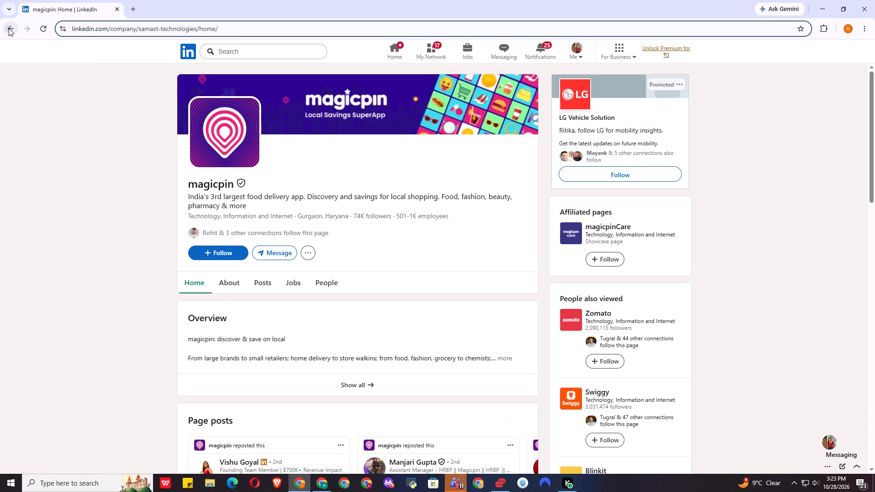
left_click_drag(158, 56, 60, 93)
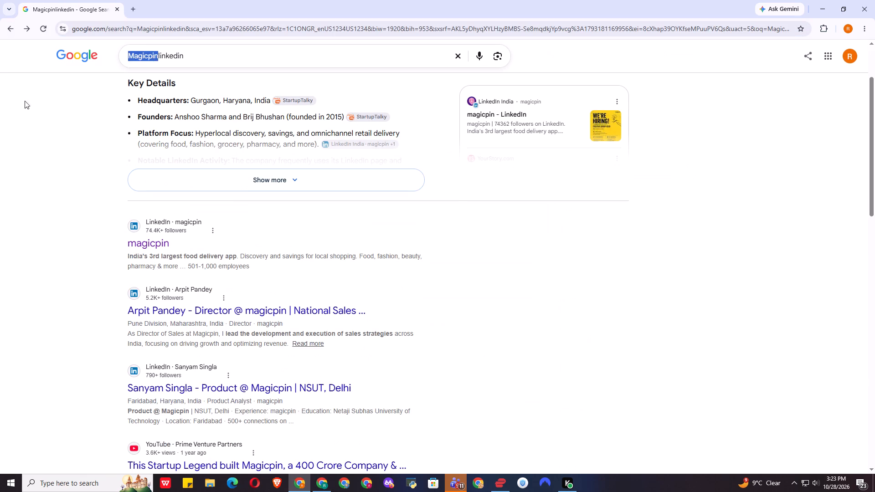
key("ctrl+v")
key("space")
key("Return")
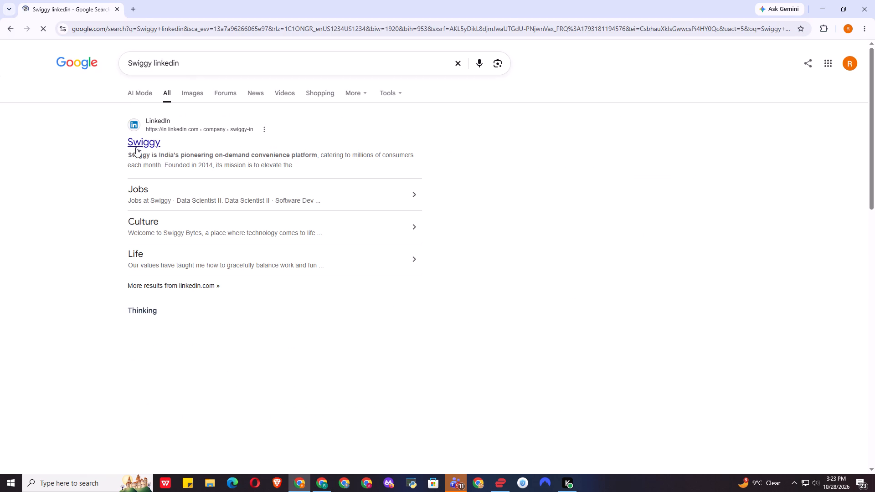
left_click(140, 140)
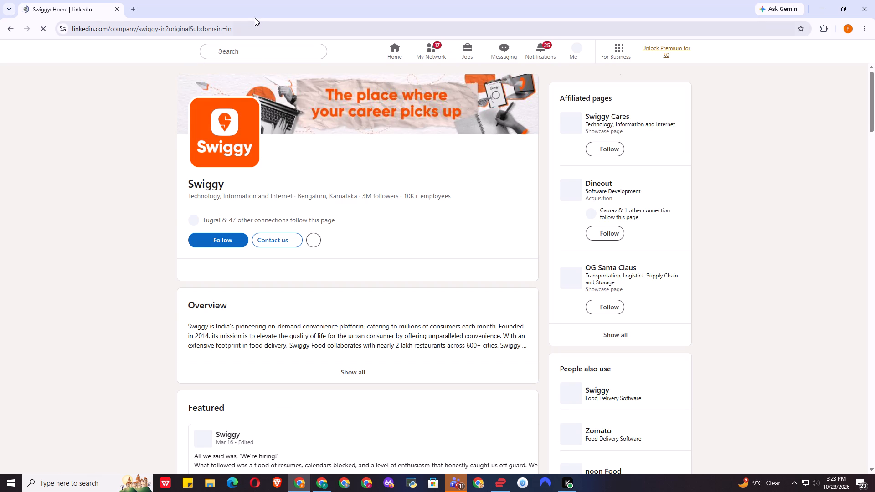
left_click(270, 25)
left_click(271, 26)
double_click(308, 22)
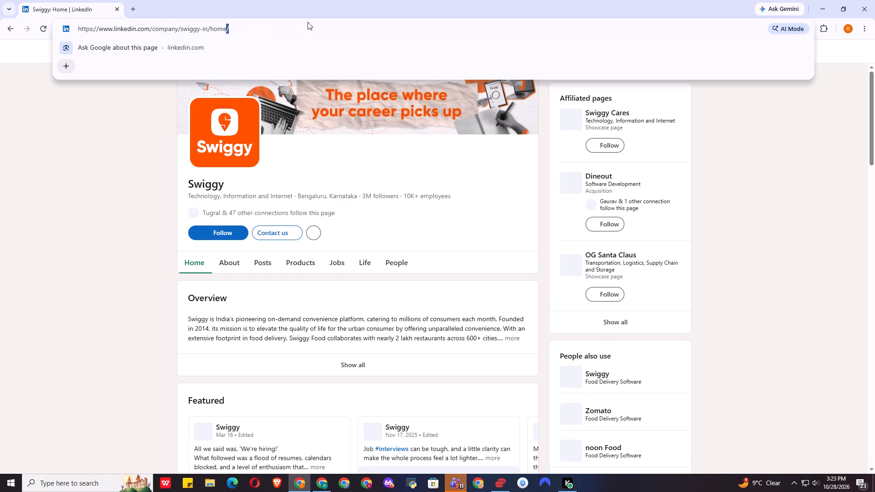
triple_click(307, 22, "ctrl")
key("ctrl+c")
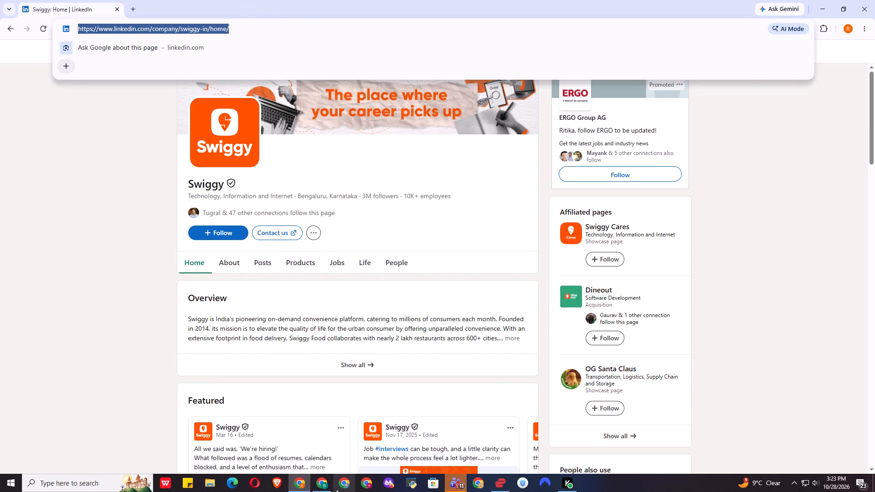
left_click(325, 485)
left_click(230, 236)
key("ctrl+v")
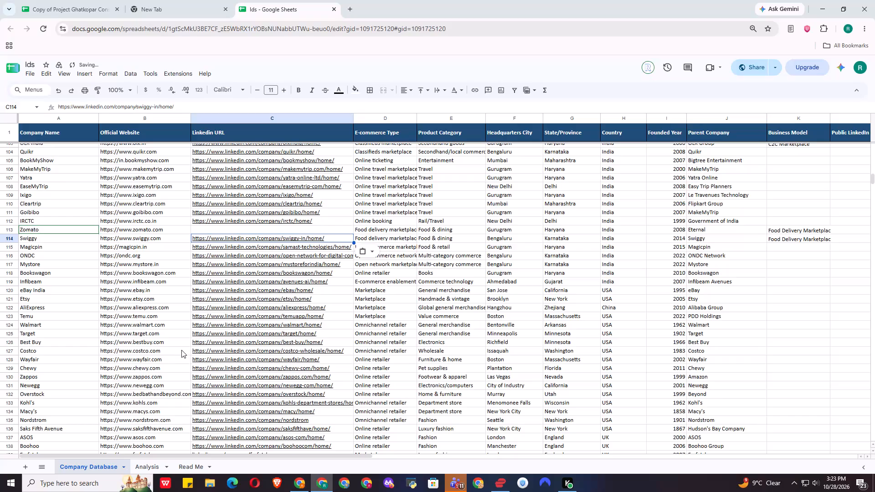
scroll(260, 331, "down", 6)
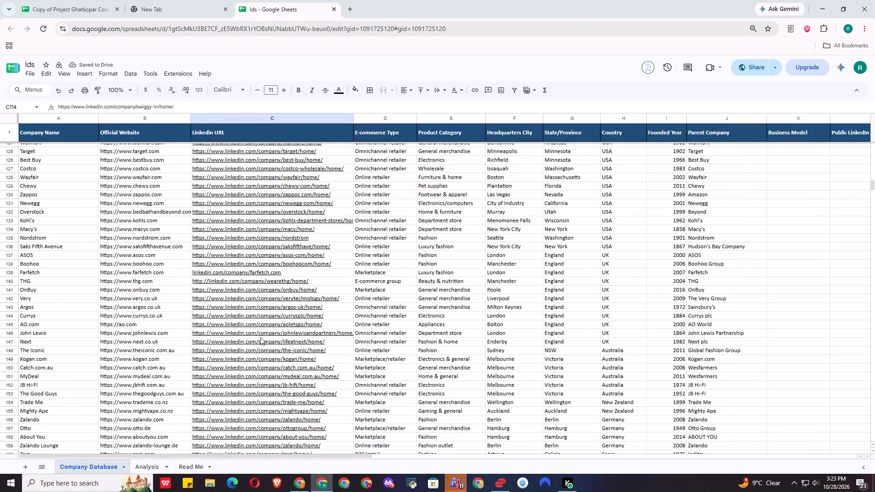
scroll(260, 337, "down", 8)
scroll(259, 340, "up", 15)
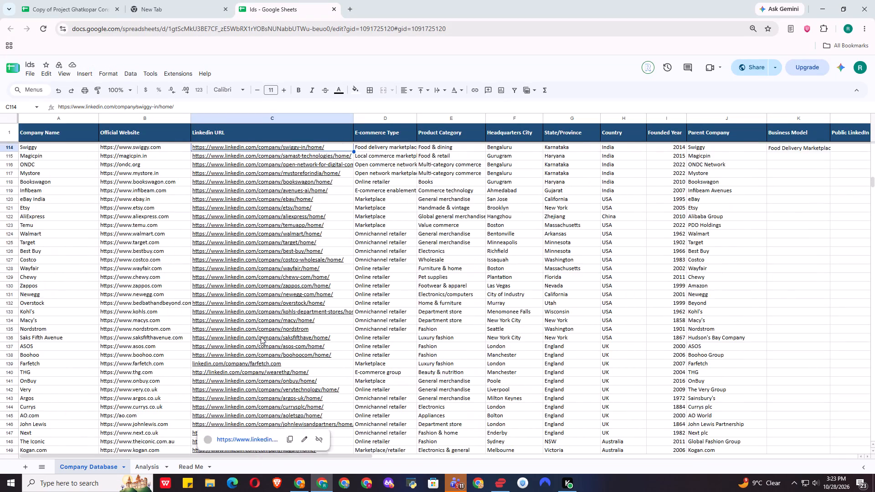
scroll(261, 337, "up", 20)
scroll(261, 337, "up", 7)
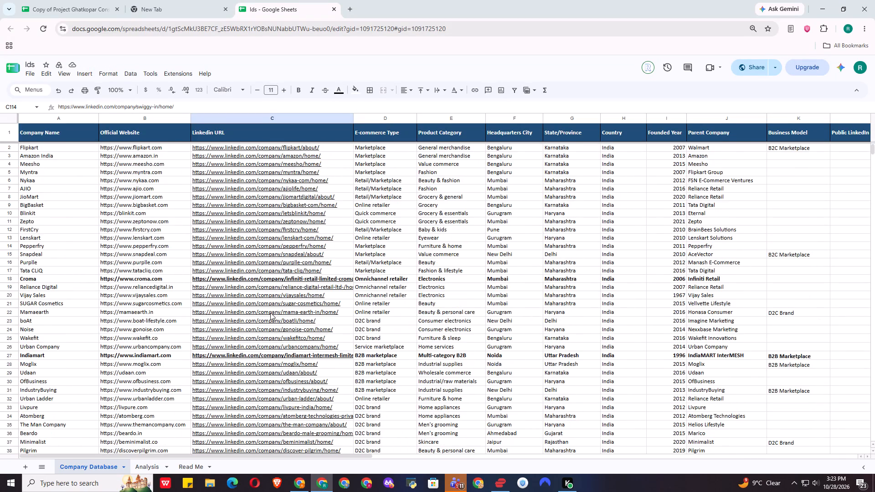
scroll(270, 313, "up", 5)
scroll(145, 328, "down", 6)
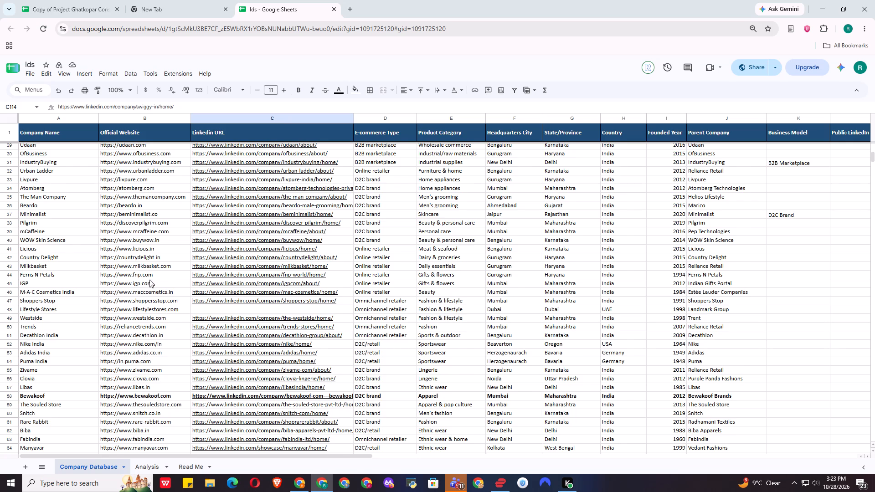
scroll(152, 284, "down", 20)
scroll(152, 284, "down", 1)
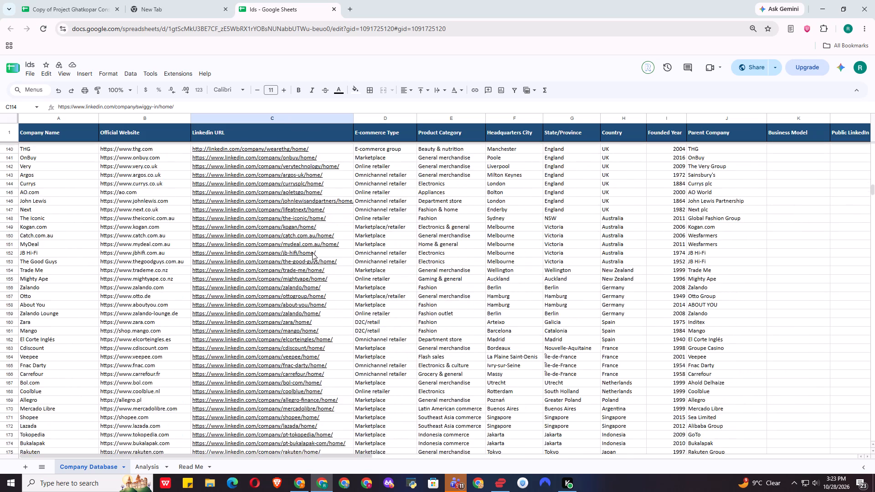
scroll(312, 252, "down", 7)
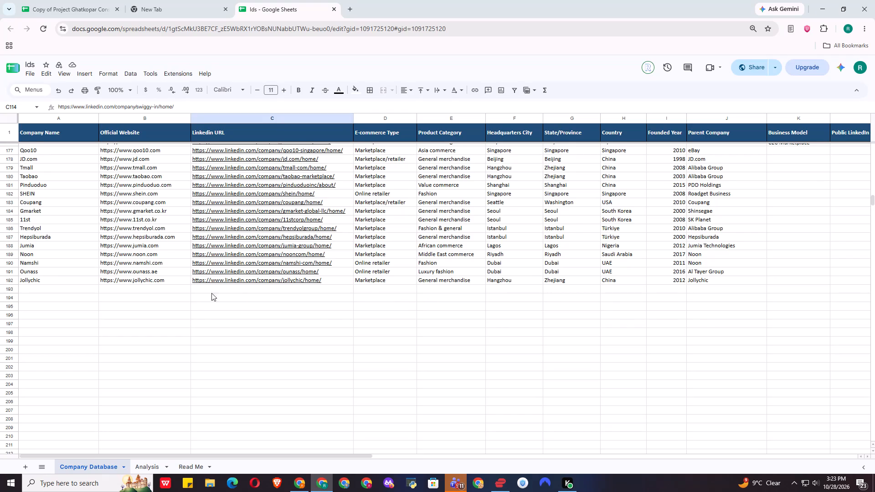
scroll(516, 339, "up", 10)
scroll(510, 290, "up", 6)
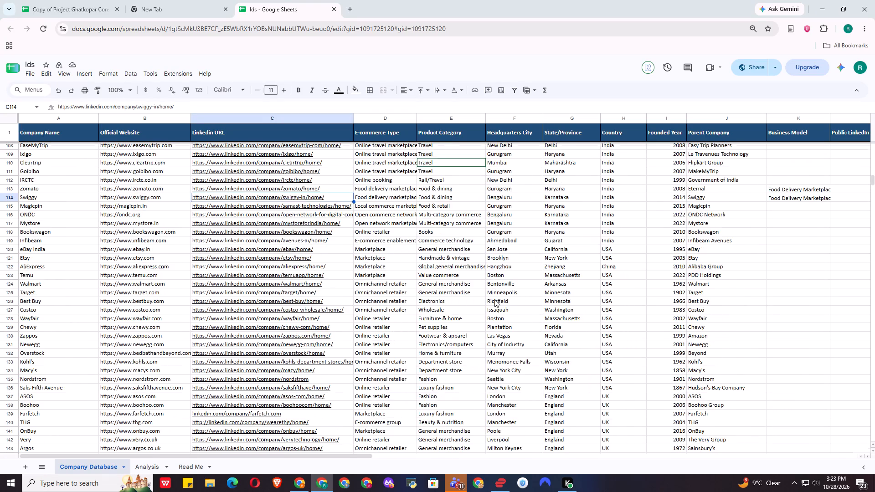
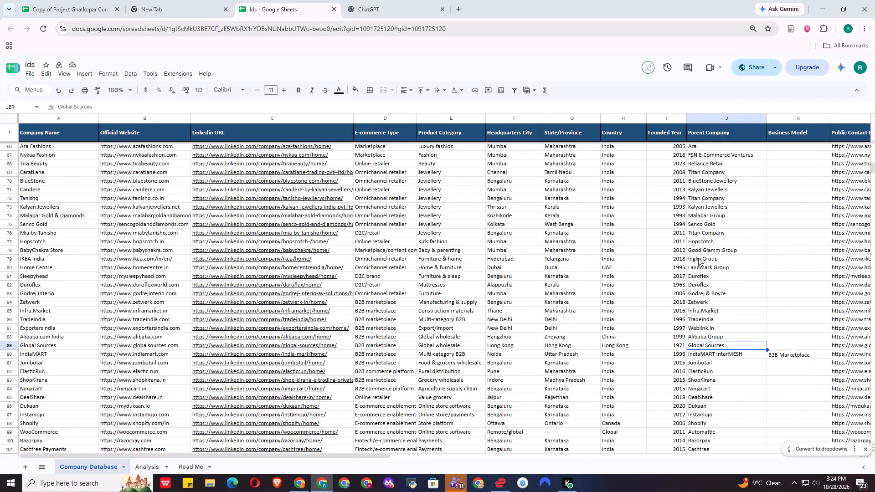
scroll(698, 258, "up", 3)
left_click(693, 200)
left_click(702, 249)
left_click(705, 188)
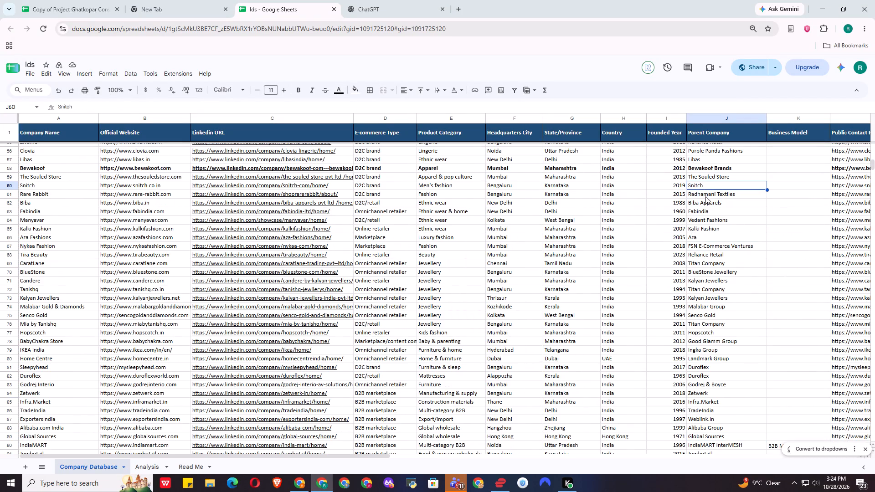
left_click(705, 193)
Examine the product category, e-commerce type, headquarters city, state and country entries for the jewellery, furniture and B2B marketplace companies.
scroll(603, 269, "down", 4)
left_click(535, 207)
left_click(458, 246)
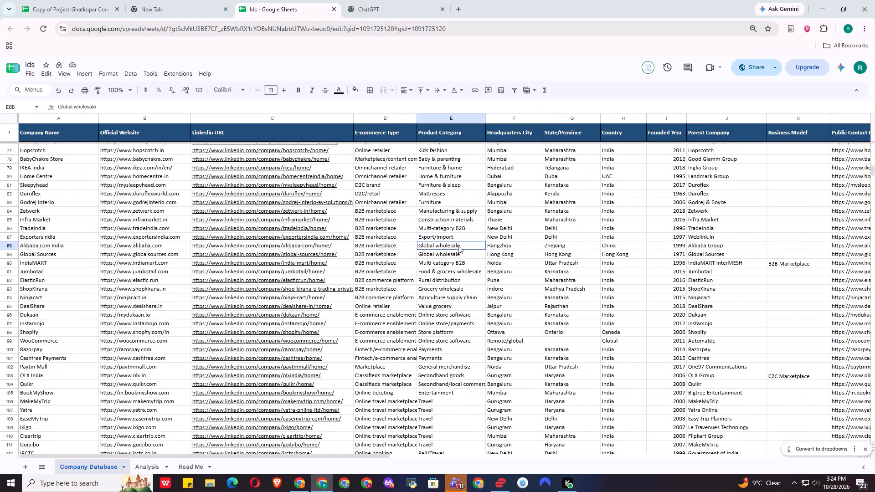
left_click(365, 347)
scroll(576, 308, "up", 2)
left_click_drag(572, 191, 582, 297)
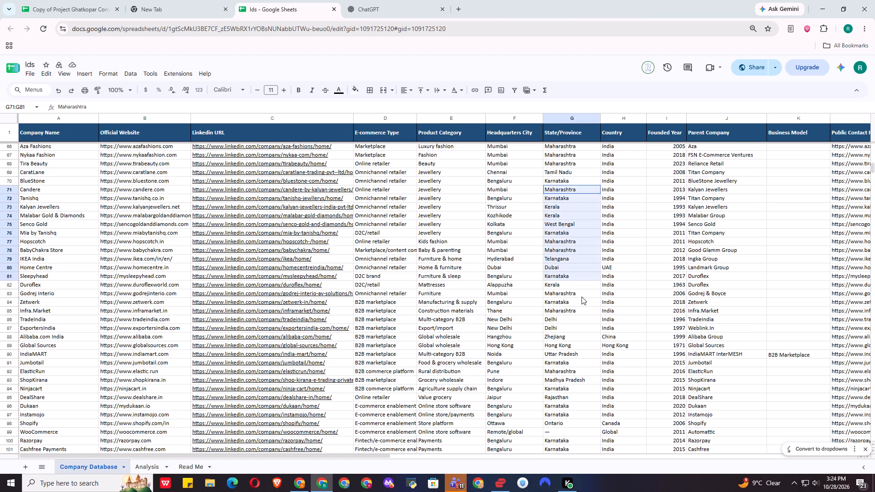
left_click_drag(582, 297, 637, 321)
left_click(568, 401)
scroll(642, 282, "down", 2)
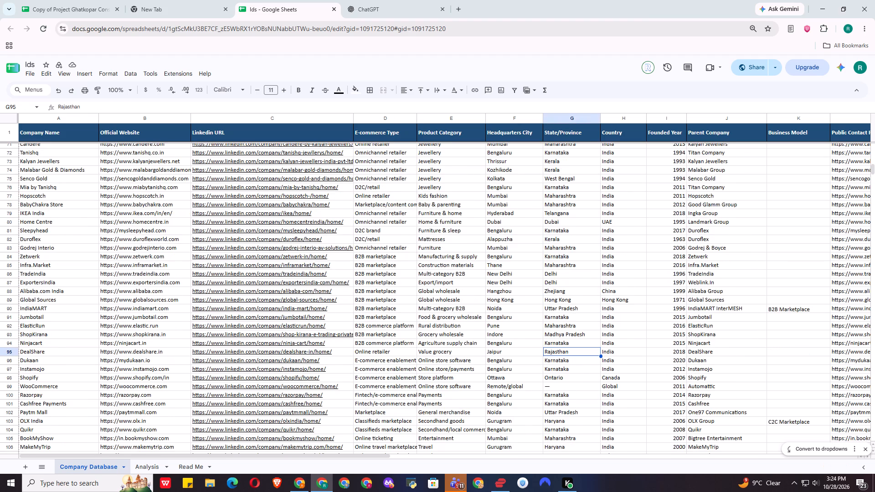
left_click(626, 190)
left_click(626, 191)
left_click(603, 275)
left_click(488, 302)
Look through the remaining company rows down to the last entry, Jollychic, checking names, websites and LinkedIn URLs.
scroll(268, 379, "down", 5)
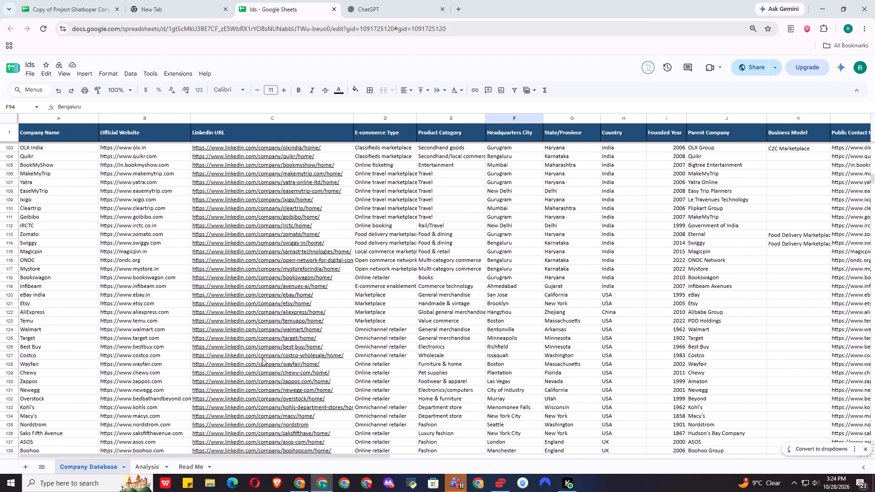
scroll(262, 358, "down", 7)
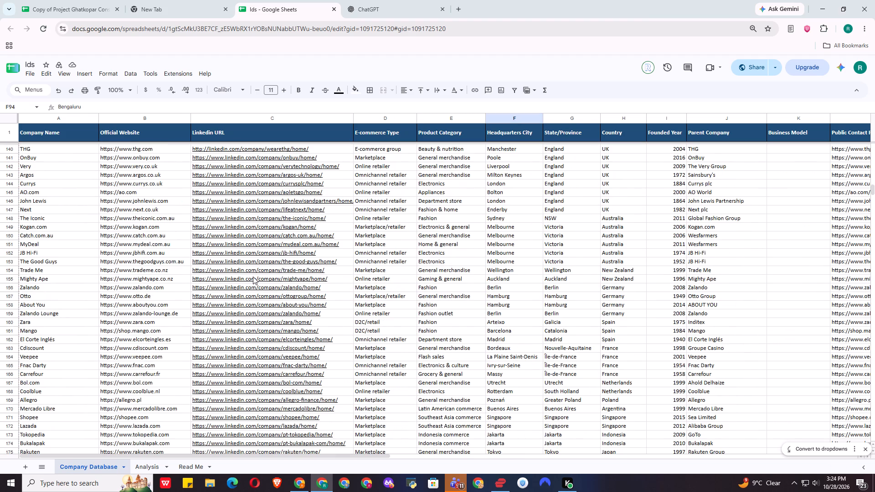
left_click(292, 369)
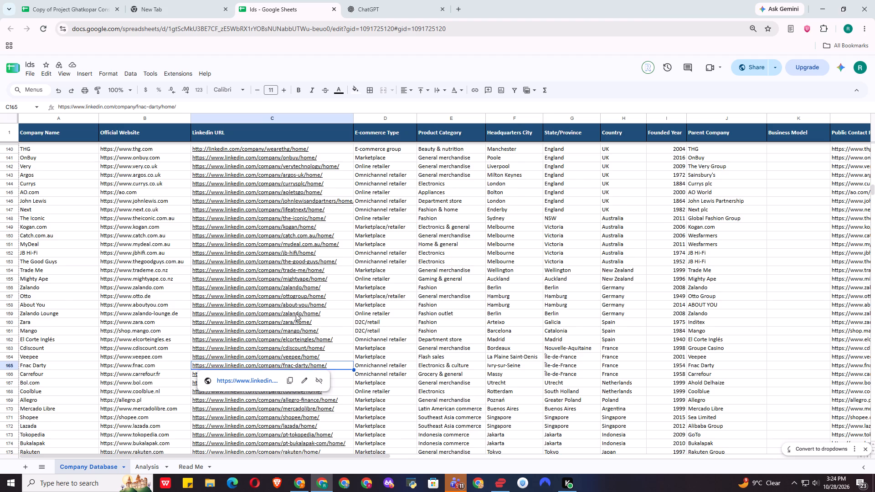
scroll(296, 313, "down", 3)
left_click(245, 335)
left_click(44, 289)
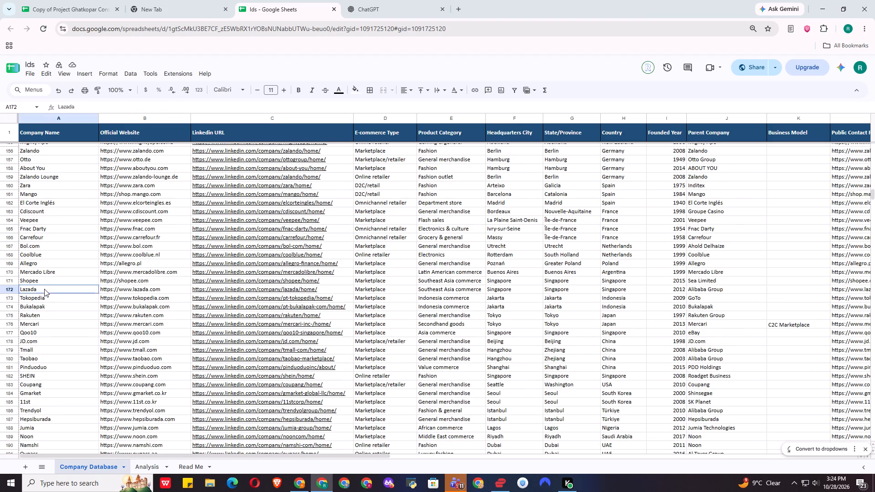
left_click(110, 308)
scroll(160, 361, "down", 3)
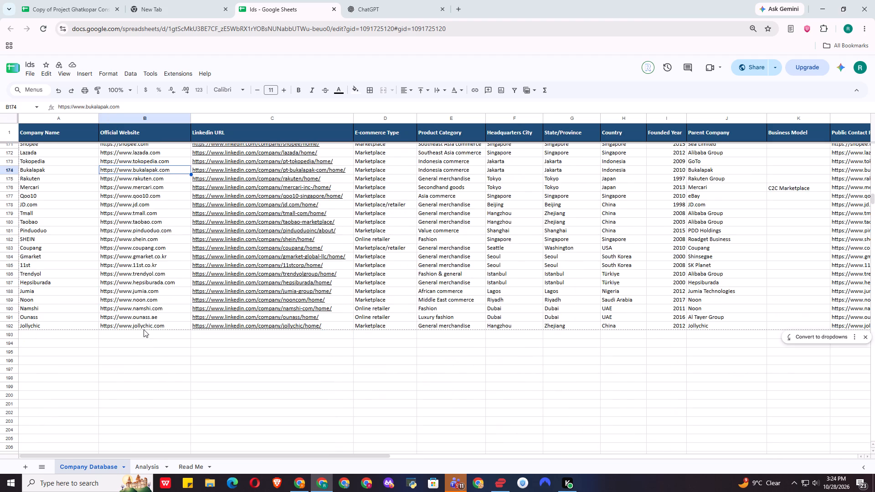
left_click(143, 328)
left_click(88, 340)
left_click_drag(52, 326, 128, 338)
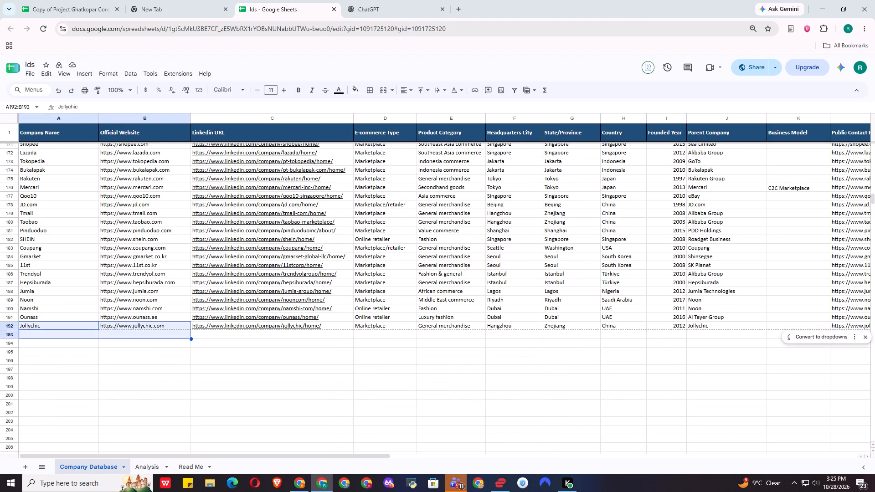
left_click(103, 381)
scroll(301, 296, "up", 2)
left_click_drag(392, 343, 543, 347)
left_click(435, 405)
Examine how completely the contact page, careers, email, phone, employee size, annual revenue and ownership columns are filled, especially in the first rows.
left_click_drag(375, 455, 664, 481)
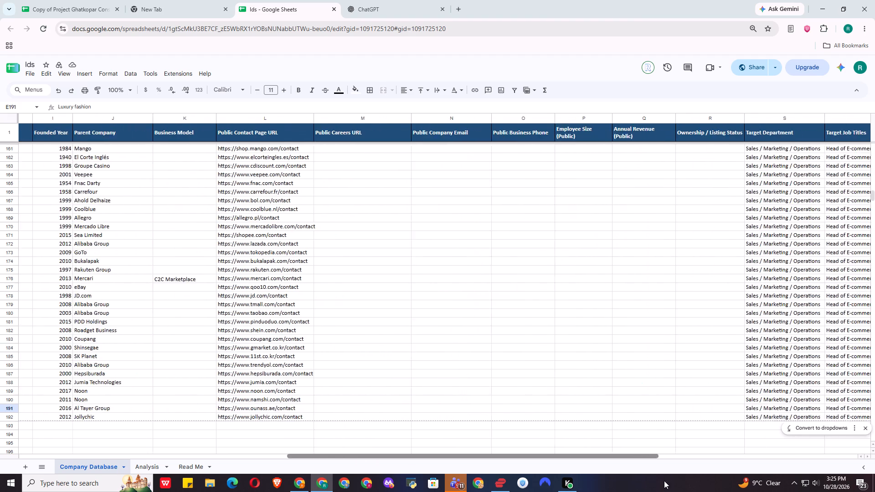
left_click_drag(664, 481, 701, 480)
scroll(456, 322, "up", 14)
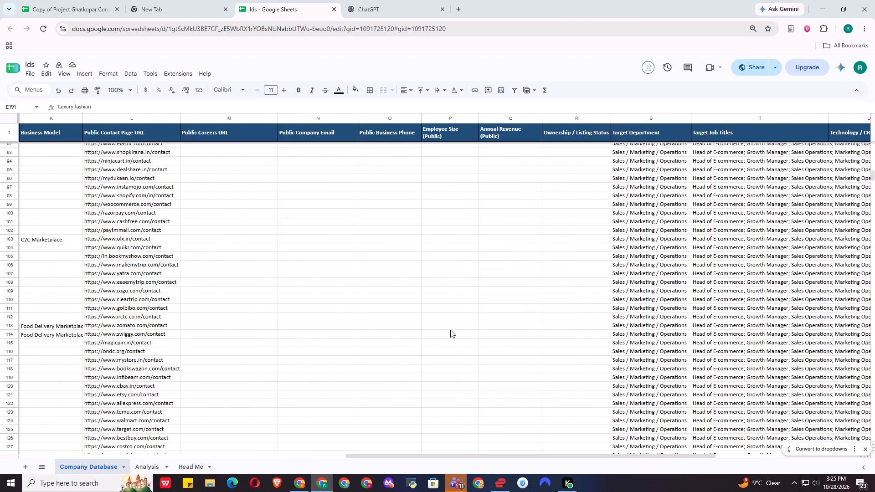
scroll(450, 330, "up", 12)
scroll(724, 257, "up", 3)
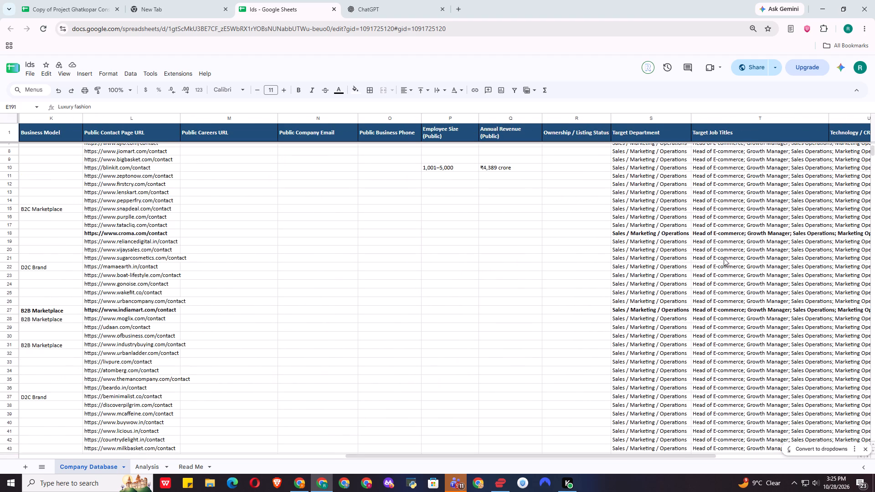
scroll(637, 220, "up", 7)
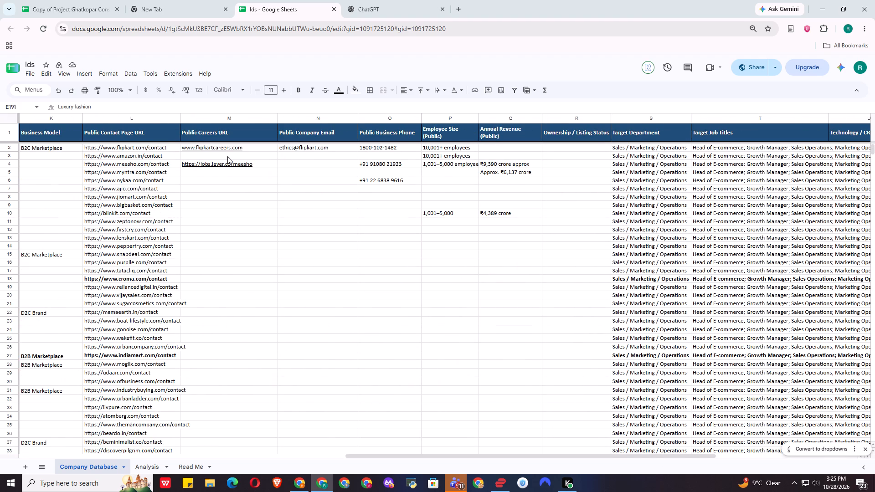
left_click_drag(227, 156, 560, 249)
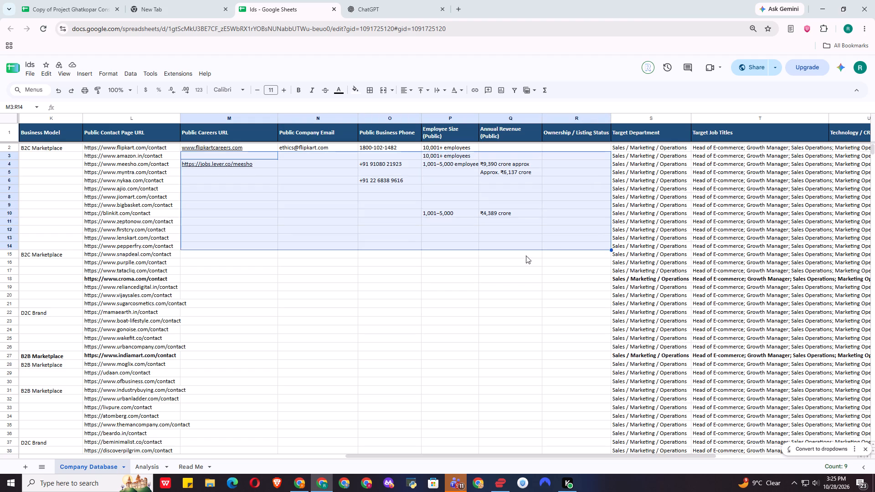
left_click(503, 261)
left_click_drag(400, 457, 103, 446)
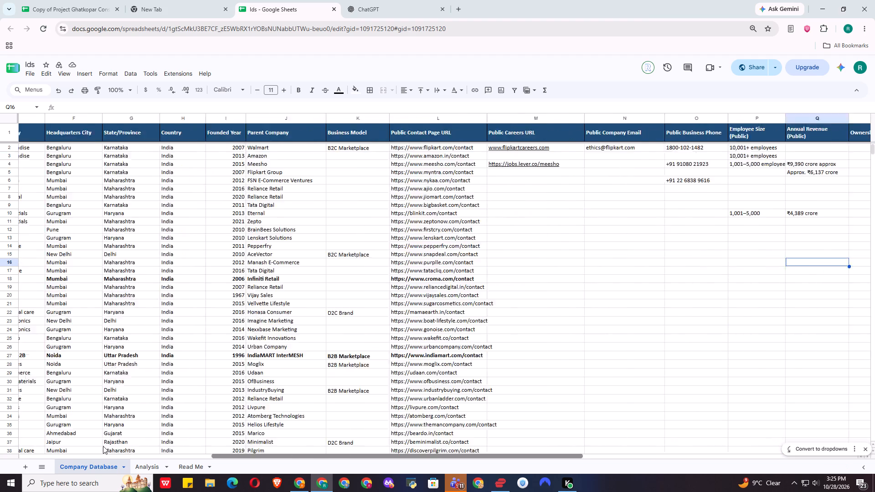
left_click_drag(103, 446, 356, 447)
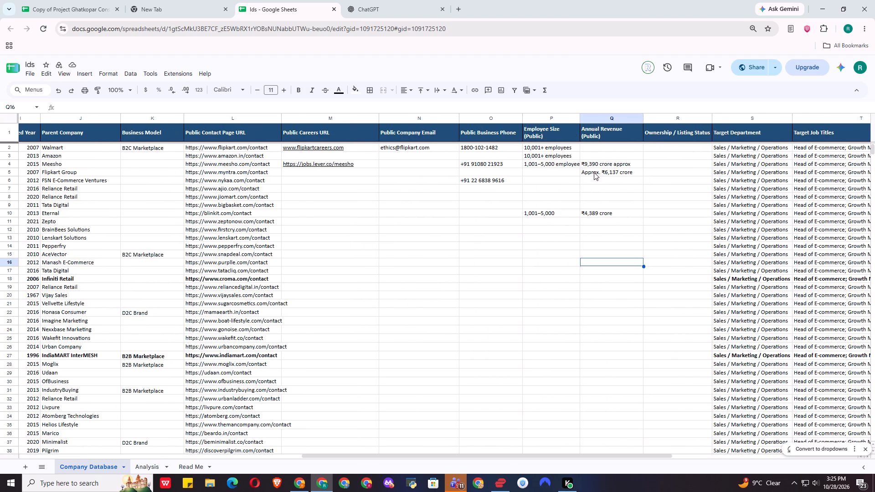
left_click(602, 166)
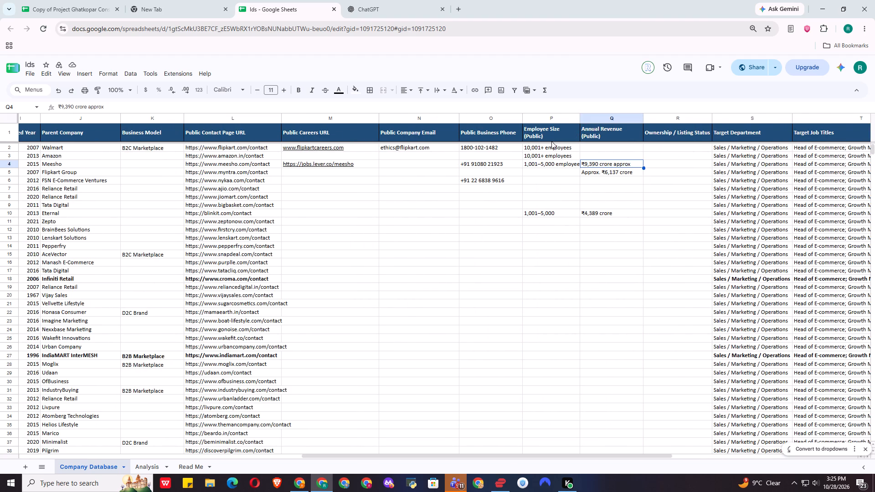
left_click(562, 149)
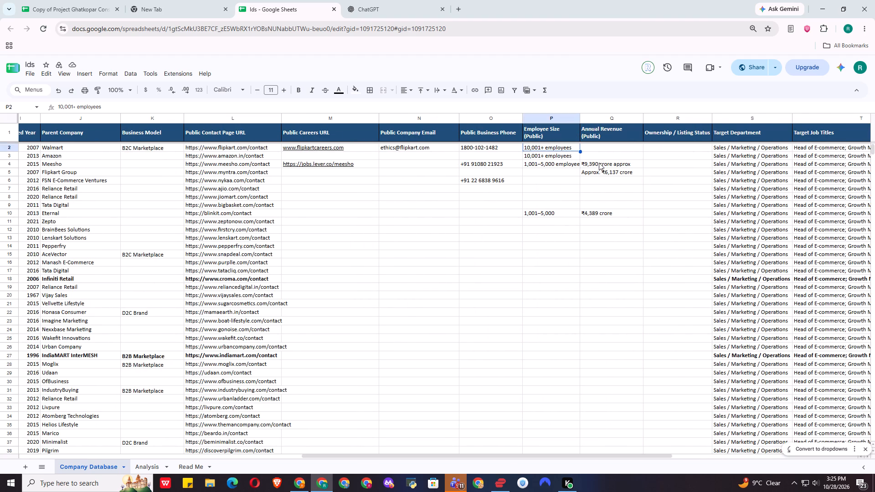
left_click_drag(599, 163, 375, 163)
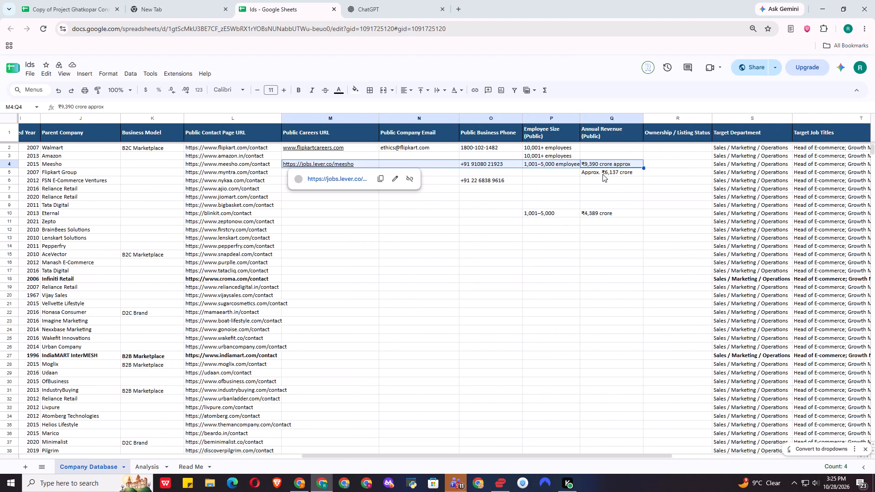
left_click(610, 165)
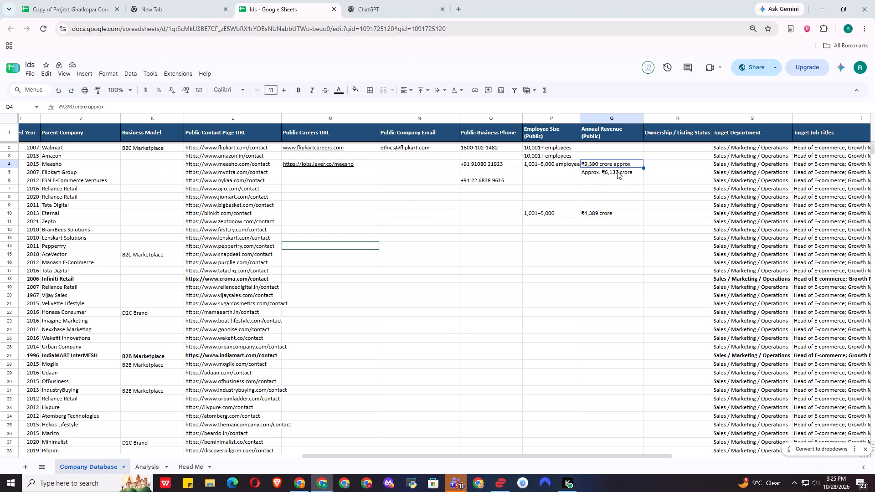
left_click(598, 215)
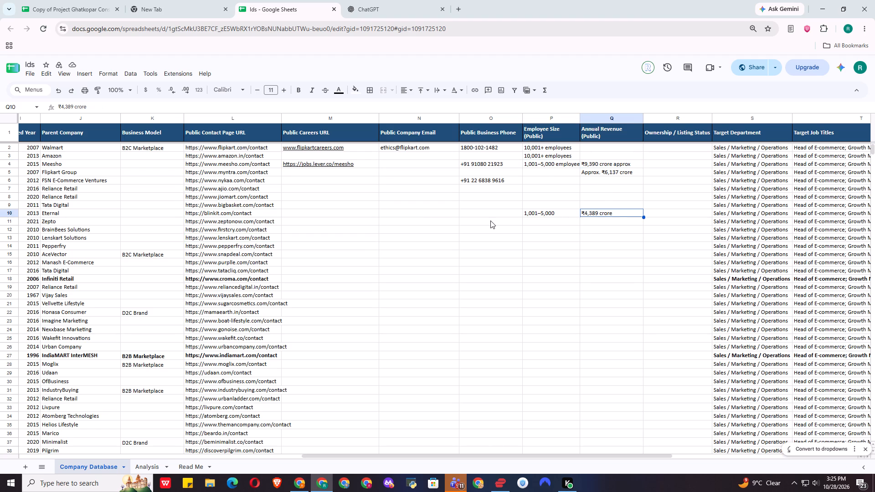
left_click(490, 216)
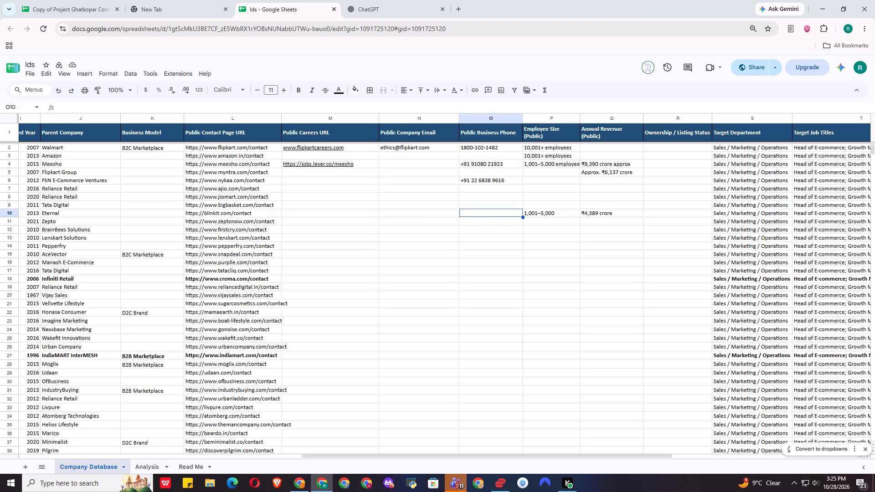
Return to the Company Name column in the Blinkit row and review company names, websites and LinkedIn URLs down to IGP.
key("Left")
key("Left")
key("Left")
key("Left")
key("Left")
key("Left")
key("Left")
key("Left")
key("Left")
key("Left")
key("Left")
key("Left")
key("Left")
key("Left")
key("Left")
key("Left")
key("Left")
key("Left")
key("Left")
key("Left")
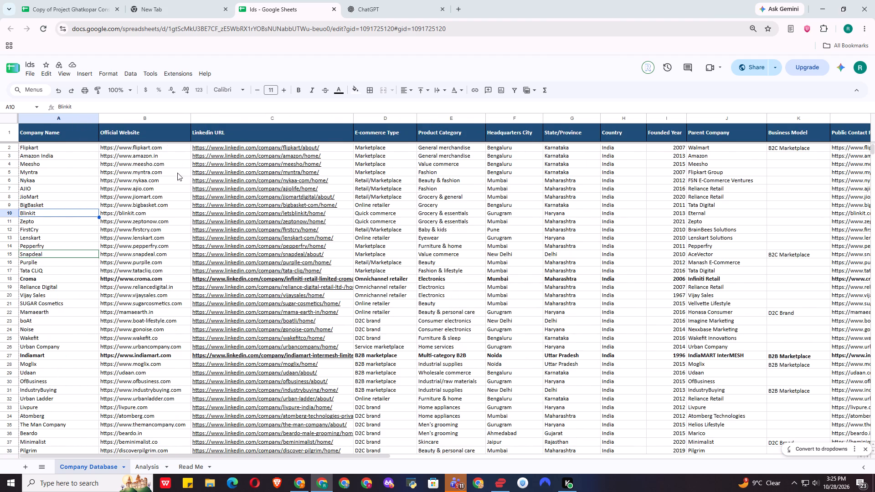
scroll(74, 239, "down", 2)
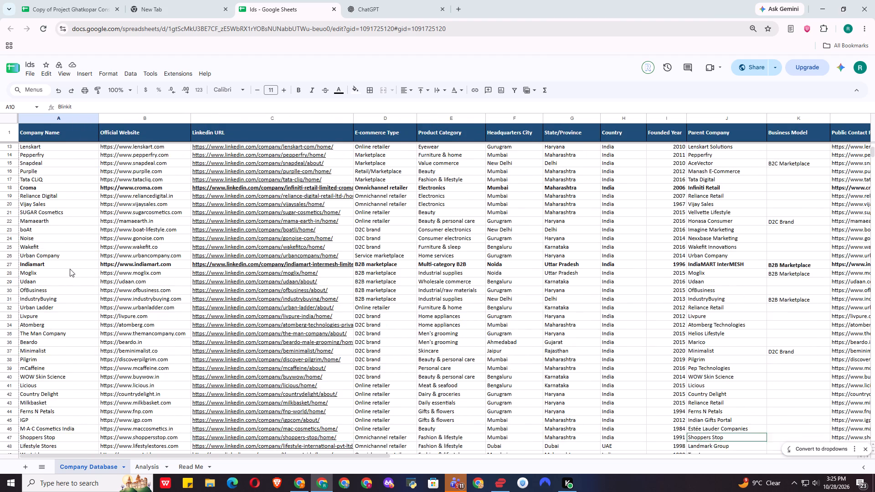
scroll(70, 269, "down", 3)
left_click(47, 276)
scroll(144, 242, "down", 1)
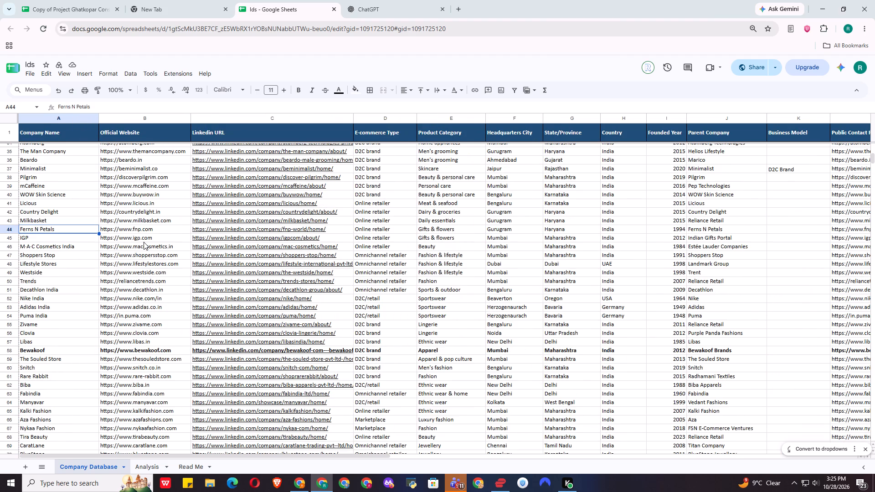
left_click_drag(133, 241, 234, 243)
left_click(235, 243)
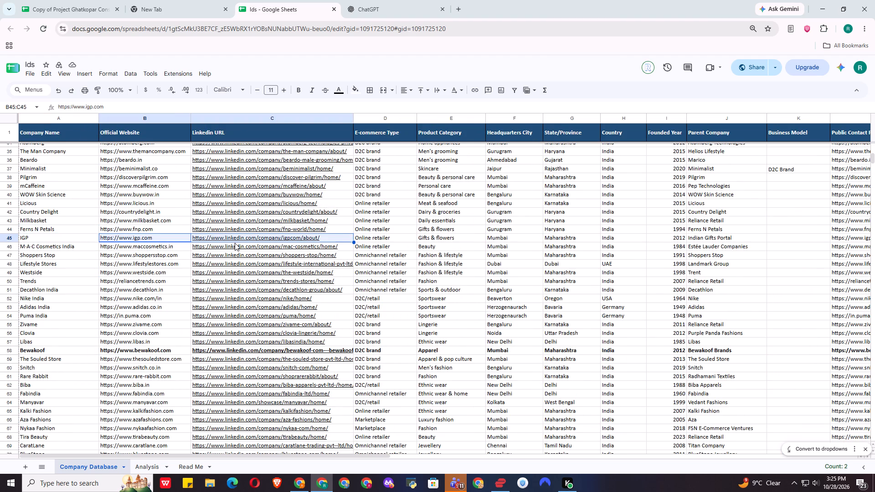